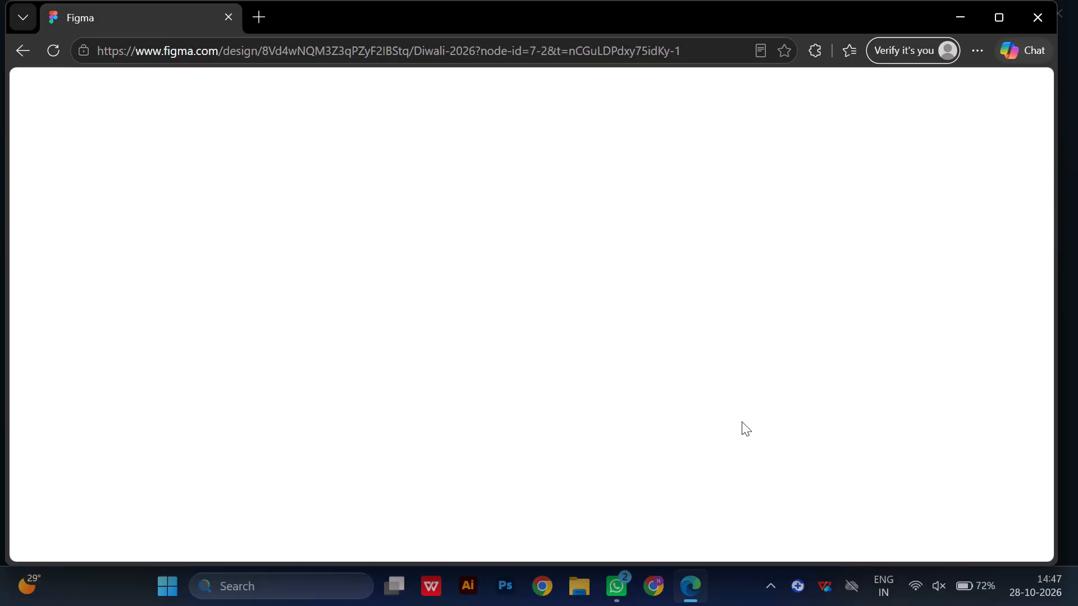
Reload the blank Figma page of the Diwali-2026 design file.
{"action": "left_click", "coordinate": [39, 40]}
{"action": "left_click", "coordinate": [51, 49]}
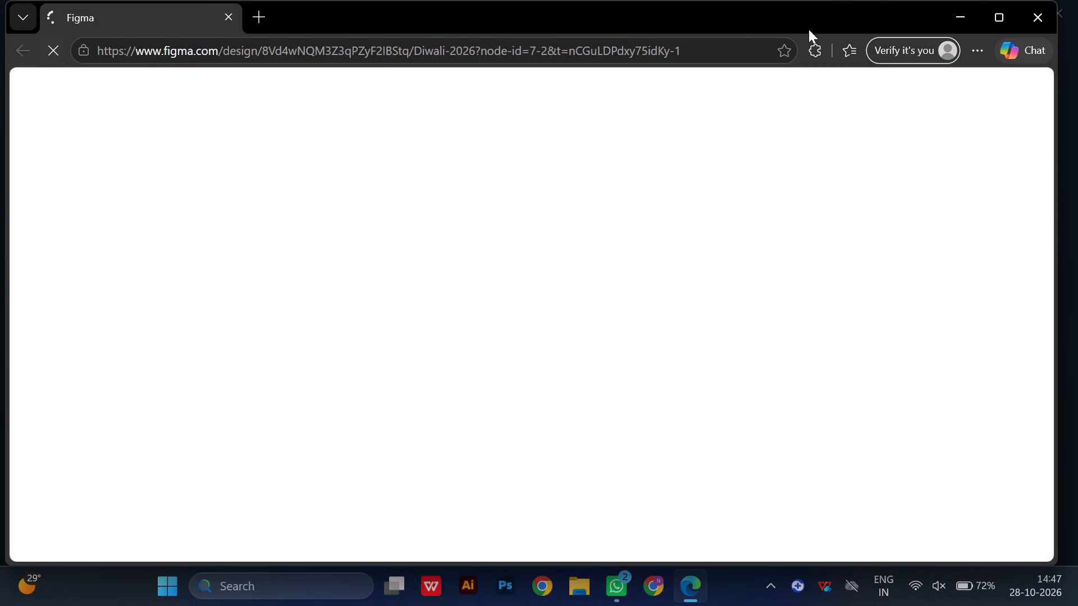
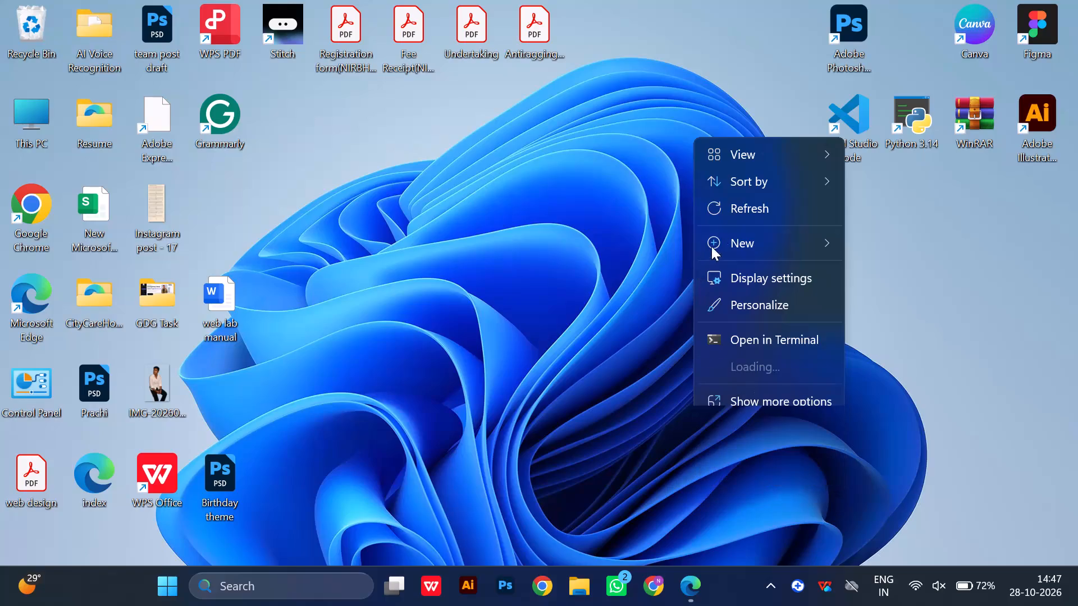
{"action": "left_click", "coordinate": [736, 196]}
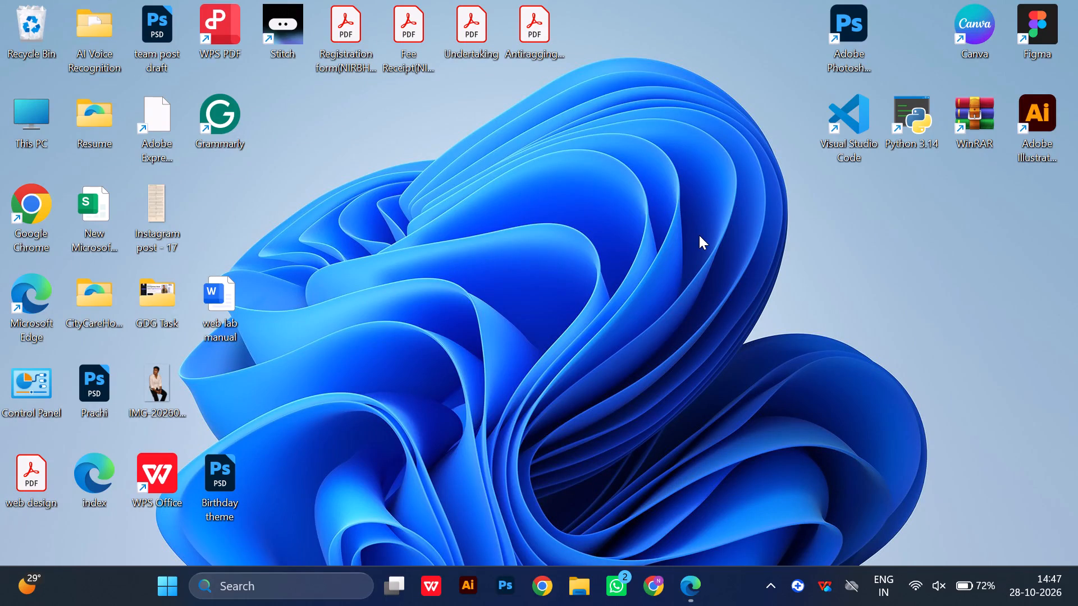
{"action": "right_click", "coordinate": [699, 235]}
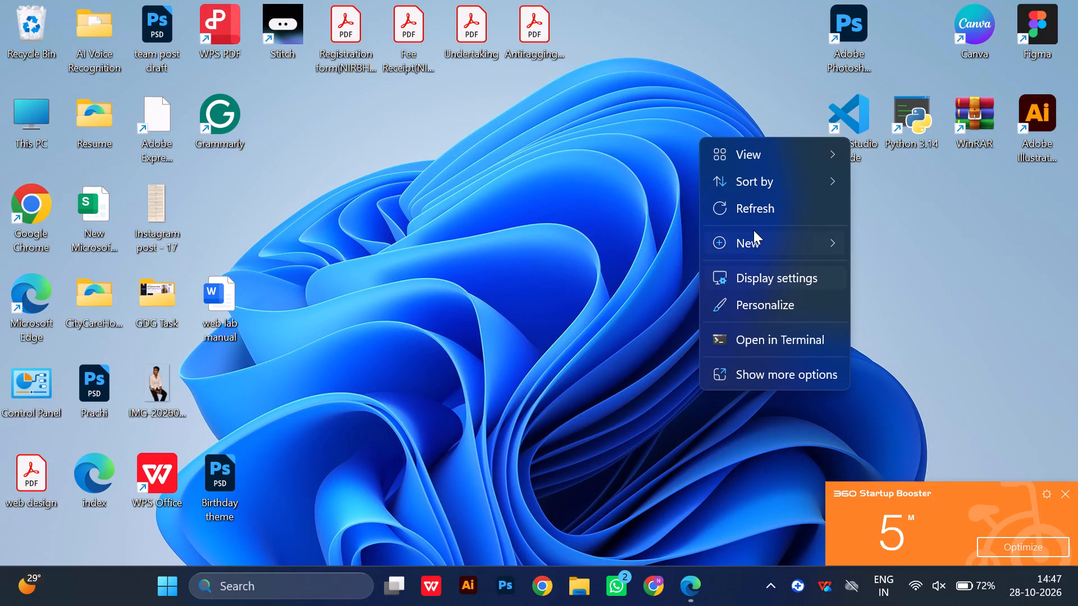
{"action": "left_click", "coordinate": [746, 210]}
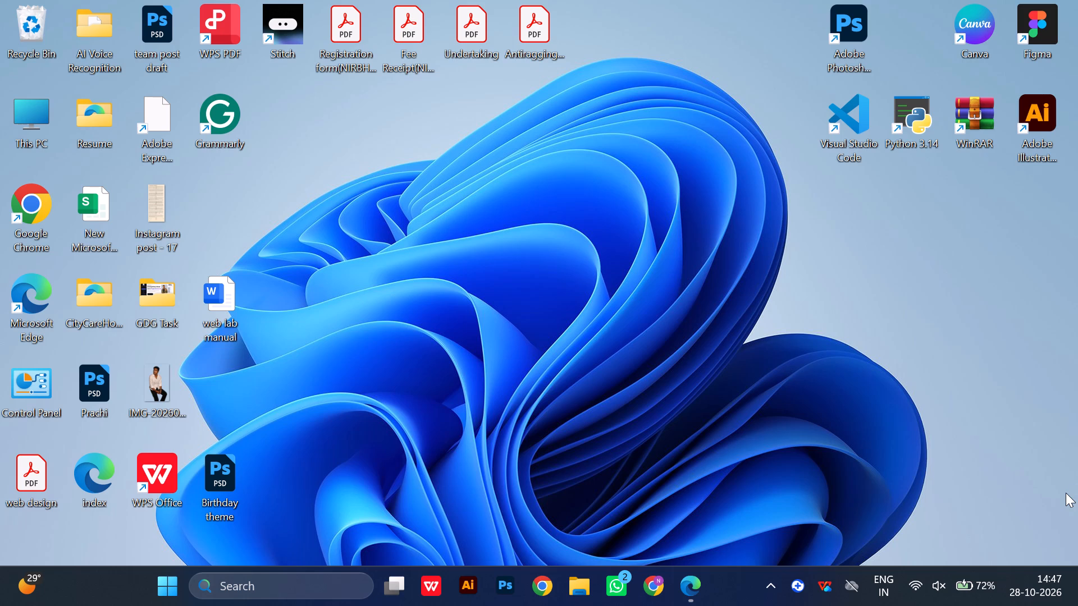
Switch to Microsoft Edge to check on the loading Diwali-2026 Figma file.
{"action": "left_click", "coordinate": [680, 603]}
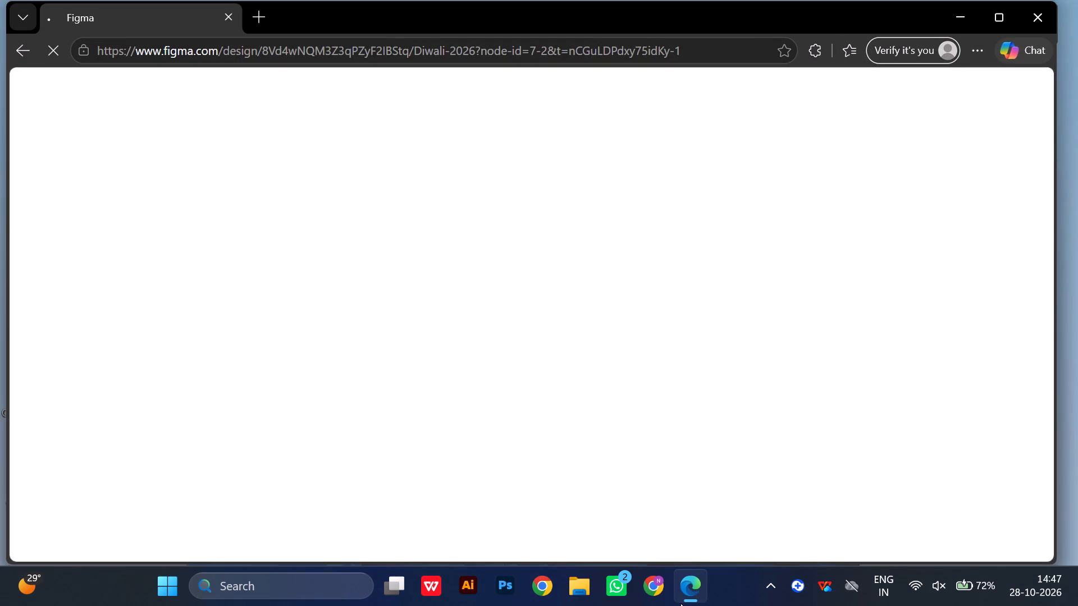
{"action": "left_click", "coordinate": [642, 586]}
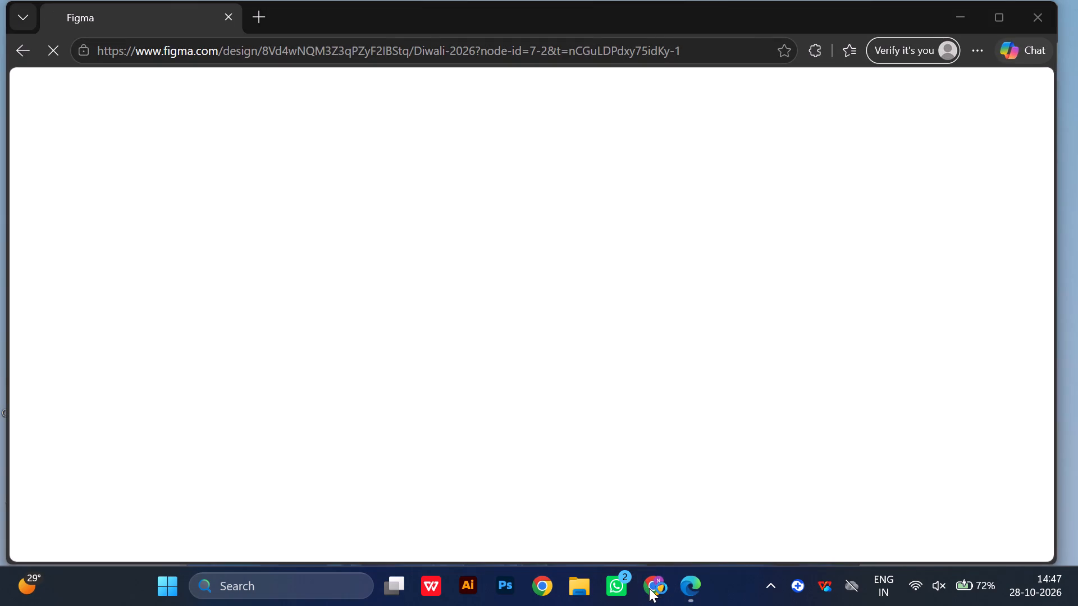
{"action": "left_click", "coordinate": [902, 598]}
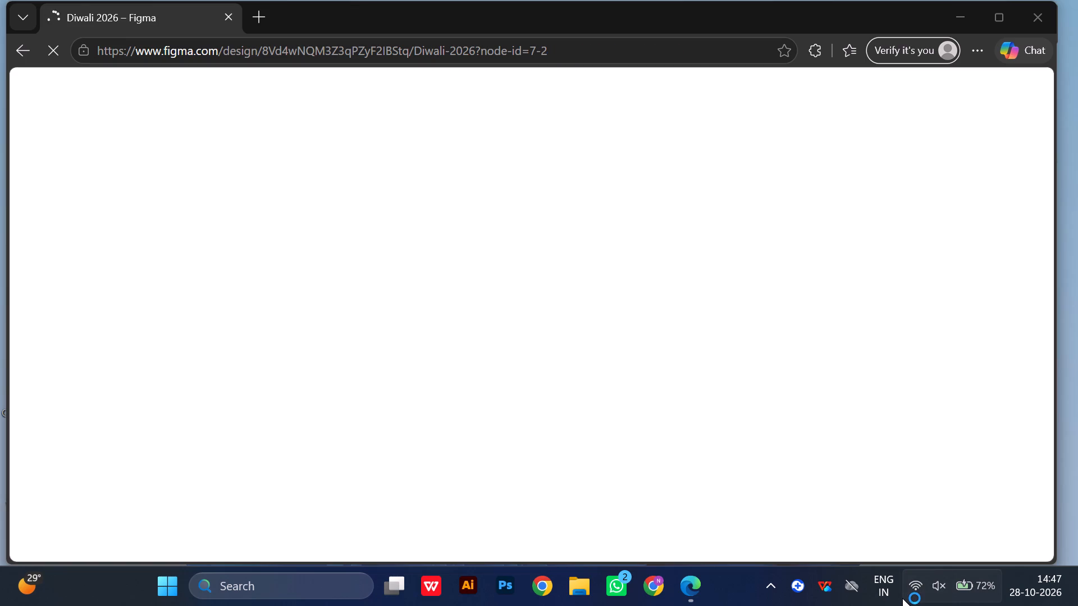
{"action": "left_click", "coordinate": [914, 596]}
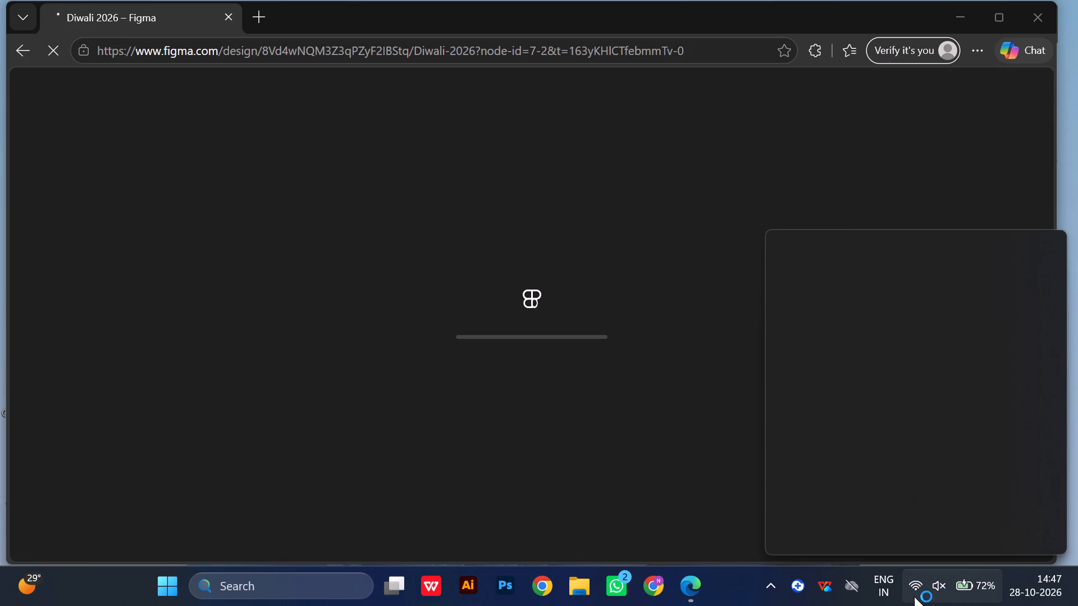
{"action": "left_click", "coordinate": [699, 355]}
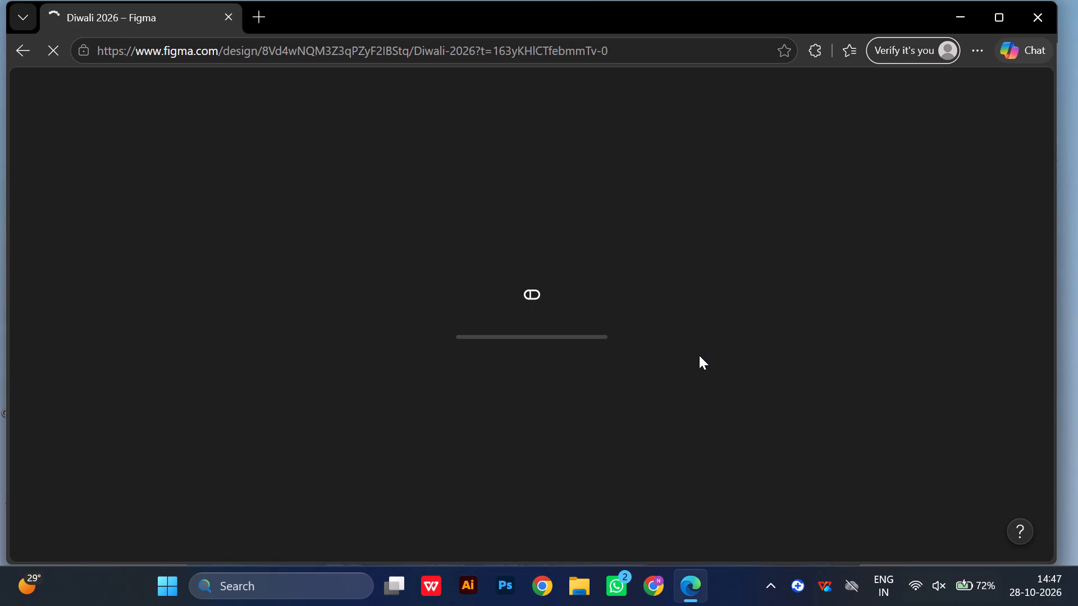
Open Google Chrome.
{"action": "left_click", "coordinate": [626, 584]}
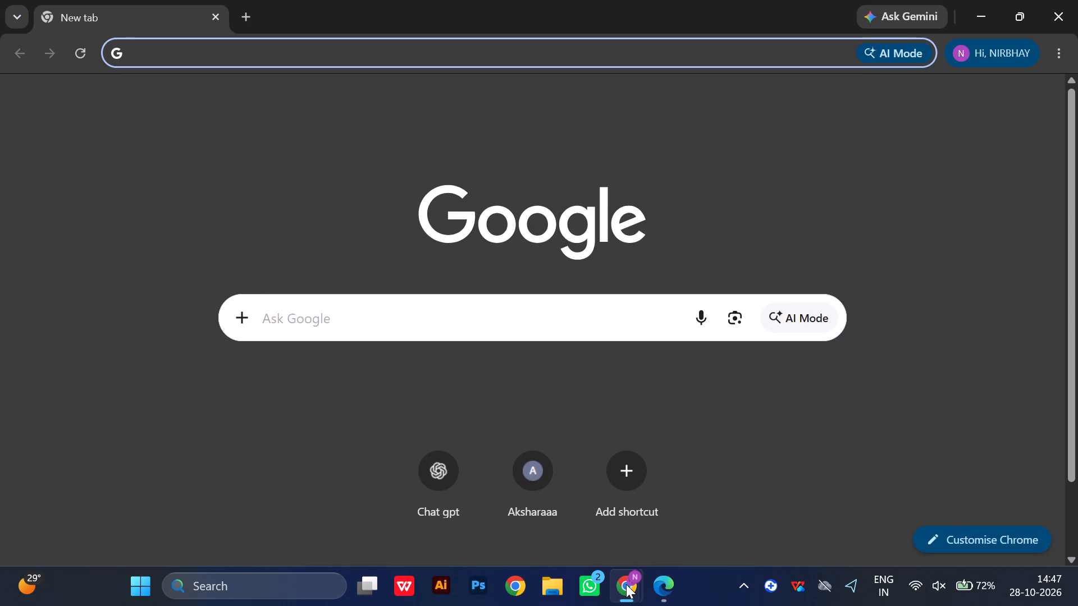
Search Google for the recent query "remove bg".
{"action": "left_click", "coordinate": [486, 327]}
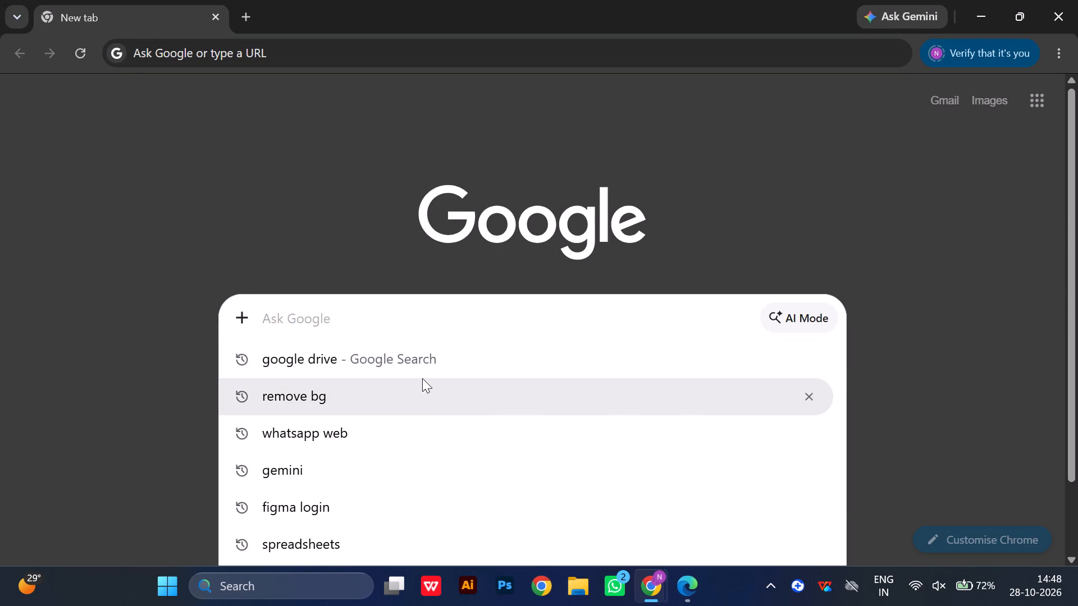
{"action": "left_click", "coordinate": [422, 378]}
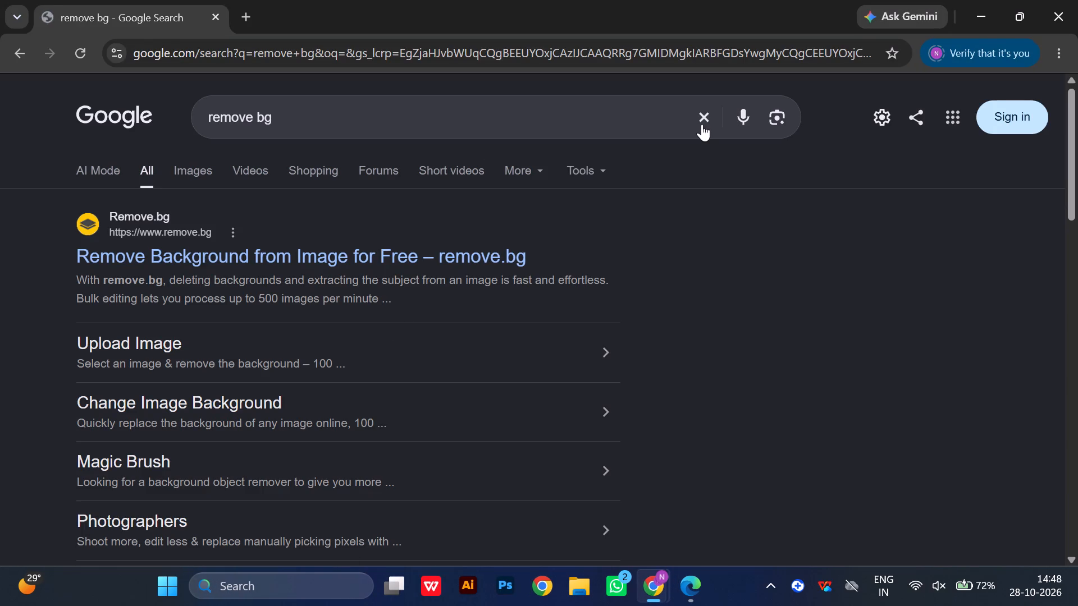
Replace the Google query with "goggle drive" and open the "Google Drive: Sign-in" result.
{"action": "left_click", "coordinate": [702, 124]}
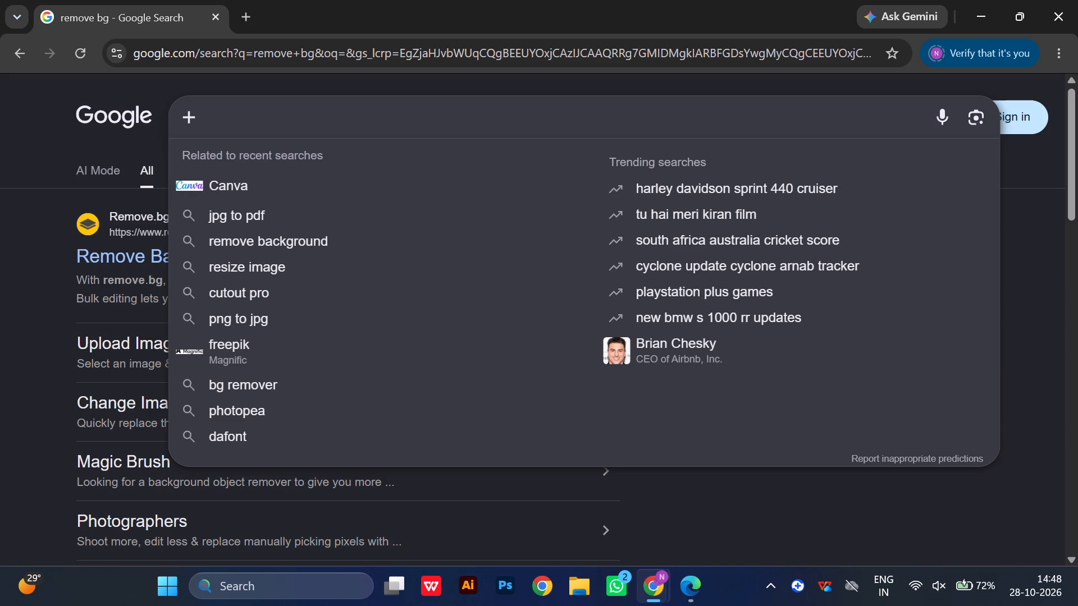
{"action": "type", "text": "gog"}
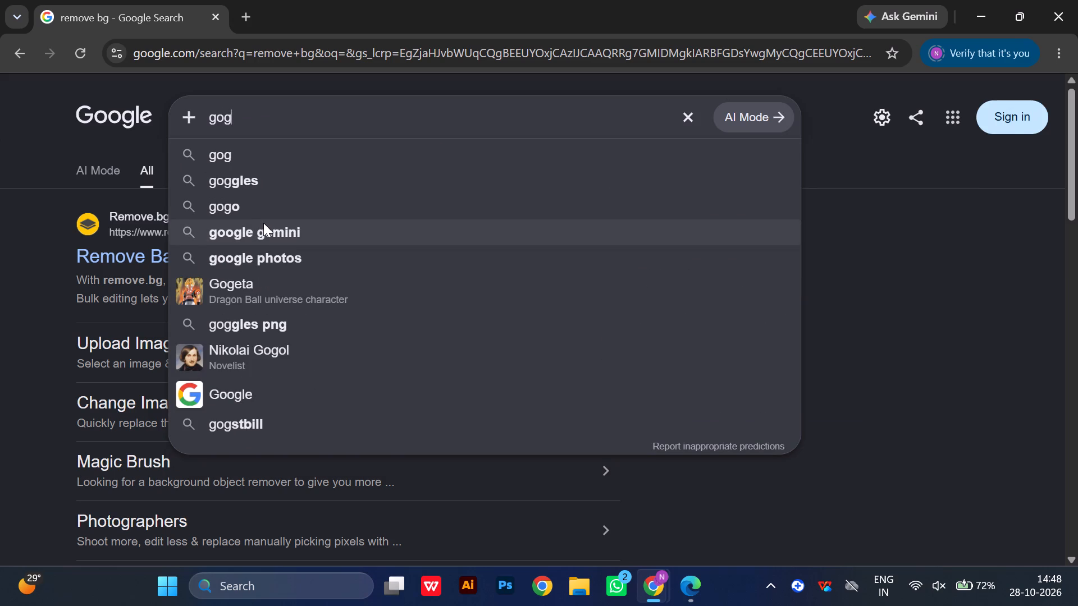
{"action": "type", "text": "gle"}
{"action": "key", "text": "space"}
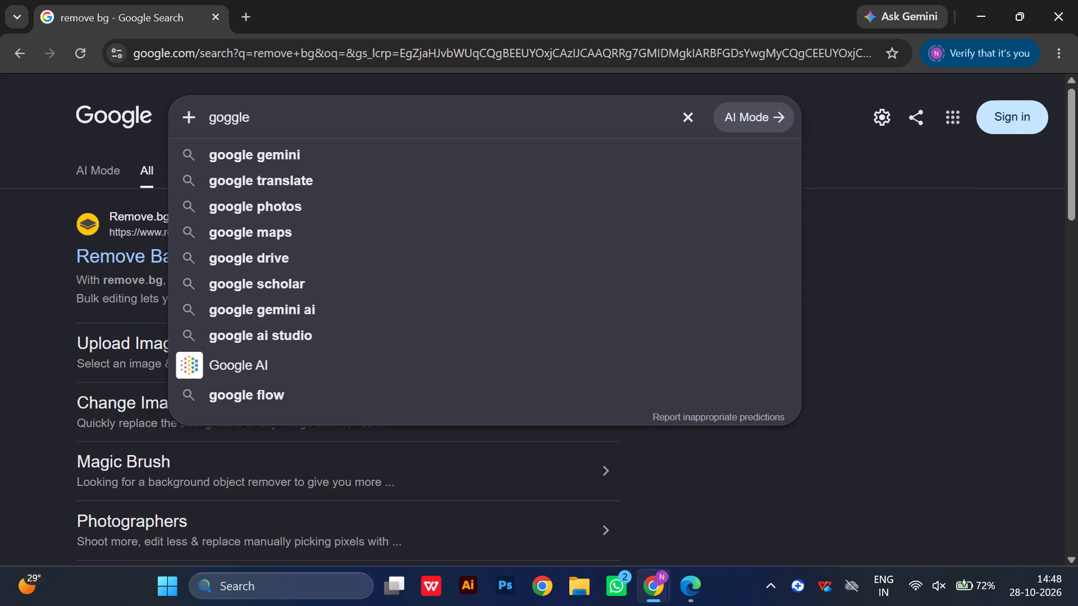
{"action": "type", "text": "drive"}
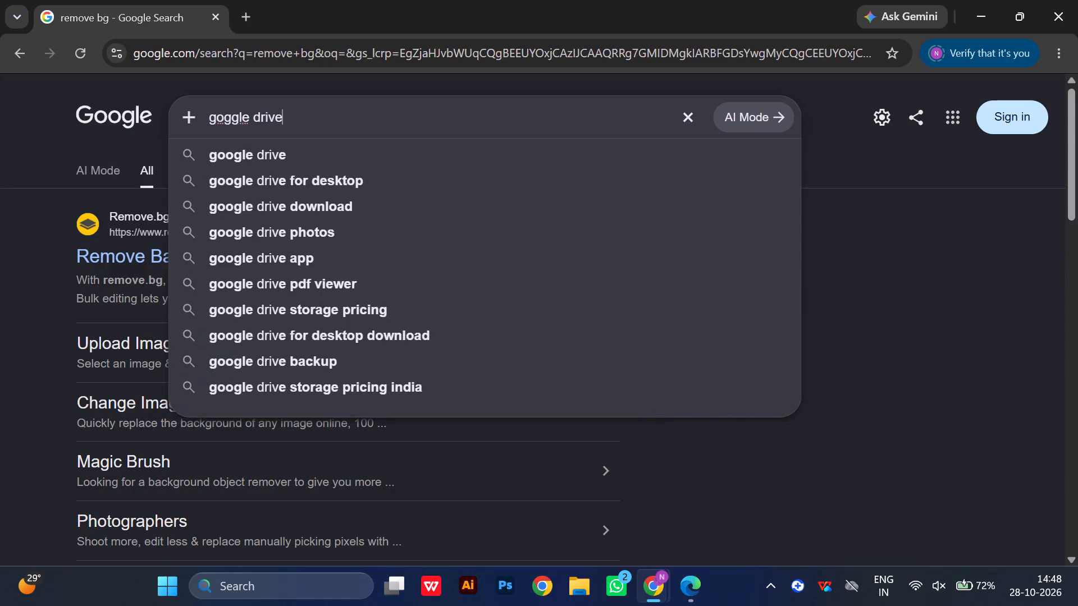
{"action": "key", "text": "Return"}
{"action": "left_click", "coordinate": [214, 311]}
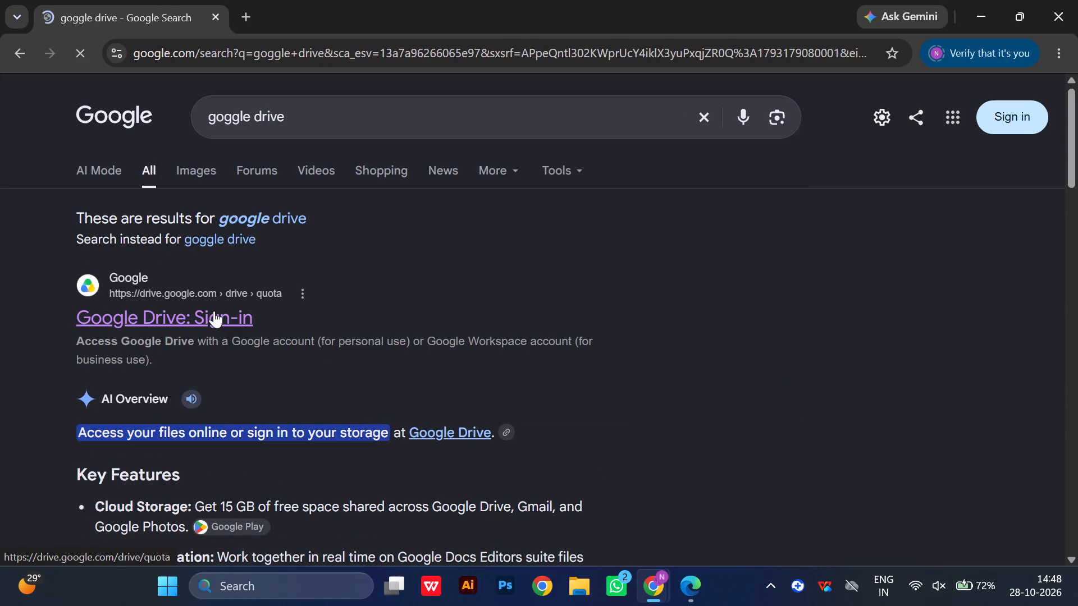
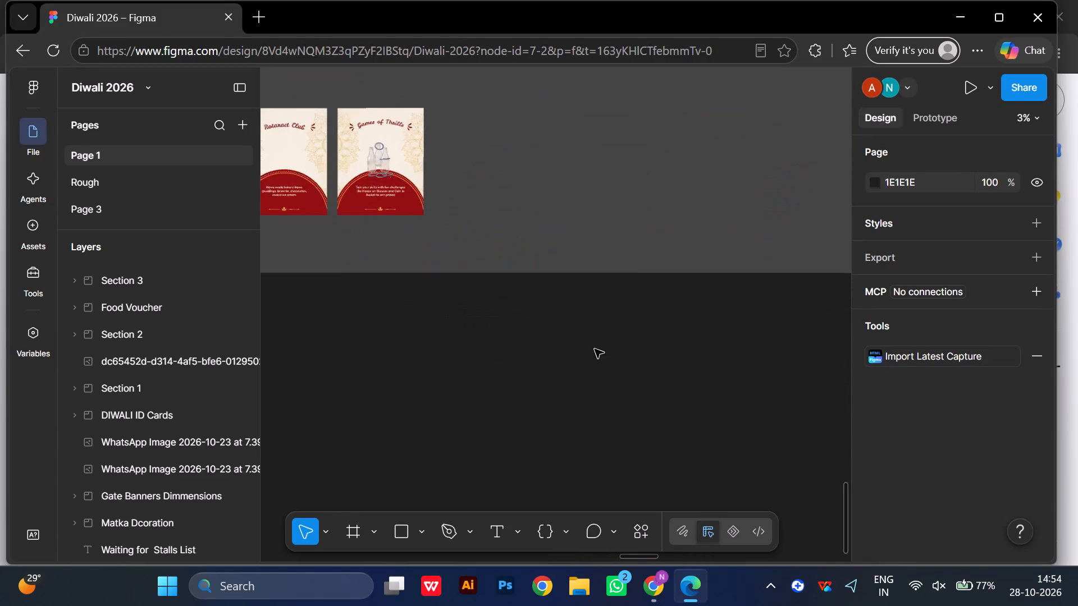
Examine the stall posters and the overall layout of Page 1 in the Diwali 2026 file.
{"action": "scroll", "coordinate": [595, 349], "scroll_direction": "up", "scroll_amount": 3}
{"action": "scroll", "coordinate": [595, 349], "scroll_direction": "right", "scroll_amount": 3}
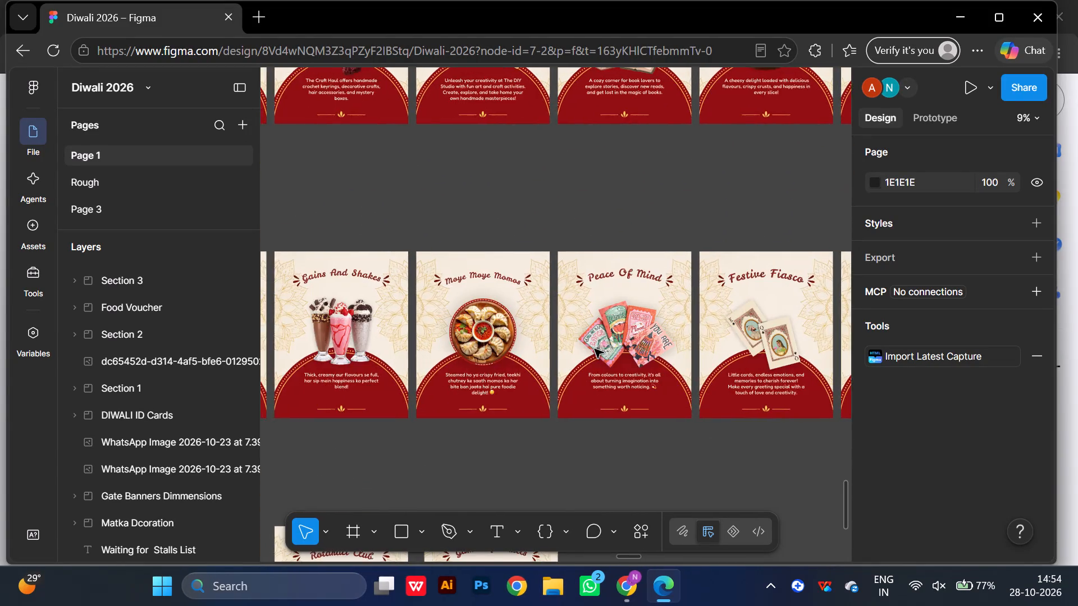
{"action": "scroll", "coordinate": [595, 349], "scroll_direction": "left", "scroll_amount": 1}
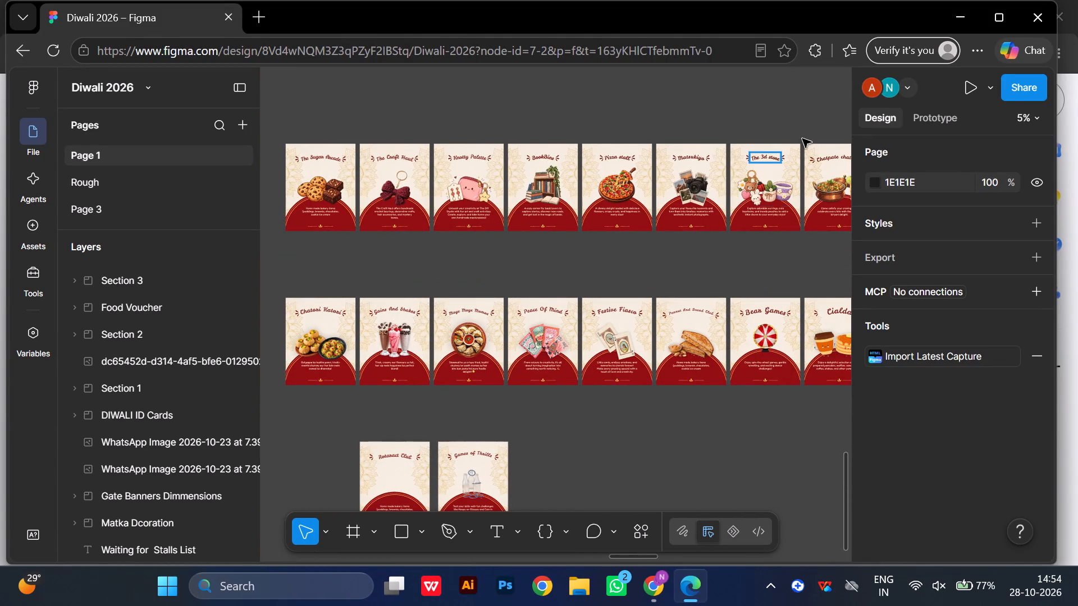
{"action": "left_click", "coordinate": [912, 84]}
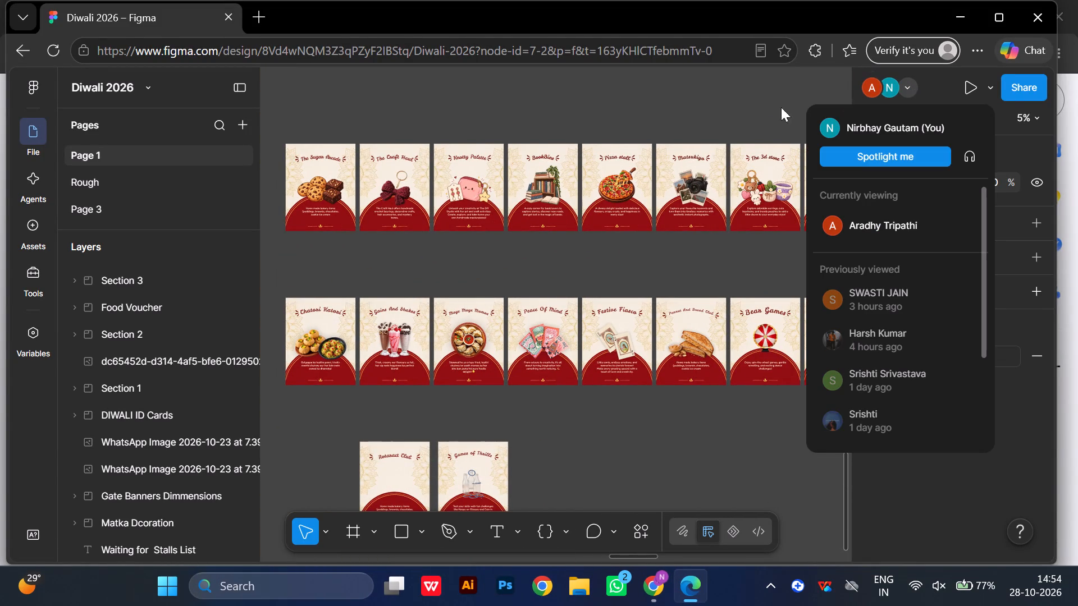
{"action": "left_click", "coordinate": [763, 99]}
{"action": "scroll", "coordinate": [763, 99], "scroll_direction": "left", "scroll_amount": 1}
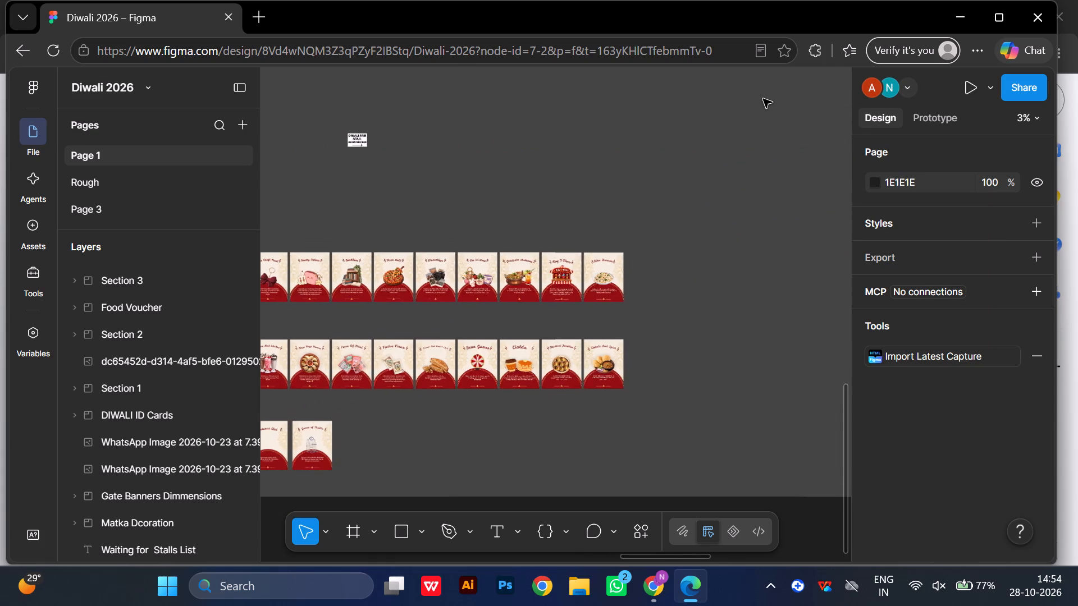
{"action": "key", "text": "shift+exclam"}
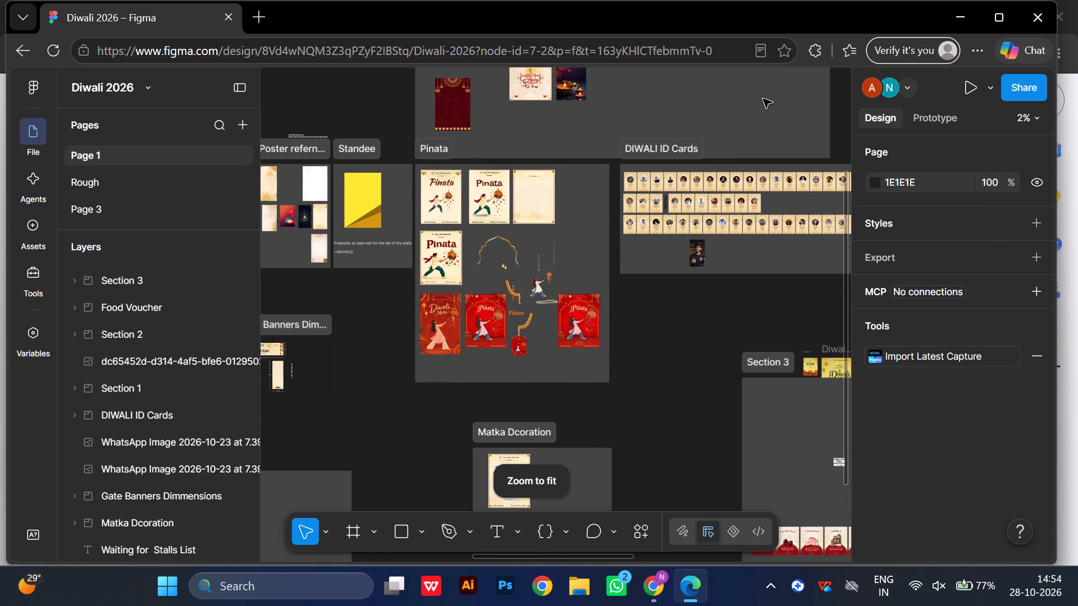
{"action": "scroll", "coordinate": [763, 99], "scroll_direction": "down", "scroll_amount": 1}
Follow the other active collaborator's view of the file briefly and stop following.
{"action": "left_click", "coordinate": [912, 94]}
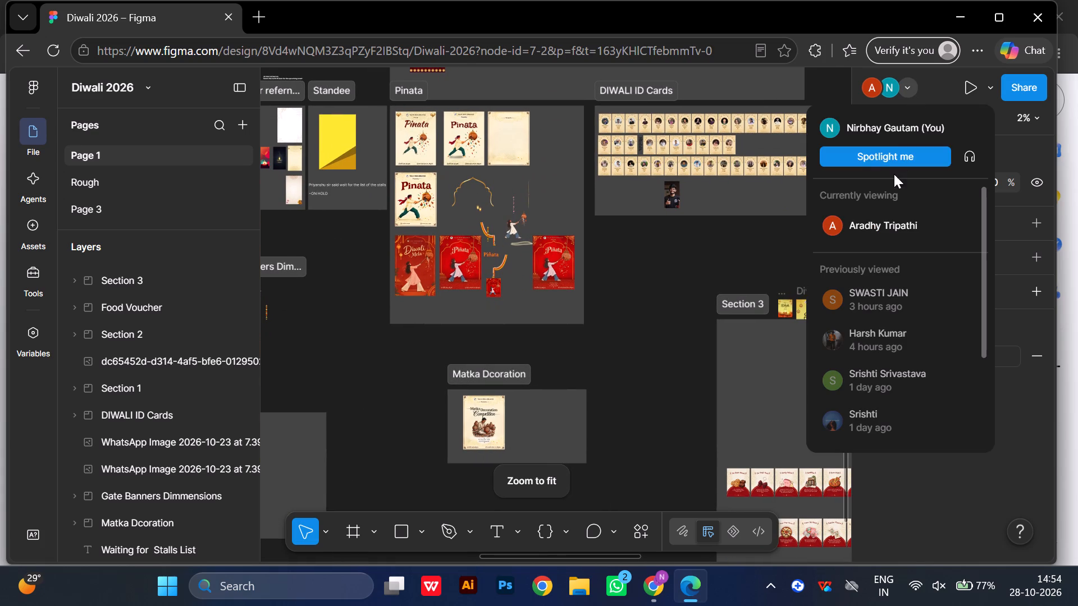
{"action": "left_click", "coordinate": [895, 220]}
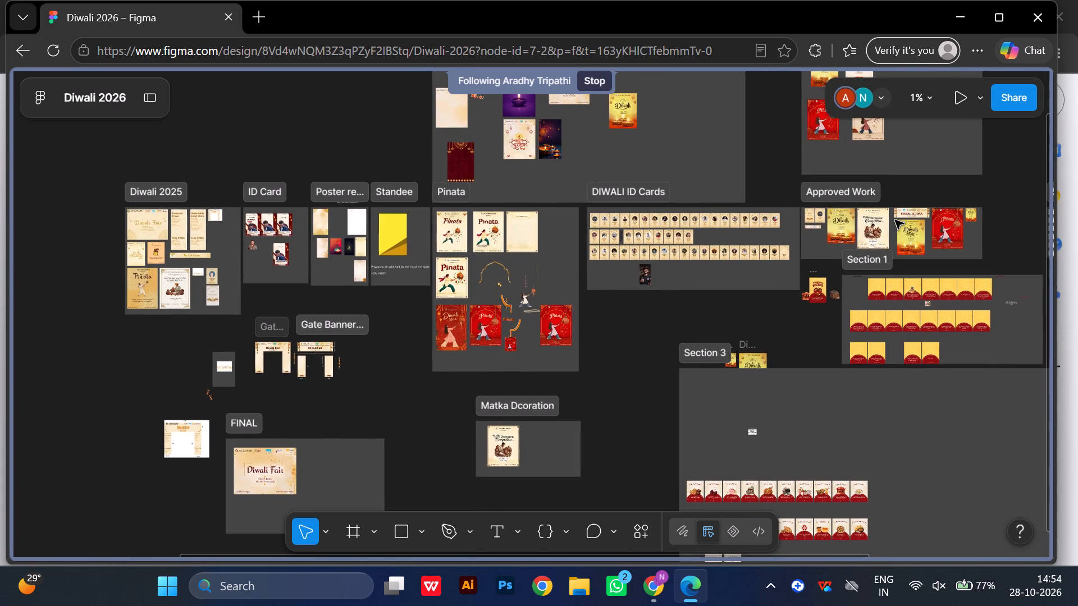
{"action": "left_click", "coordinate": [584, 83]}
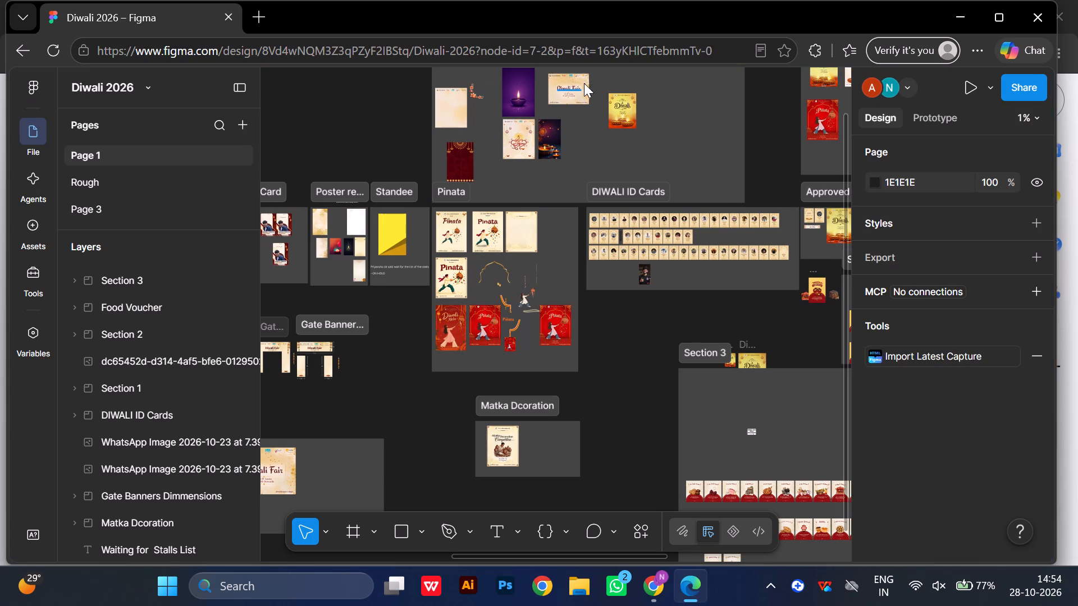
Examine the stall posters in Section 3, including the caption on the Festive Fiasco poster.
{"action": "scroll", "coordinate": [720, 359], "scroll_direction": "left", "scroll_amount": 1}
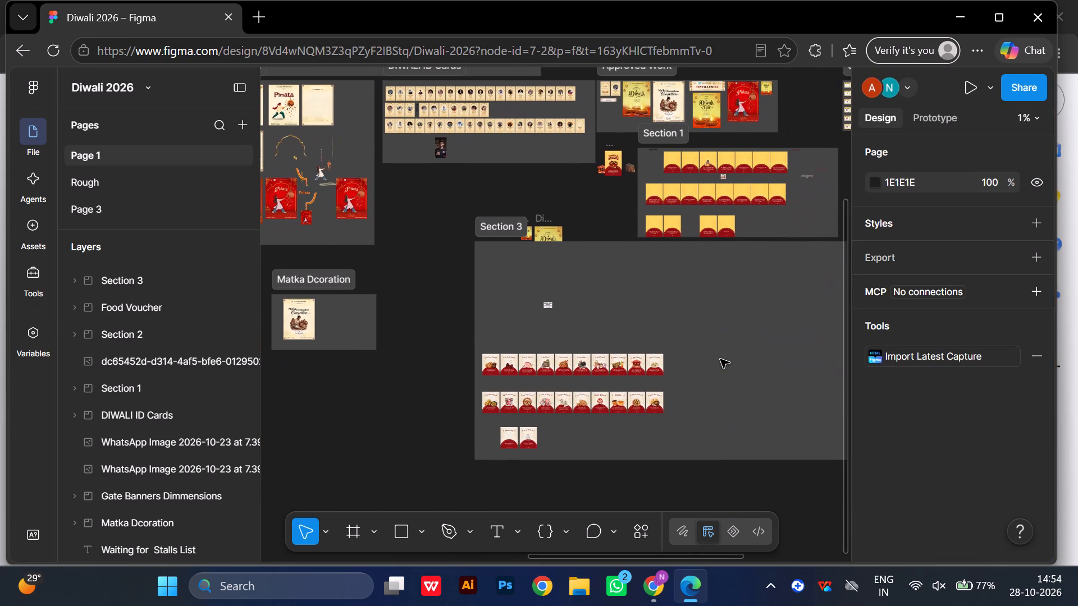
{"action": "scroll", "coordinate": [720, 359], "scroll_direction": "down", "scroll_amount": 1}
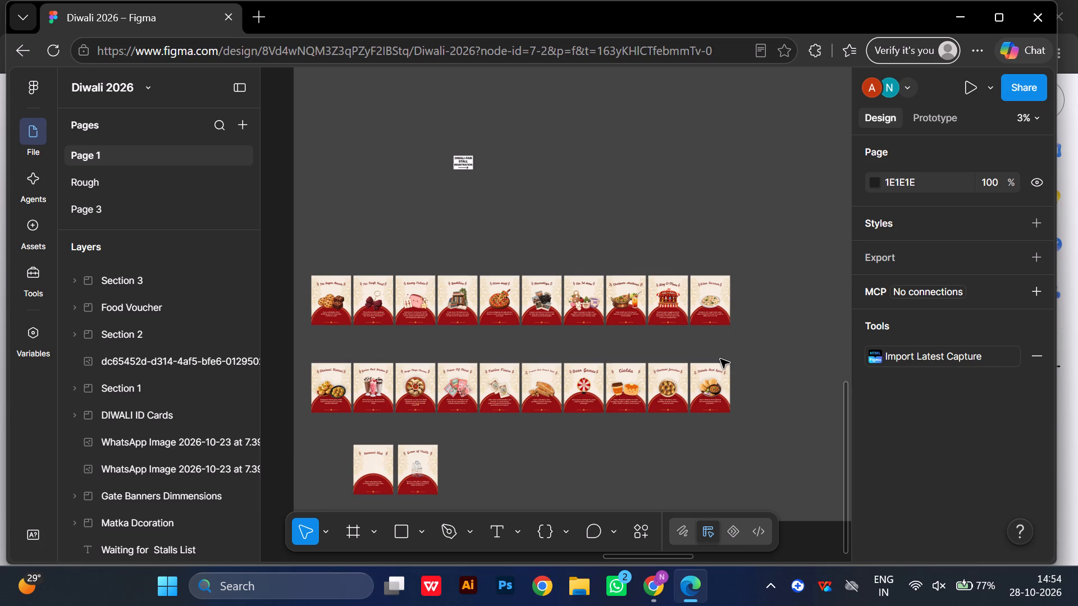
{"action": "scroll", "coordinate": [720, 359], "scroll_direction": "right", "scroll_amount": 1}
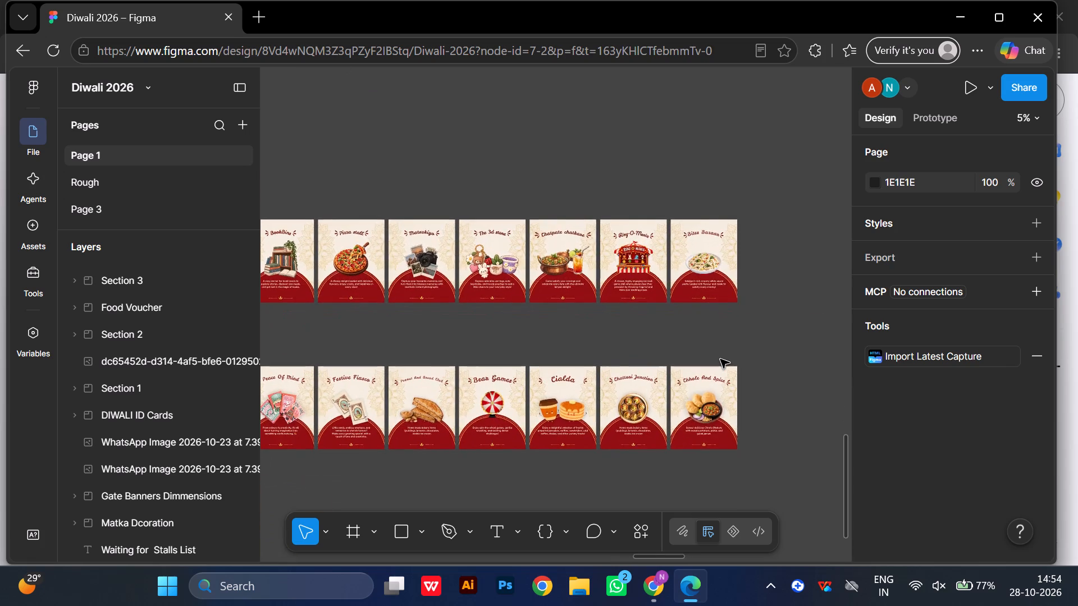
{"action": "scroll", "coordinate": [720, 359], "scroll_direction": "right", "scroll_amount": 2}
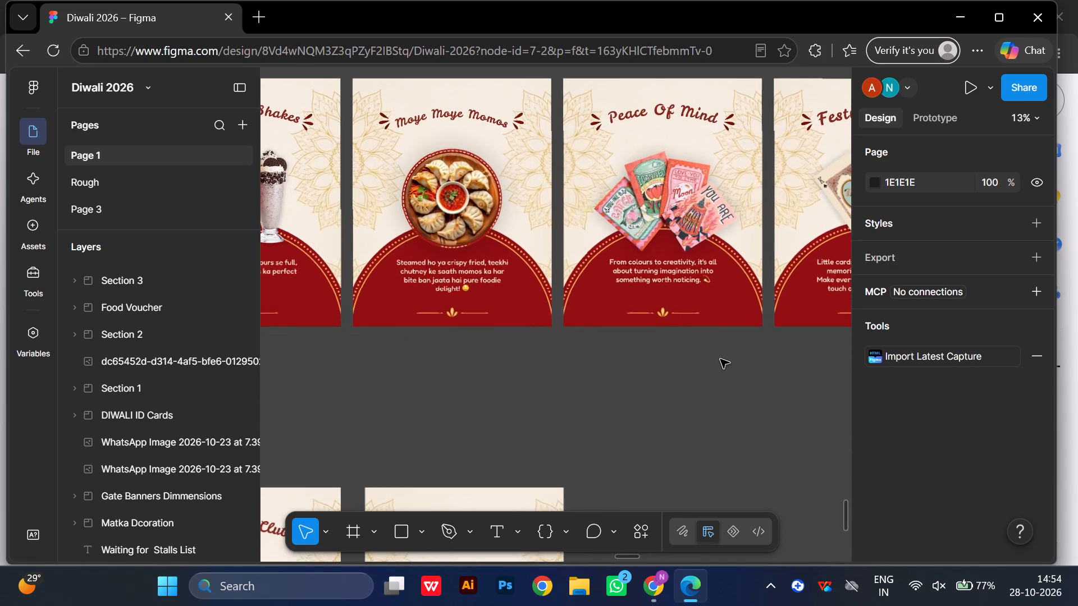
{"action": "scroll", "coordinate": [720, 359], "scroll_direction": "up", "scroll_amount": 1}
{"action": "scroll", "coordinate": [720, 359], "scroll_direction": "left", "scroll_amount": 1}
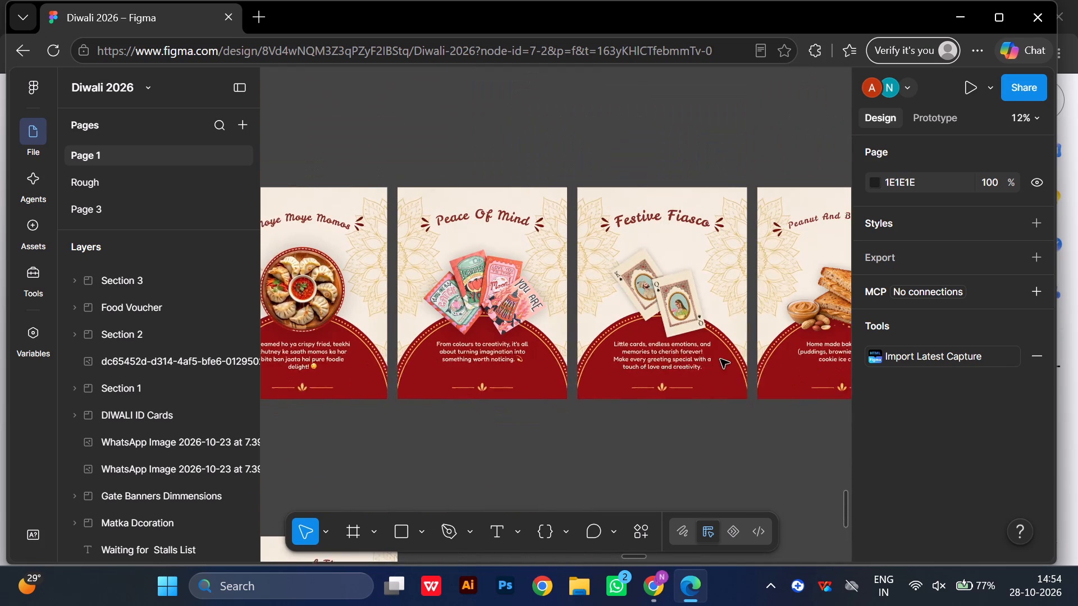
{"action": "scroll", "coordinate": [720, 359], "scroll_direction": "left", "scroll_amount": 1}
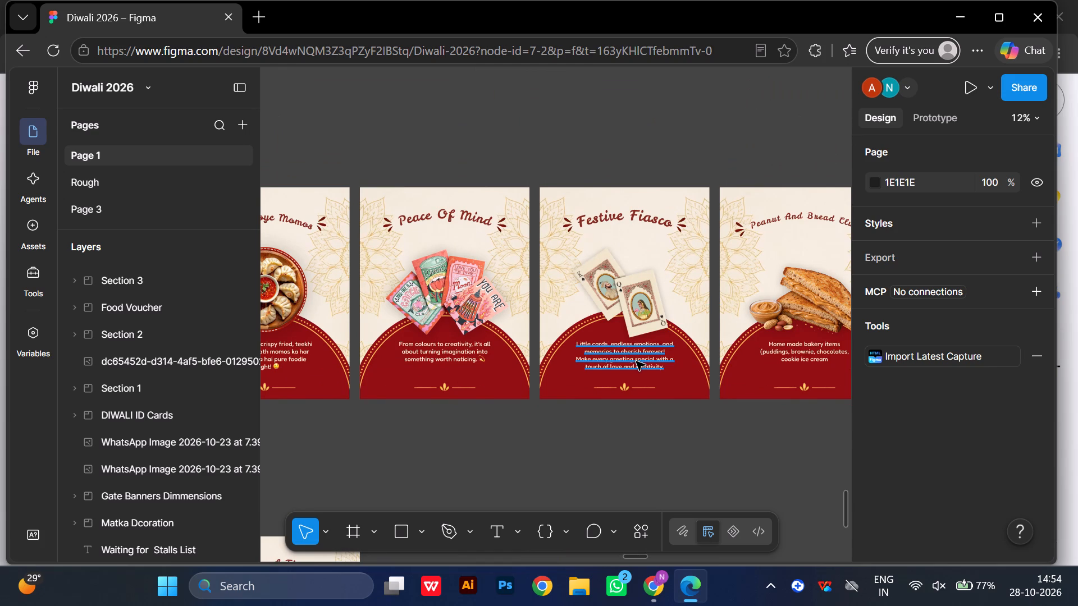
{"action": "left_click", "coordinate": [647, 582]}
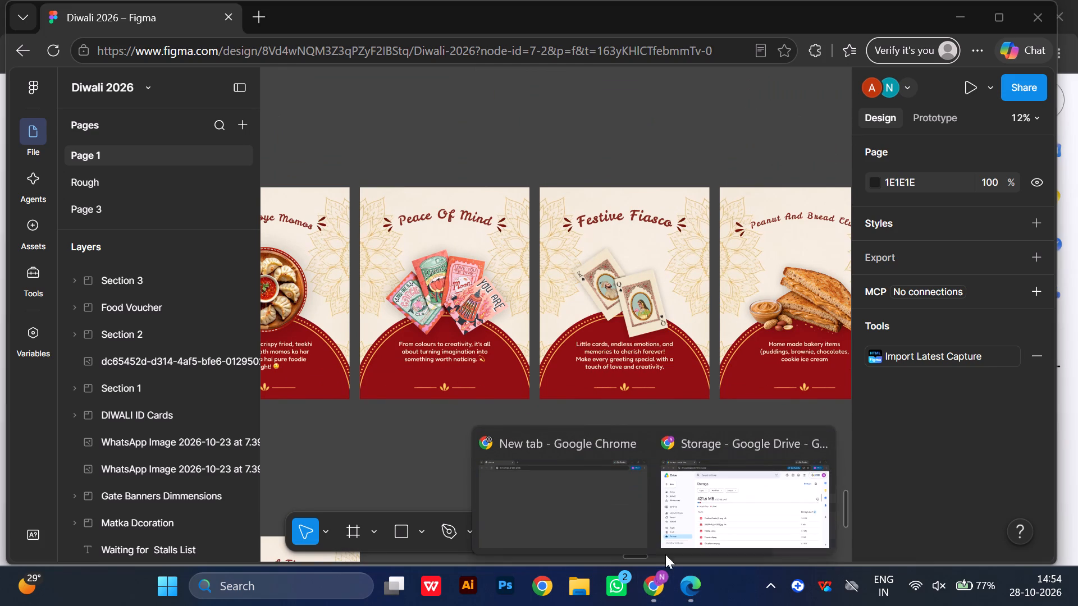
{"action": "left_click", "coordinate": [597, 520]}
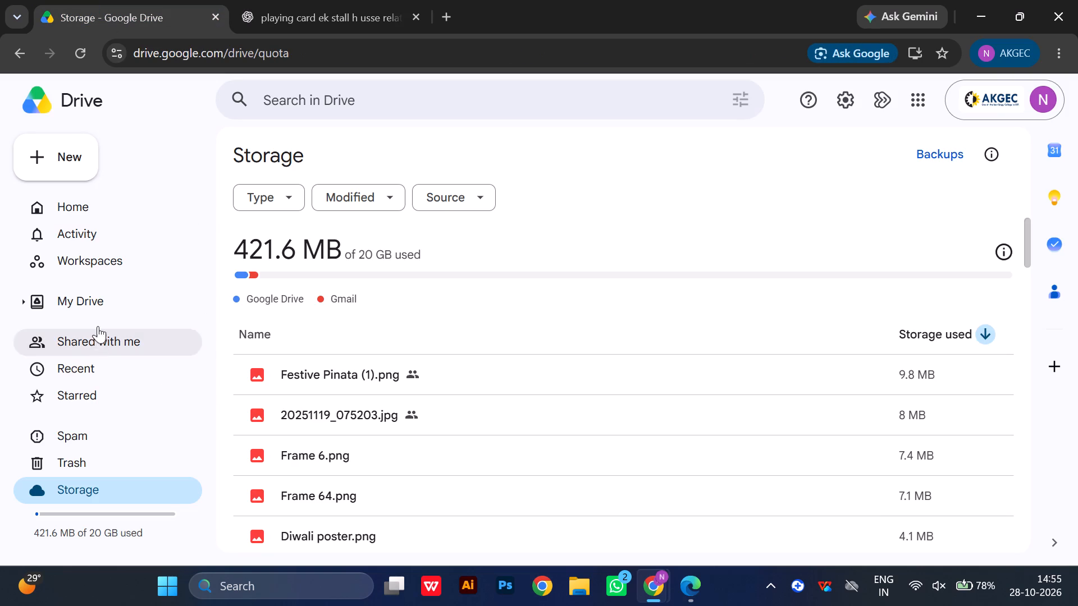
{"action": "left_click", "coordinate": [95, 304]}
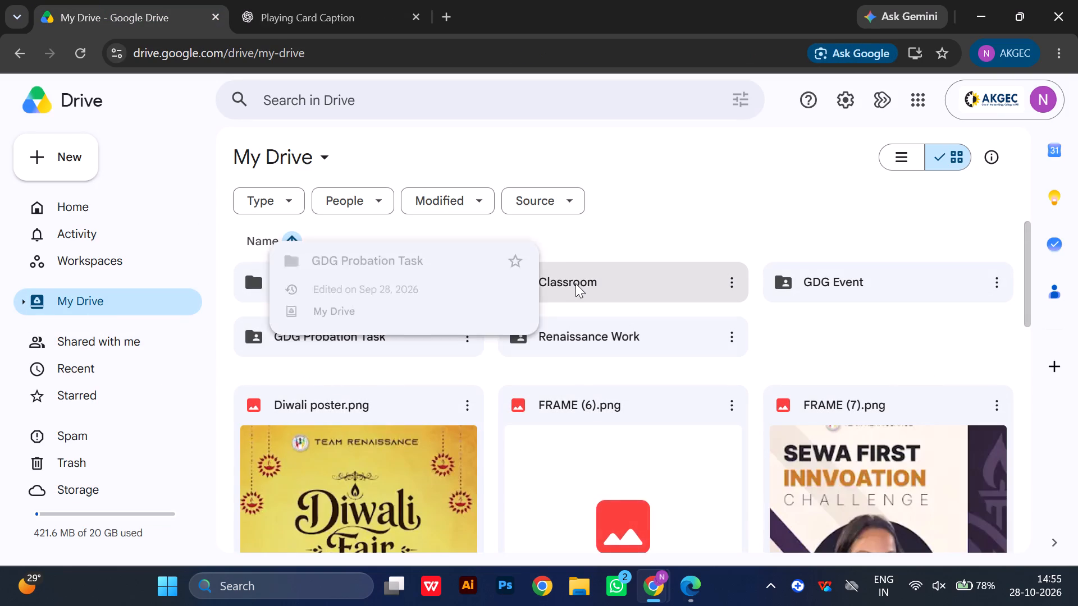
{"action": "double_click", "coordinate": [615, 334]}
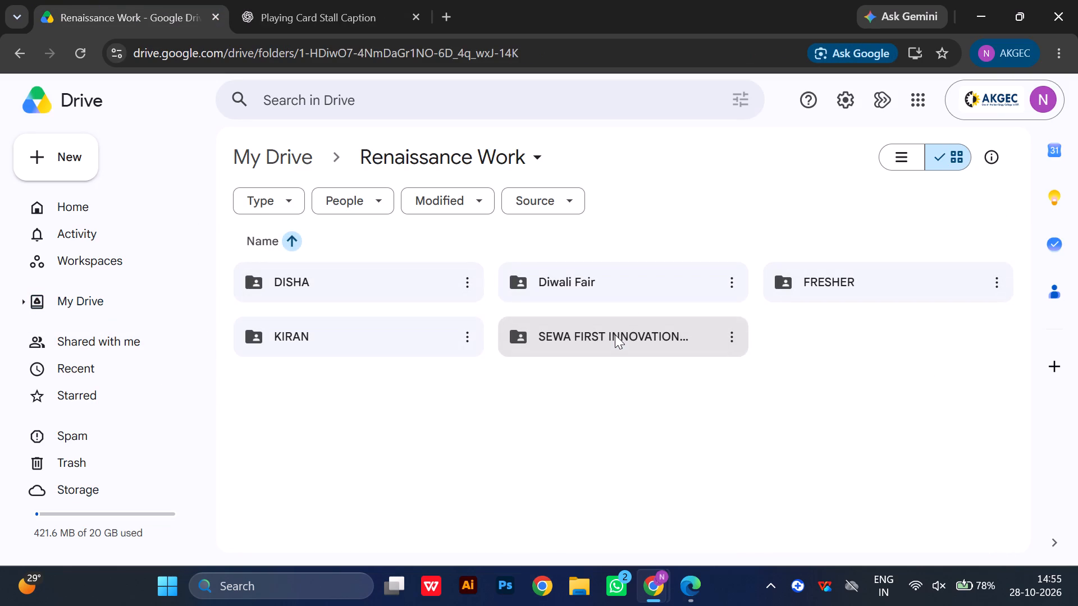
{"action": "double_click", "coordinate": [539, 282]}
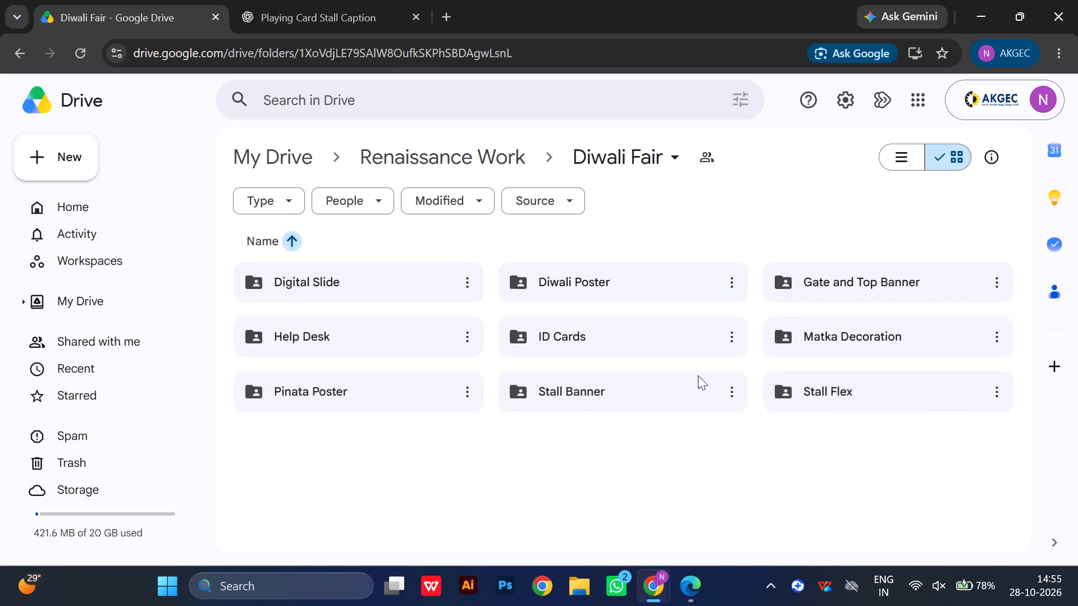
{"action": "double_click", "coordinate": [824, 399]}
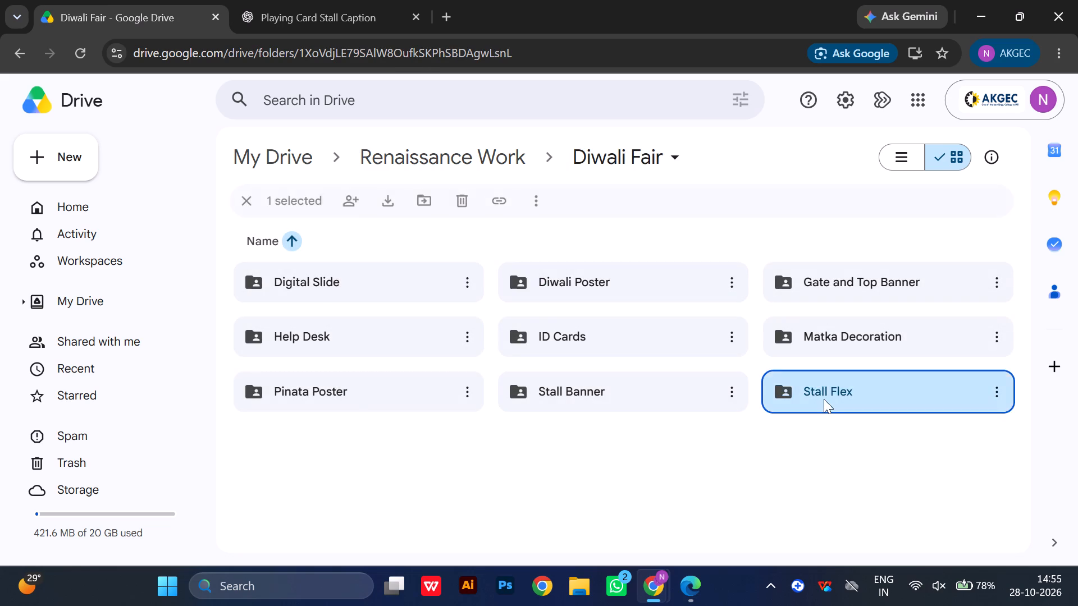
{"action": "scroll", "coordinate": [654, 424], "scroll_direction": "down", "scroll_amount": 2}
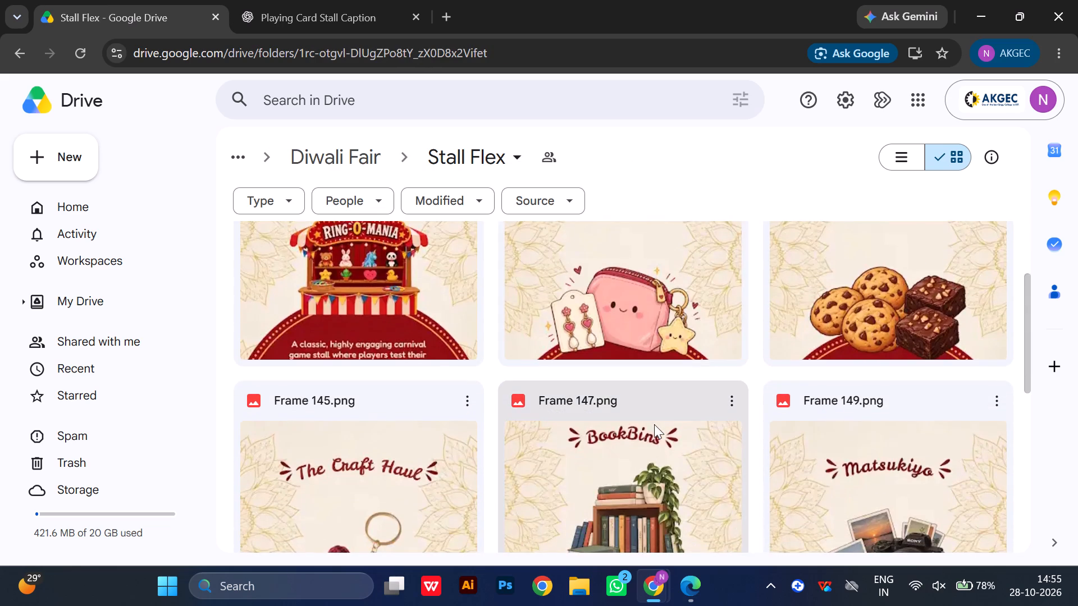
{"action": "scroll", "coordinate": [654, 424], "scroll_direction": "down", "scroll_amount": 7}
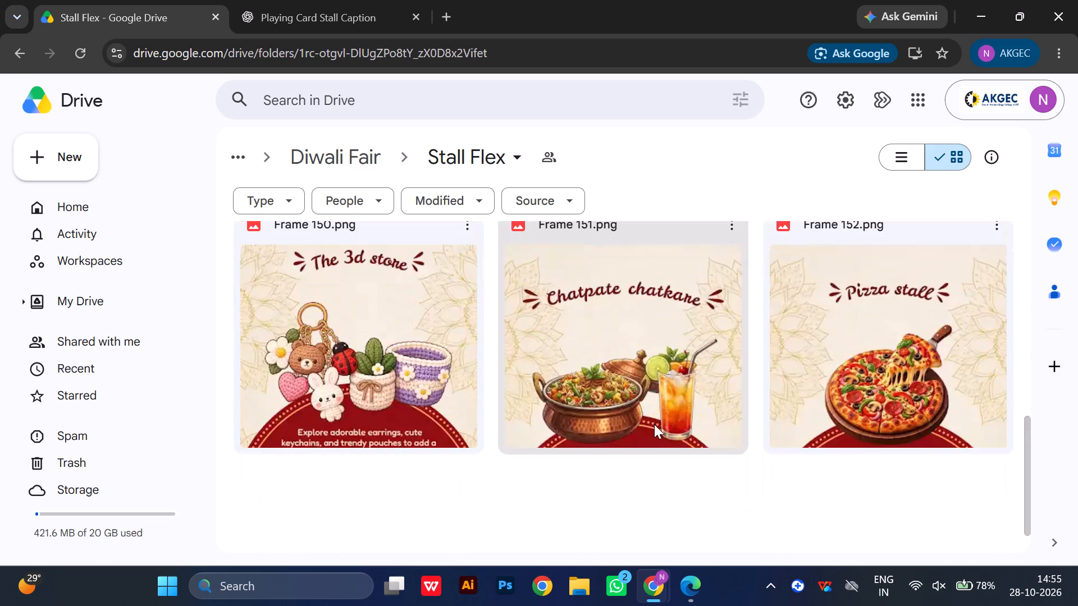
{"action": "scroll", "coordinate": [654, 424], "scroll_direction": "up", "scroll_amount": 3}
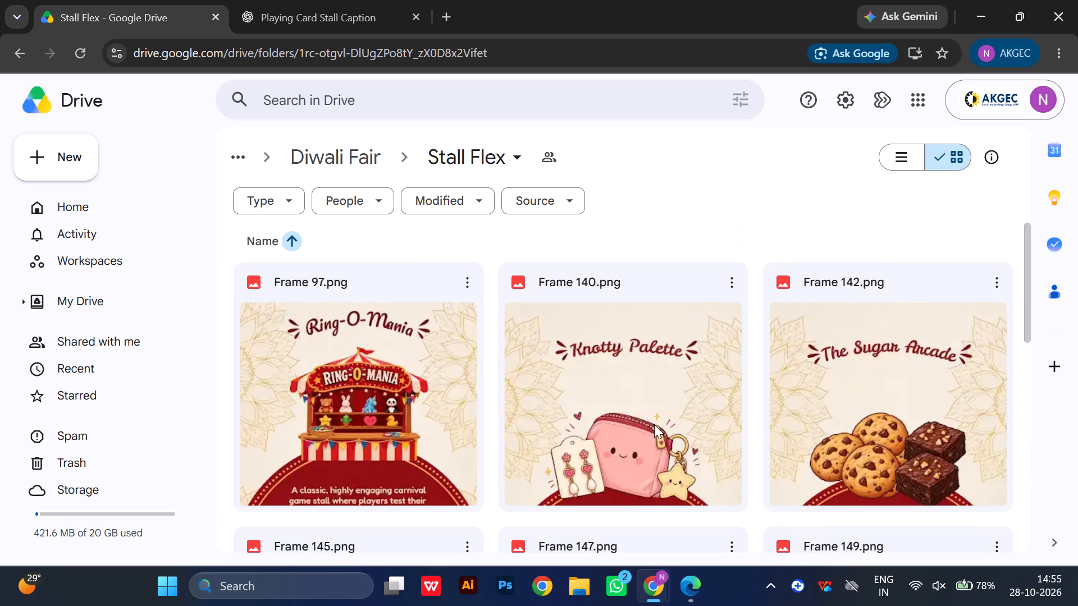
Switch to the Figma file in Microsoft Edge and check the Section 3 stall posters against the Drive folder.
{"action": "left_click", "coordinate": [690, 587]}
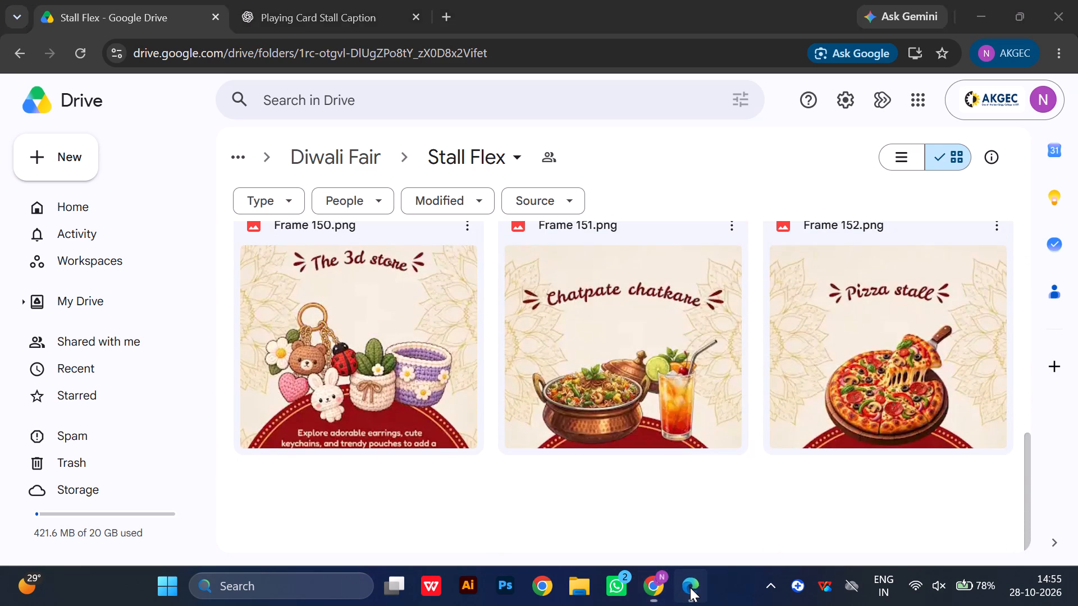
{"action": "scroll", "coordinate": [629, 437], "scroll_direction": "up", "scroll_amount": 2}
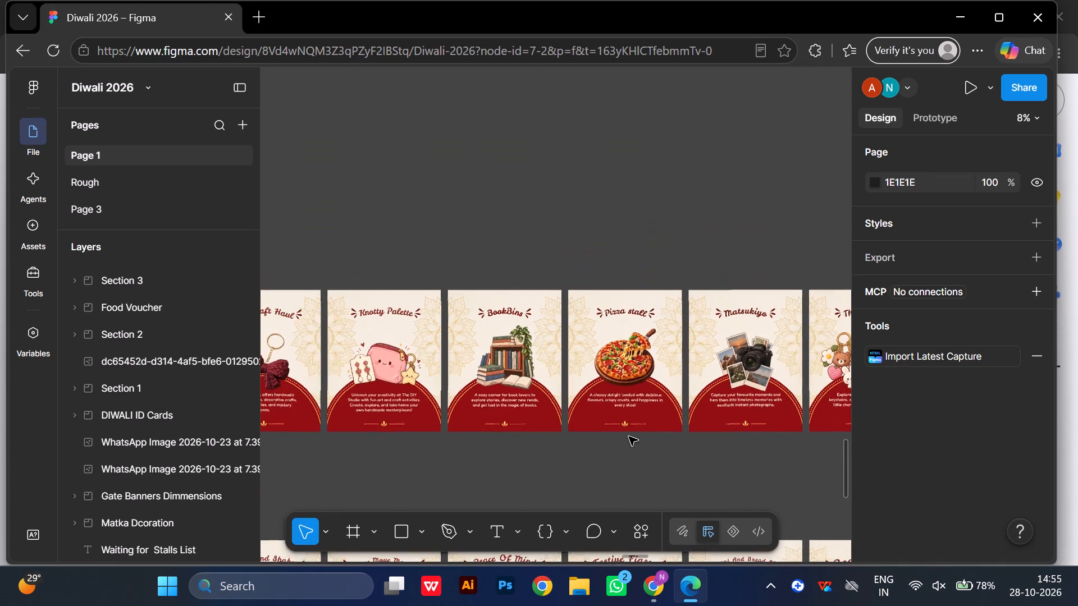
{"action": "scroll", "coordinate": [629, 437], "scroll_direction": "left", "scroll_amount": 1}
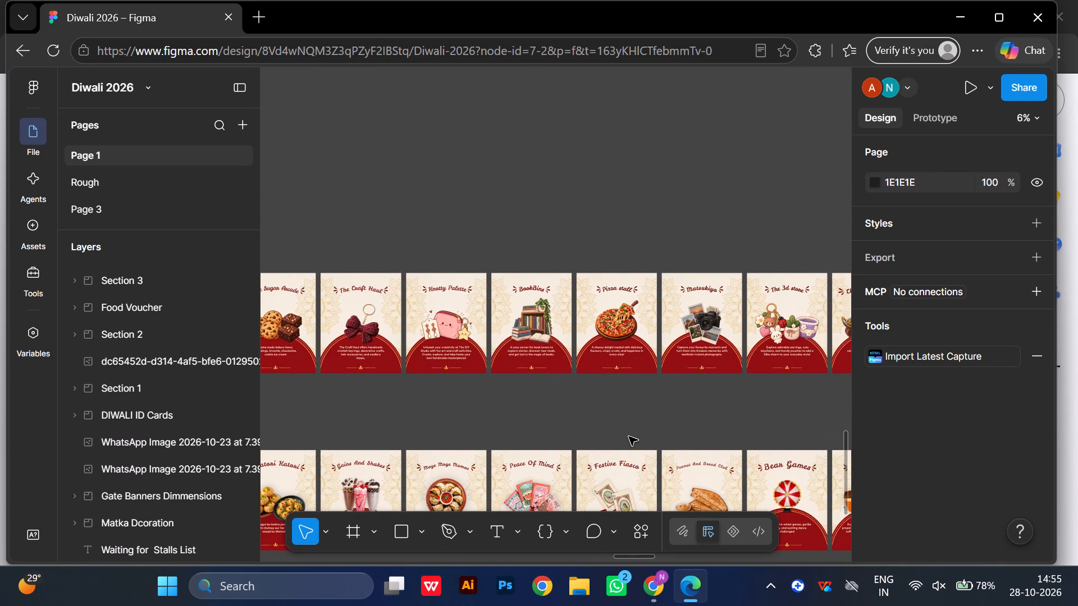
{"action": "scroll", "coordinate": [629, 437], "scroll_direction": "left", "scroll_amount": 1}
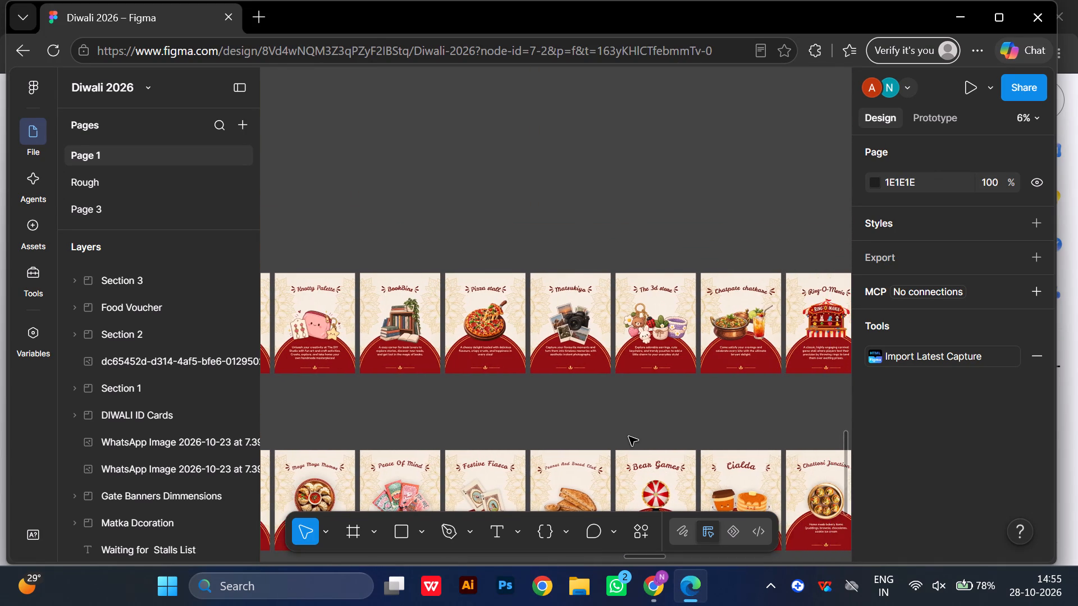
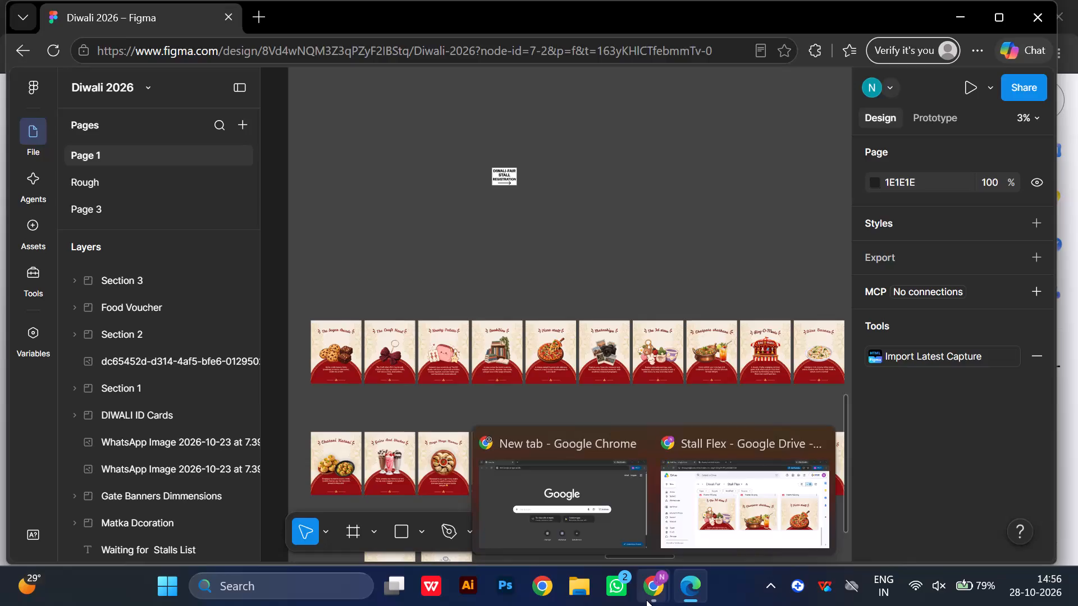
Add a 1x PNG export setting to the background image of the last poster in the upper row and export it.
{"action": "left_click", "coordinate": [666, 181]}
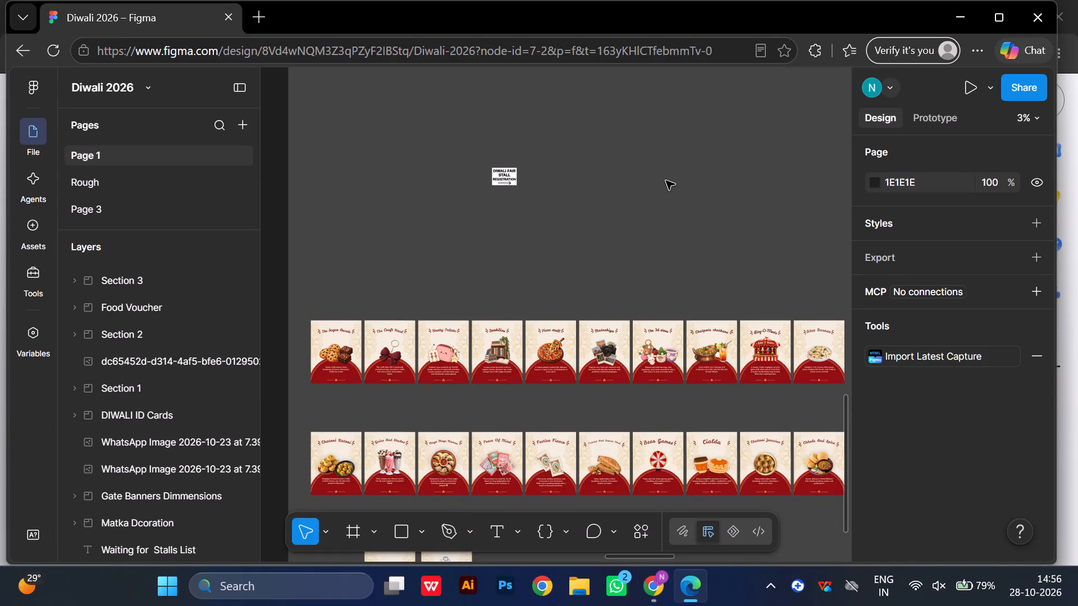
{"action": "scroll", "coordinate": [666, 181], "scroll_direction": "left", "scroll_amount": 1}
{"action": "left_click", "coordinate": [700, 332]}
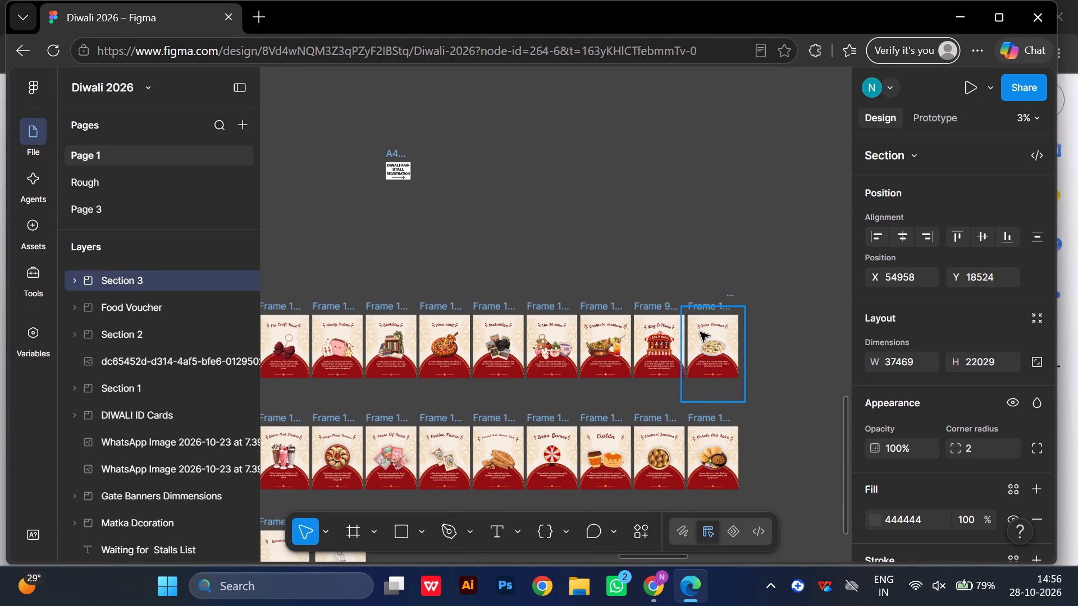
{"action": "scroll", "coordinate": [941, 446], "scroll_direction": "down", "scroll_amount": 2}
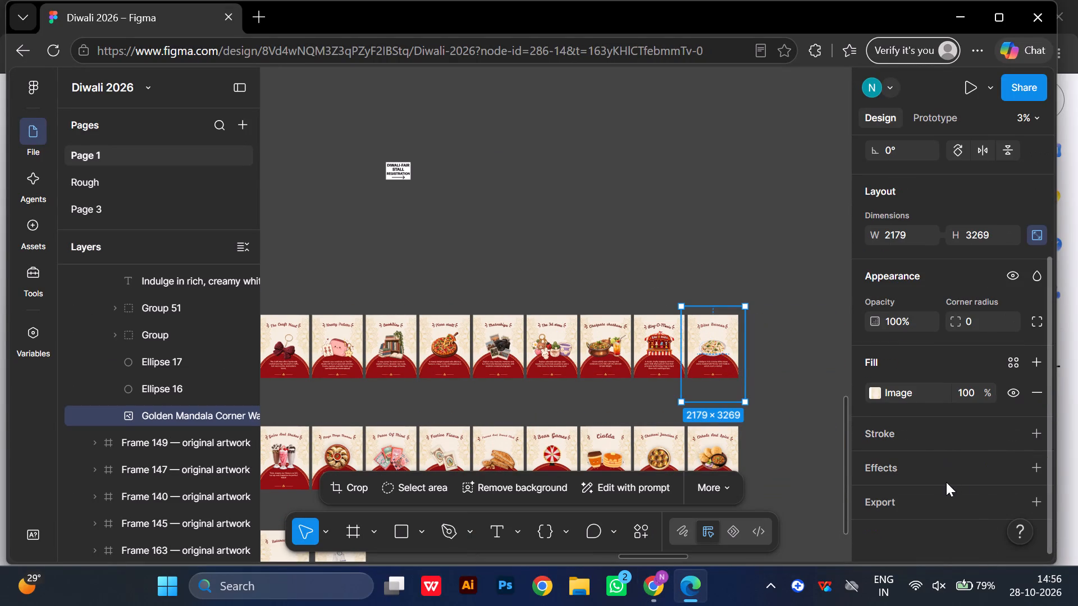
{"action": "left_click", "coordinate": [1032, 503]}
{"action": "scroll", "coordinate": [937, 467], "scroll_direction": "down", "scroll_amount": 3}
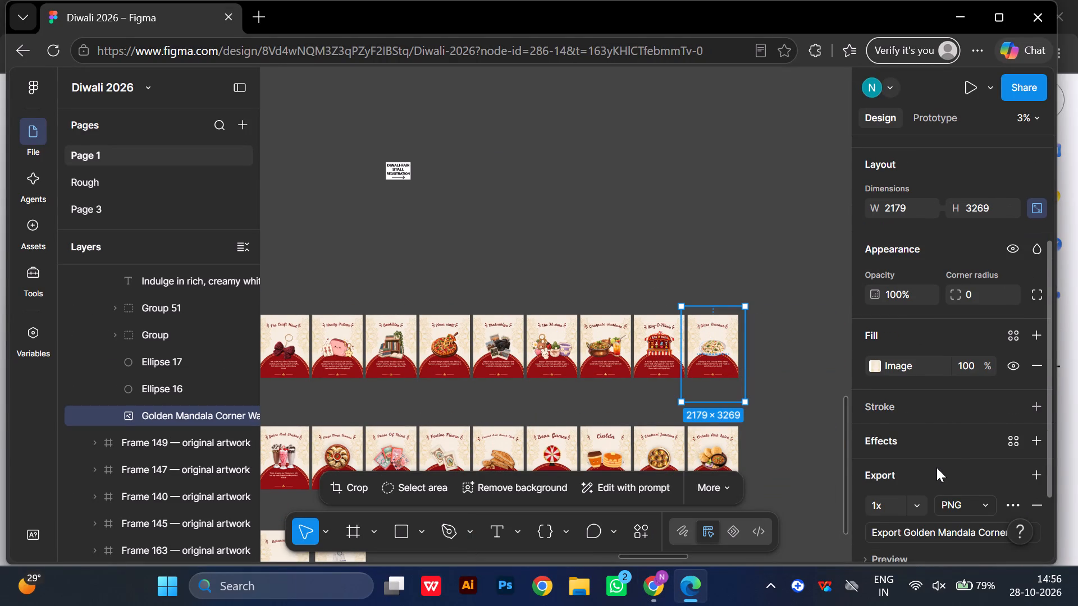
{"action": "left_click", "coordinate": [938, 472]}
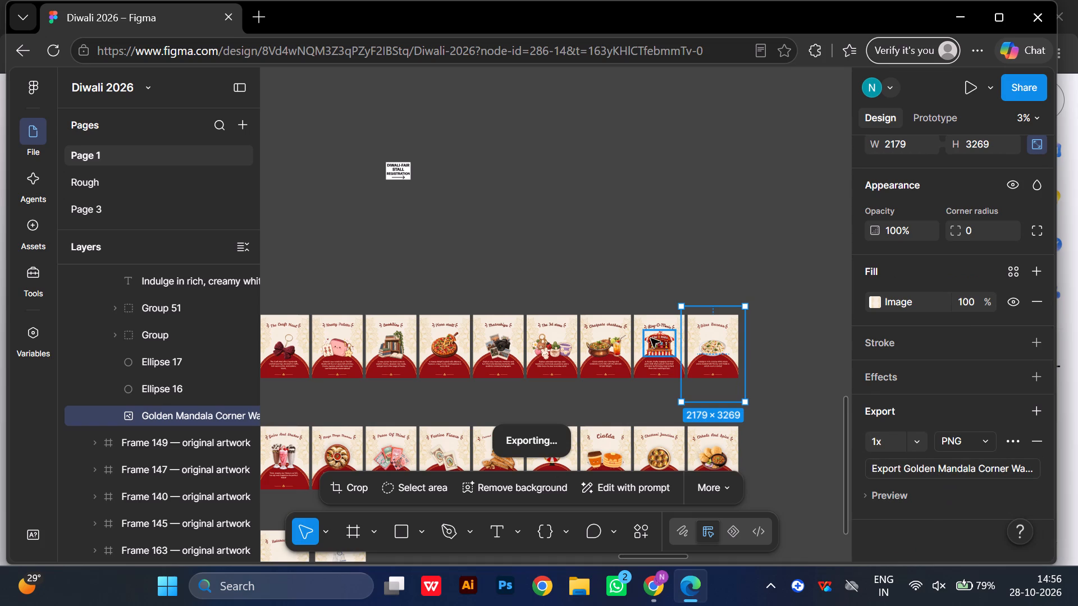
Export the Chatori Katori poster frame from the second row as a 1x PNG.
{"action": "scroll", "coordinate": [646, 336], "scroll_direction": "right", "scroll_amount": 2}
{"action": "scroll", "coordinate": [646, 336], "scroll_direction": "down", "scroll_amount": 1}
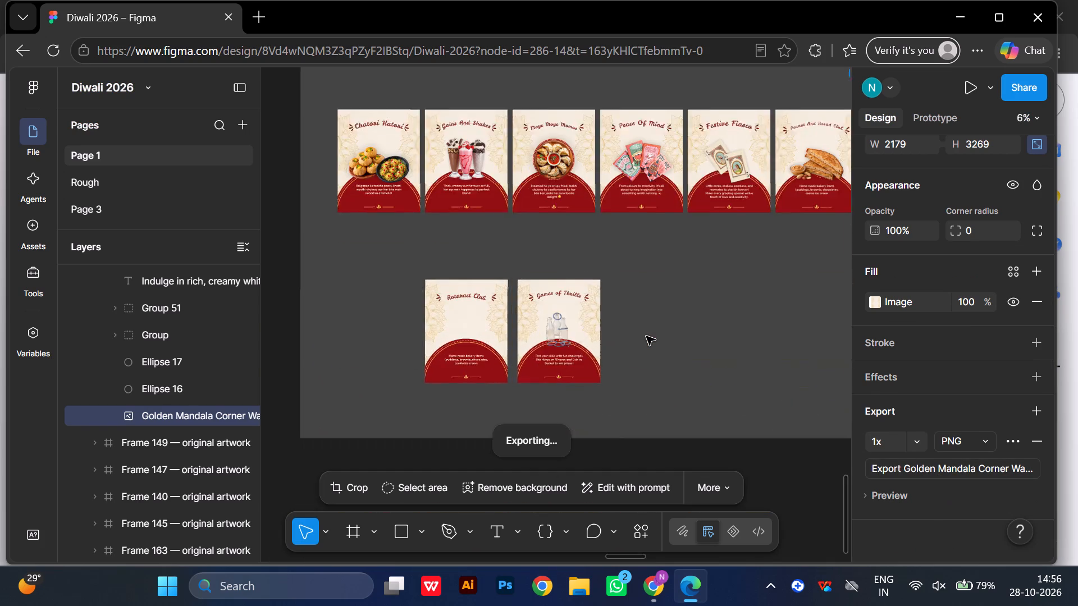
{"action": "scroll", "coordinate": [646, 336], "scroll_direction": "down", "scroll_amount": 1}
{"action": "scroll", "coordinate": [646, 336], "scroll_direction": "right", "scroll_amount": 1}
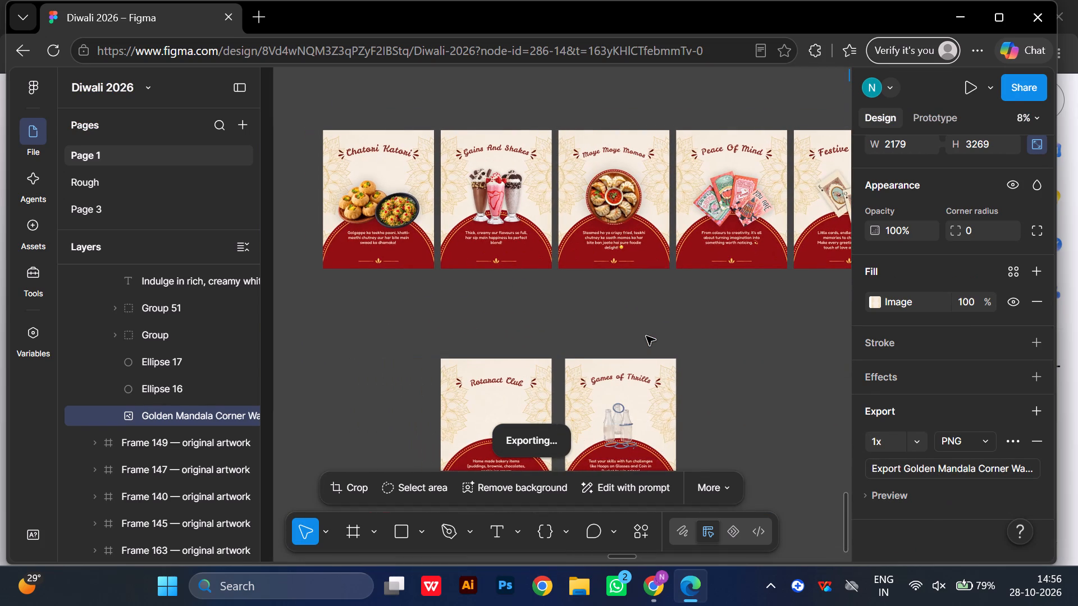
{"action": "scroll", "coordinate": [609, 353], "scroll_direction": "down", "scroll_amount": 1}
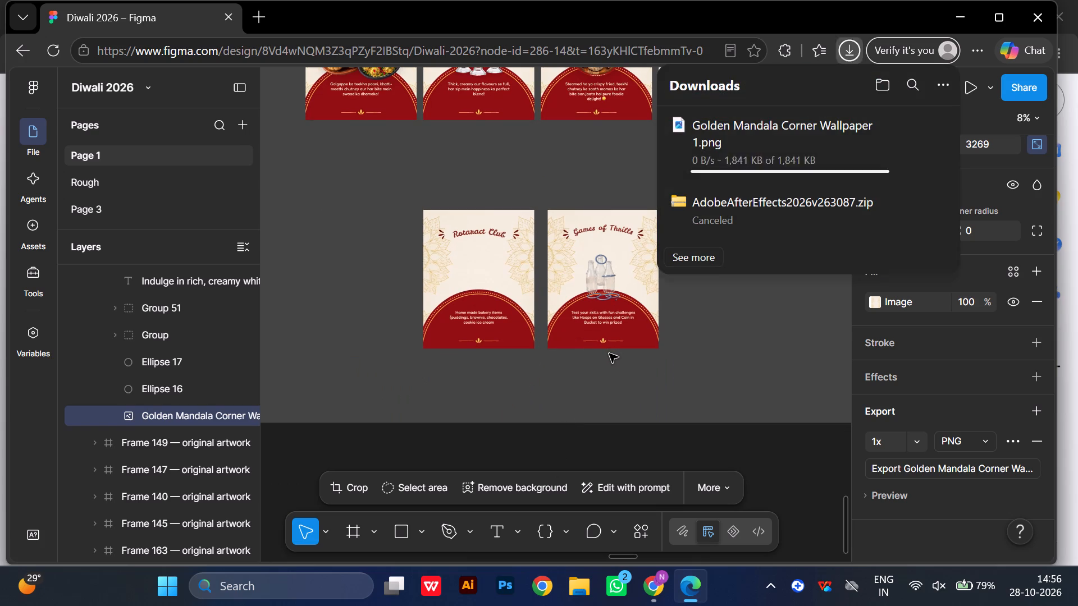
{"action": "scroll", "coordinate": [468, 294], "scroll_direction": "up", "scroll_amount": 1}
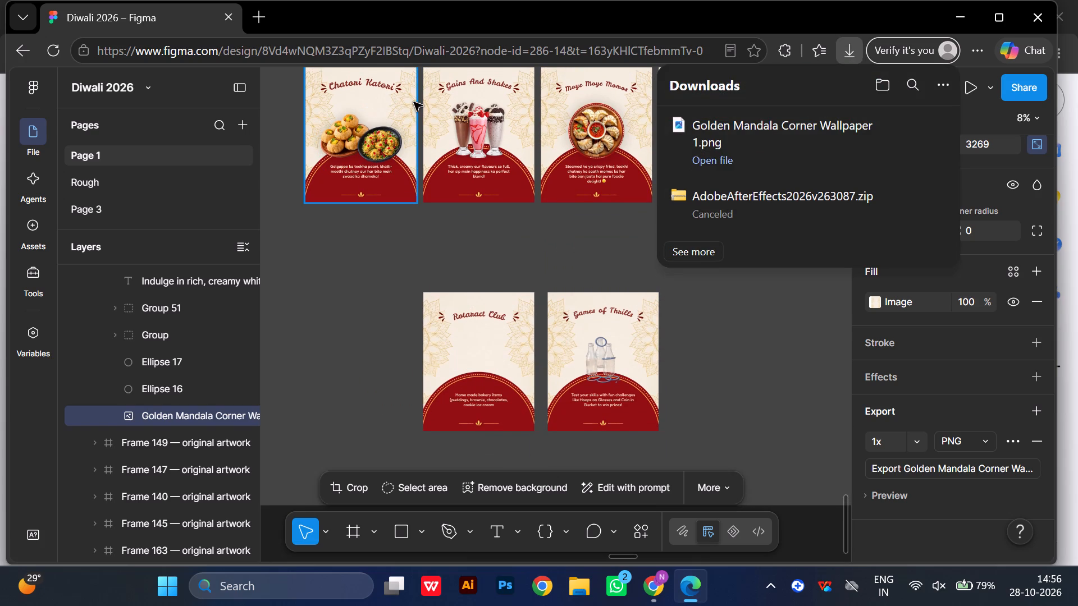
{"action": "left_click", "coordinate": [403, 112]}
{"action": "scroll", "coordinate": [864, 364], "scroll_direction": "down", "scroll_amount": 1}
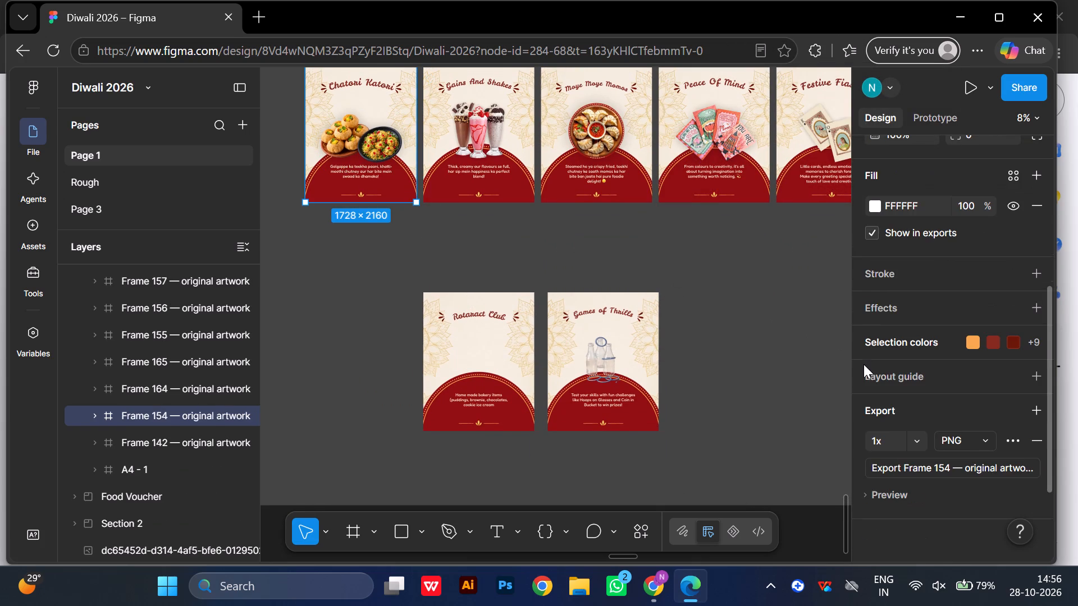
{"action": "scroll", "coordinate": [864, 364], "scroll_direction": "down", "scroll_amount": 1}
{"action": "left_click", "coordinate": [974, 466]}
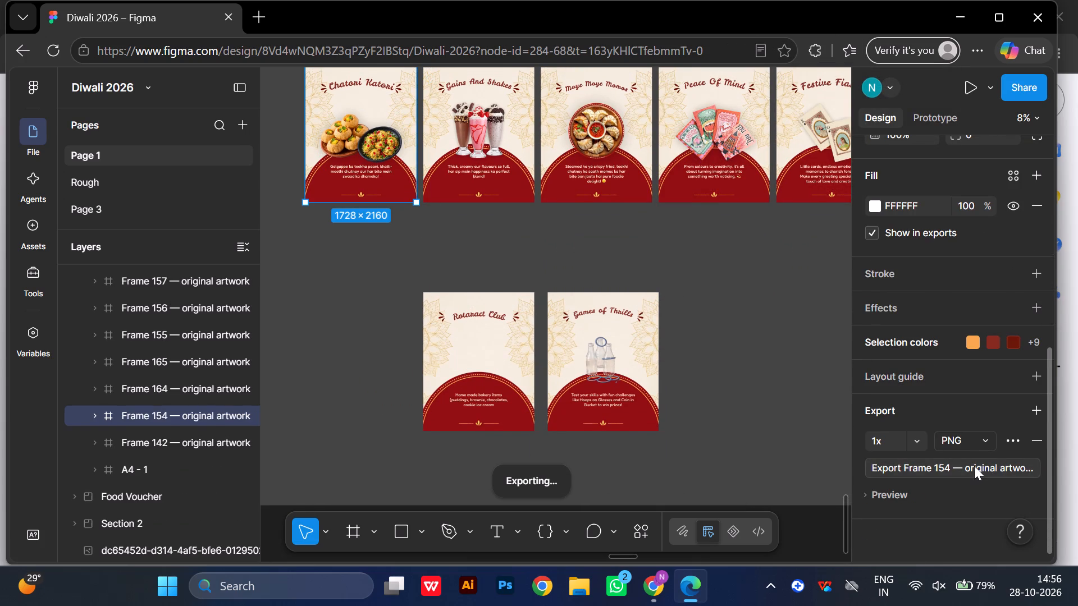
Export the Gains And Shakes and Moye Moye Momos poster frames as 1x PNG files.
{"action": "left_click", "coordinate": [524, 126]}
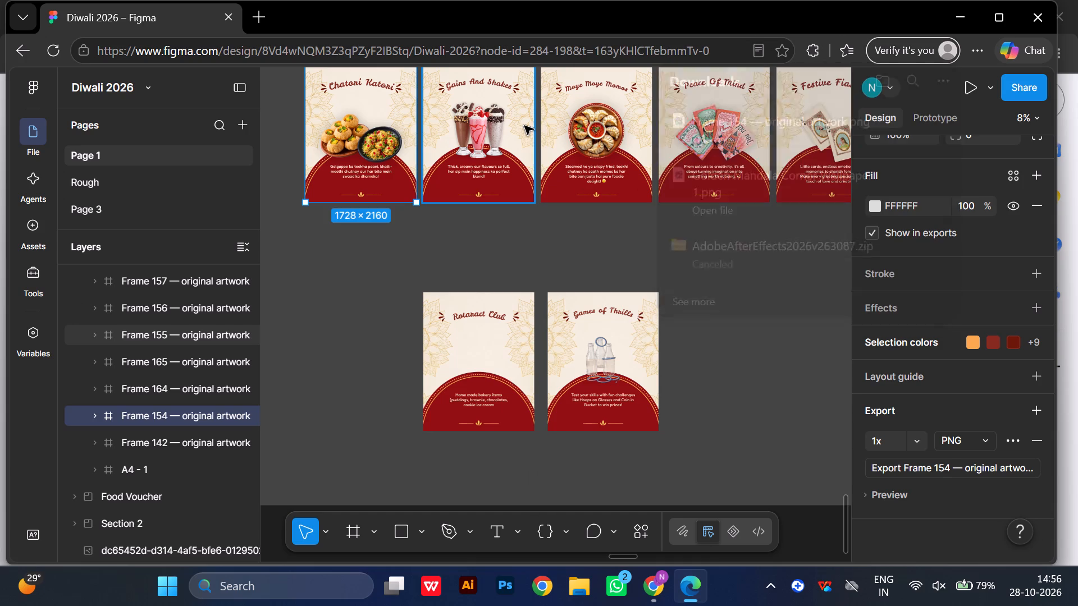
{"action": "scroll", "coordinate": [947, 442], "scroll_direction": "down", "scroll_amount": 2}
{"action": "left_click", "coordinate": [943, 463]}
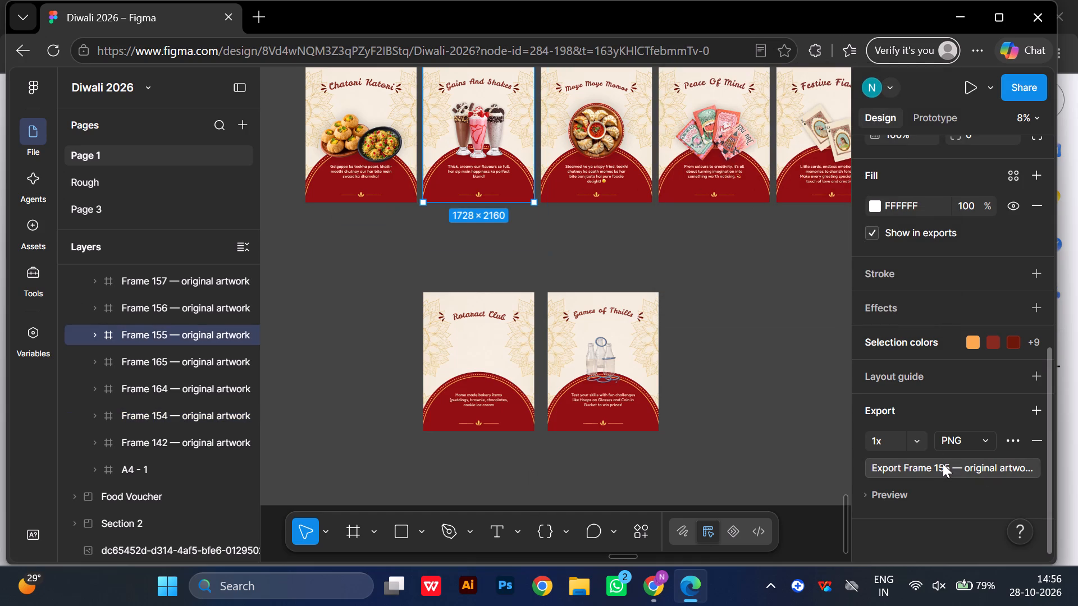
{"action": "left_click", "coordinate": [640, 115]}
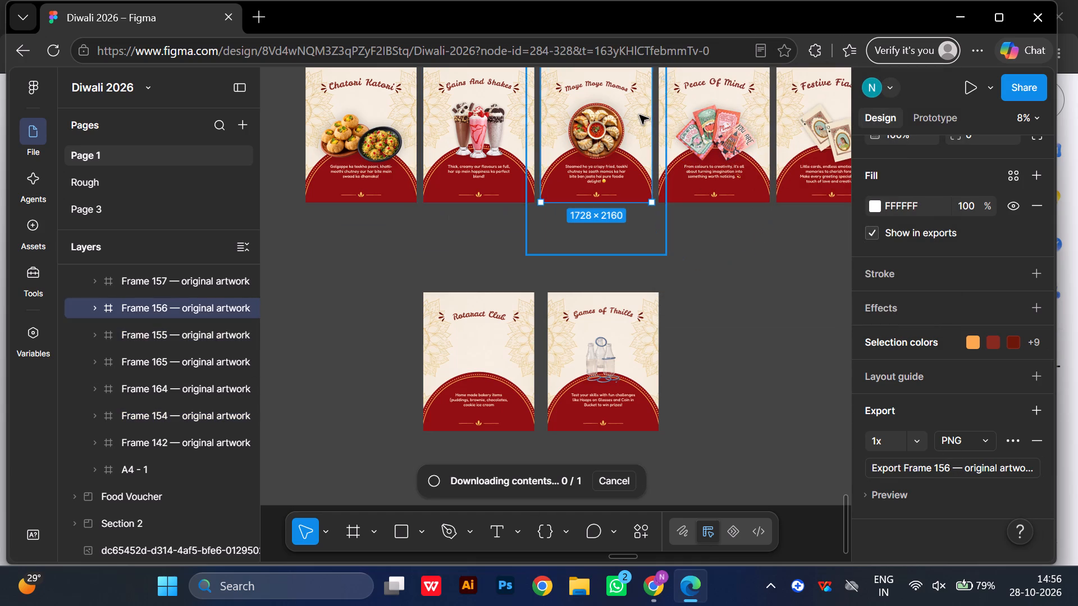
{"action": "left_click", "coordinate": [943, 467]}
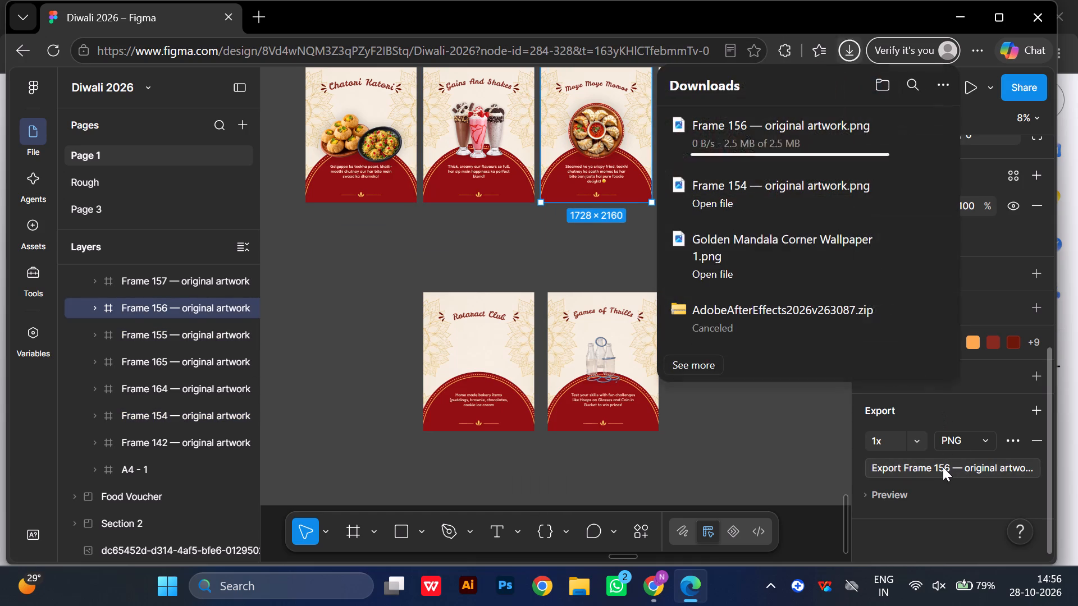
{"action": "left_click", "coordinate": [775, 441]}
Select the Gains And Shakes poster frame again and export it as a 1x PNG.
{"action": "left_click", "coordinate": [526, 134]}
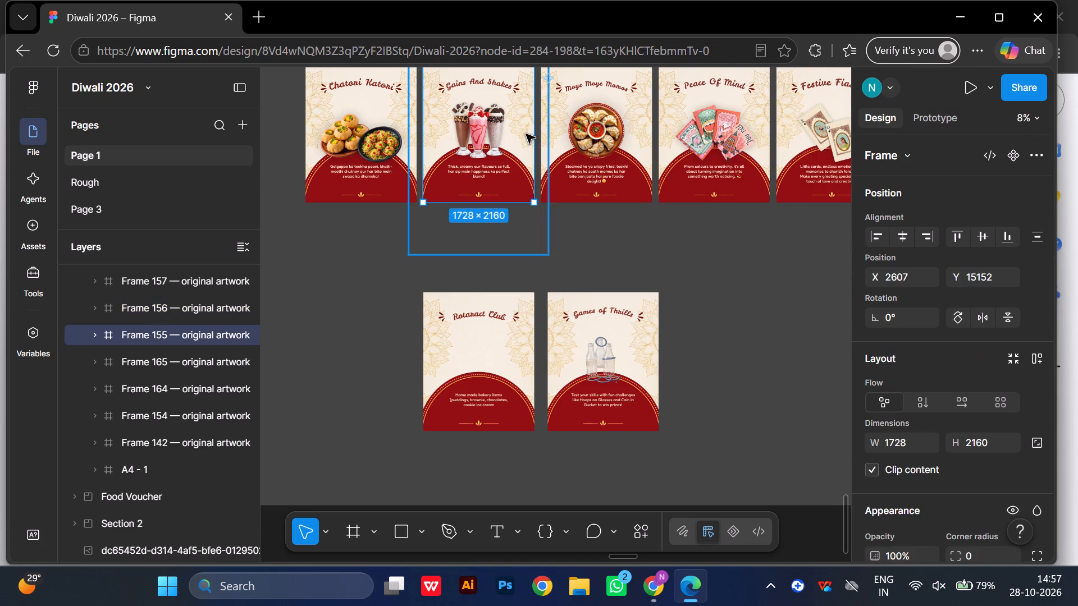
{"action": "scroll", "coordinate": [551, 173], "scroll_direction": "up", "scroll_amount": 1}
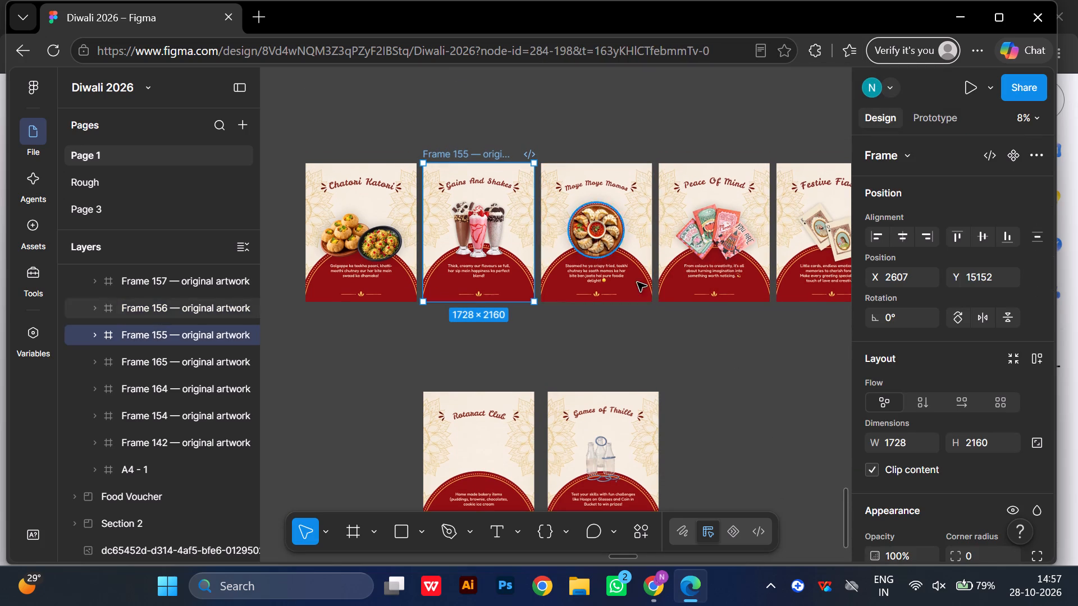
{"action": "scroll", "coordinate": [929, 476], "scroll_direction": "down", "scroll_amount": 3}
{"action": "scroll", "coordinate": [945, 529], "scroll_direction": "down", "scroll_amount": 1}
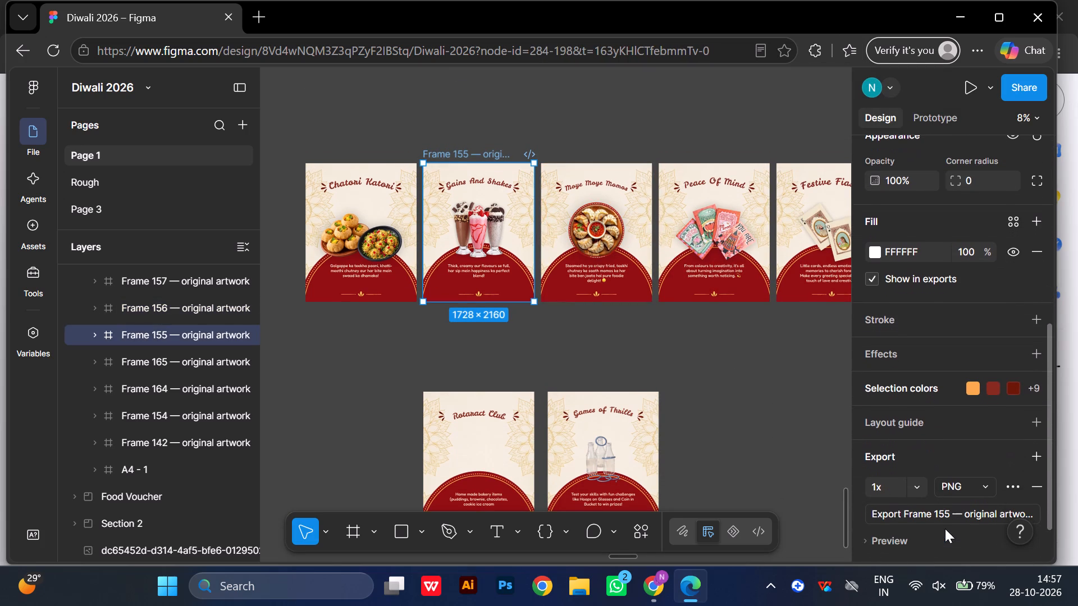
{"action": "left_click", "coordinate": [934, 510]}
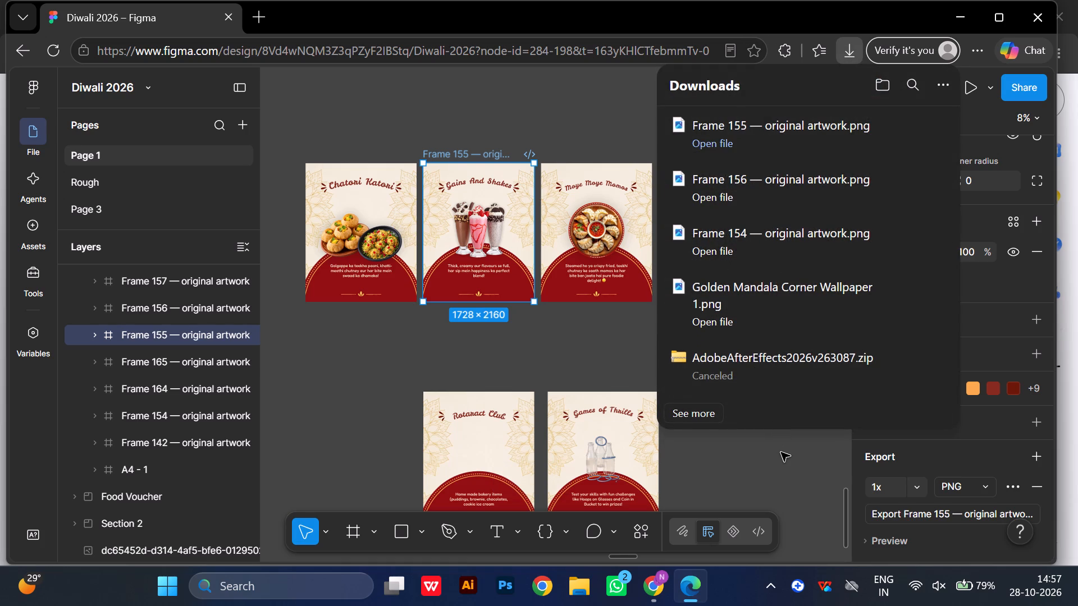
{"action": "left_click", "coordinate": [781, 452]}
{"action": "left_click", "coordinate": [746, 412]}
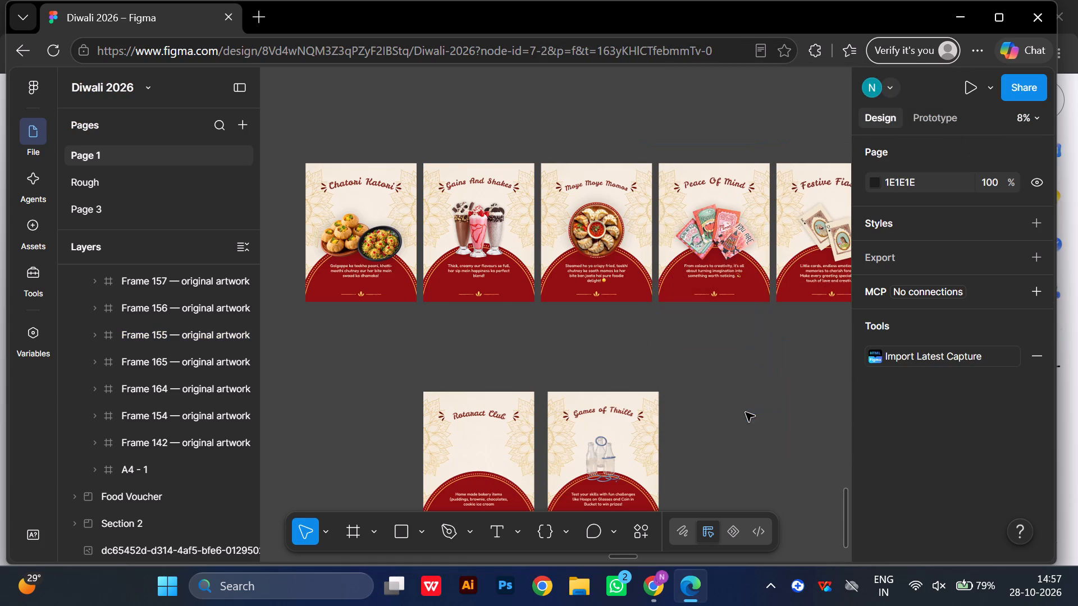
Export the Peace Of Mind poster frame as a 1x PNG.
{"action": "left_click", "coordinate": [762, 222]}
{"action": "scroll", "coordinate": [986, 435], "scroll_direction": "down", "scroll_amount": 2}
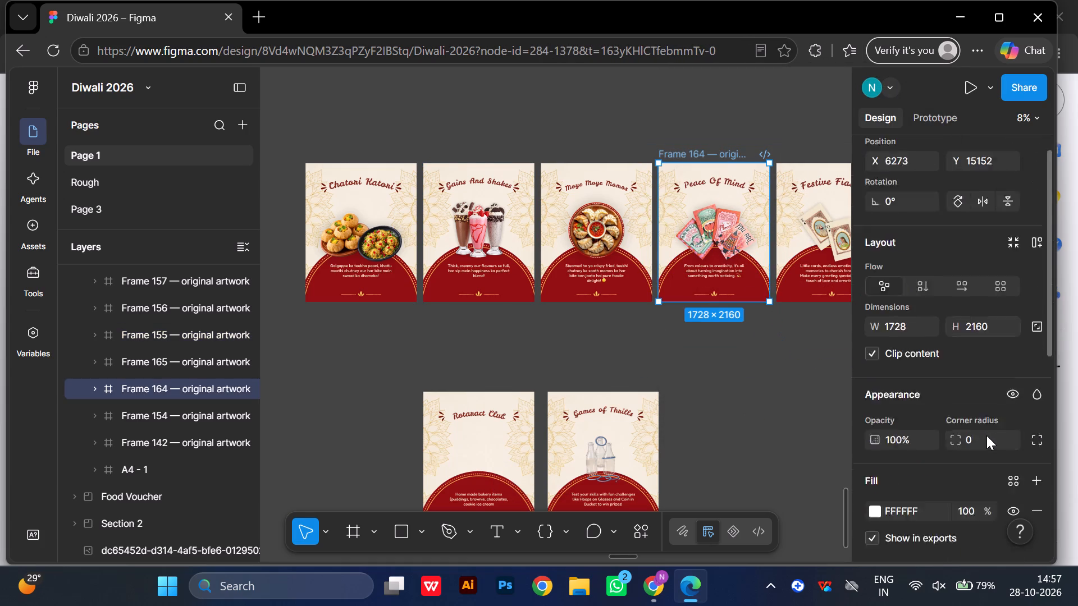
{"action": "scroll", "coordinate": [986, 435], "scroll_direction": "down", "scroll_amount": 4}
{"action": "left_click", "coordinate": [975, 470]}
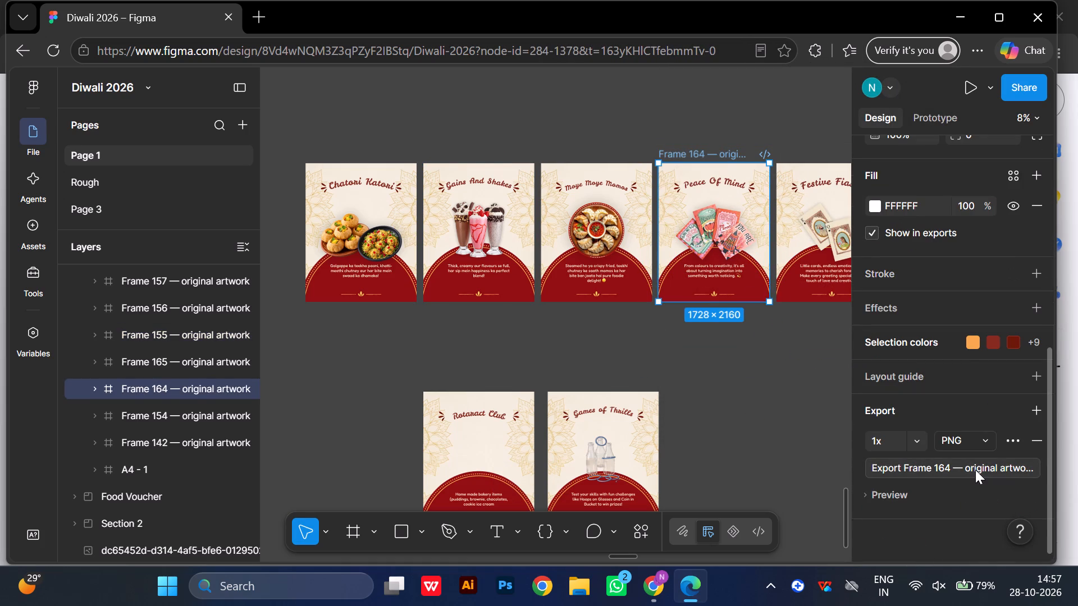
Export the Festive Fiasco playing-card poster frame as a 1x PNG.
{"action": "scroll", "coordinate": [792, 393], "scroll_direction": "left", "scroll_amount": 1}
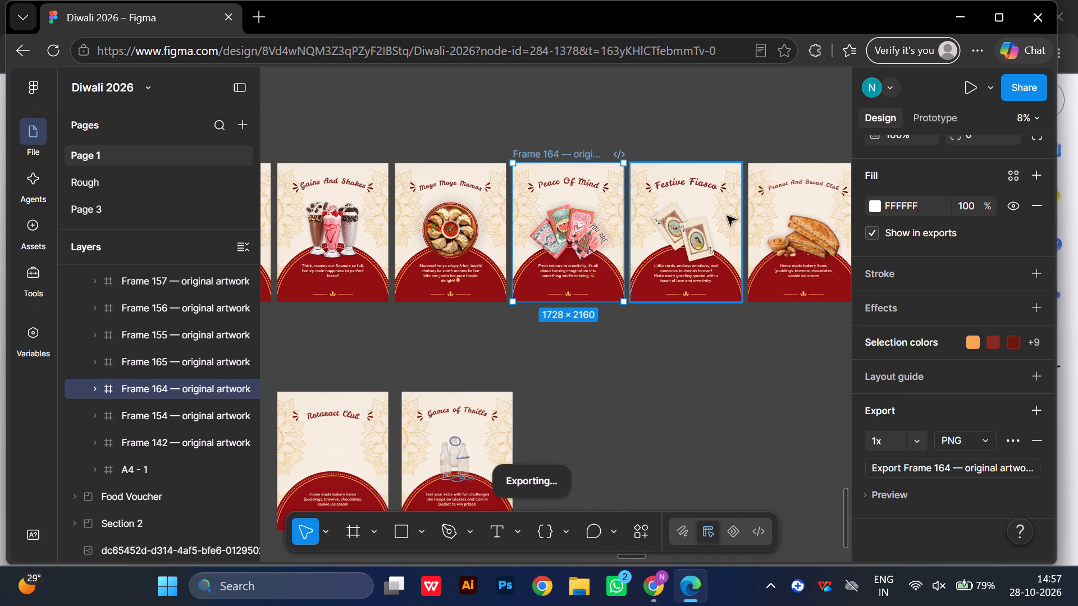
{"action": "left_click", "coordinate": [727, 215]}
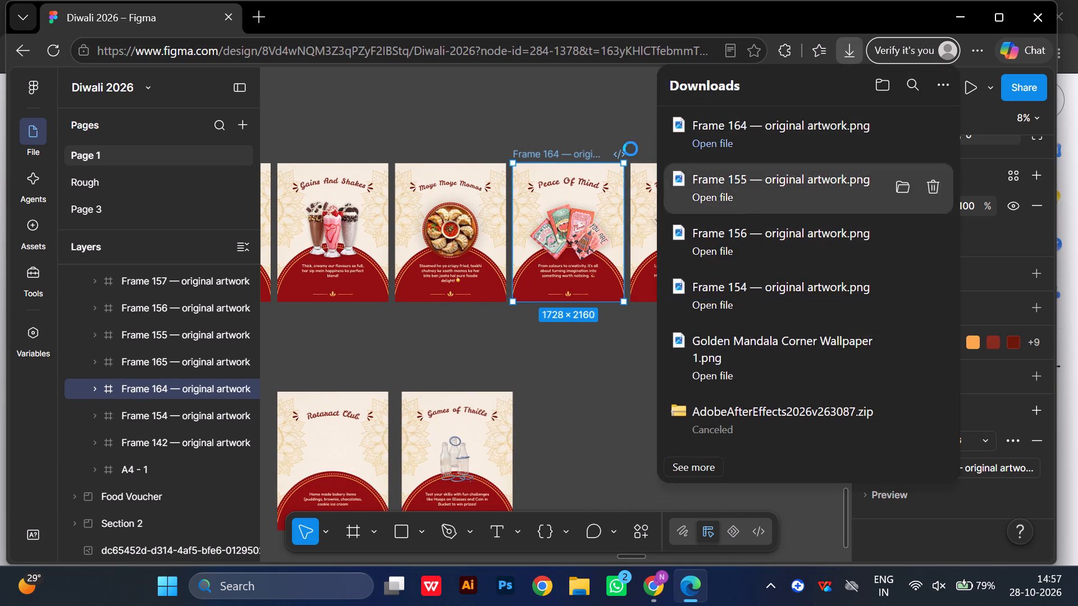
{"action": "double_click", "coordinate": [607, 117]}
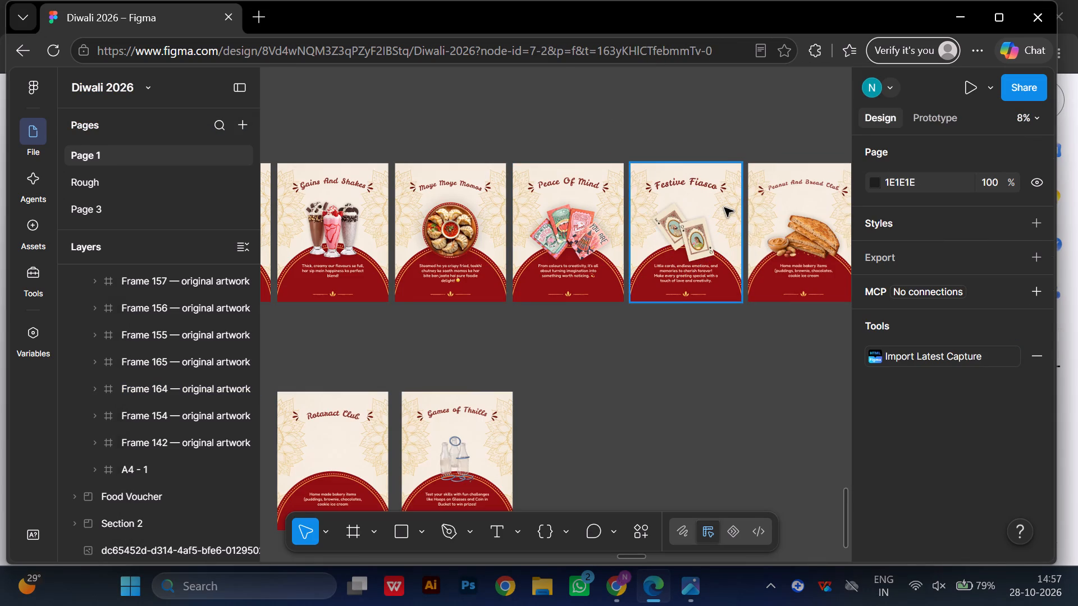
{"action": "left_click", "coordinate": [724, 208]}
{"action": "scroll", "coordinate": [971, 456], "scroll_direction": "down", "scroll_amount": 3}
{"action": "scroll", "coordinate": [972, 508], "scroll_direction": "down", "scroll_amount": 1}
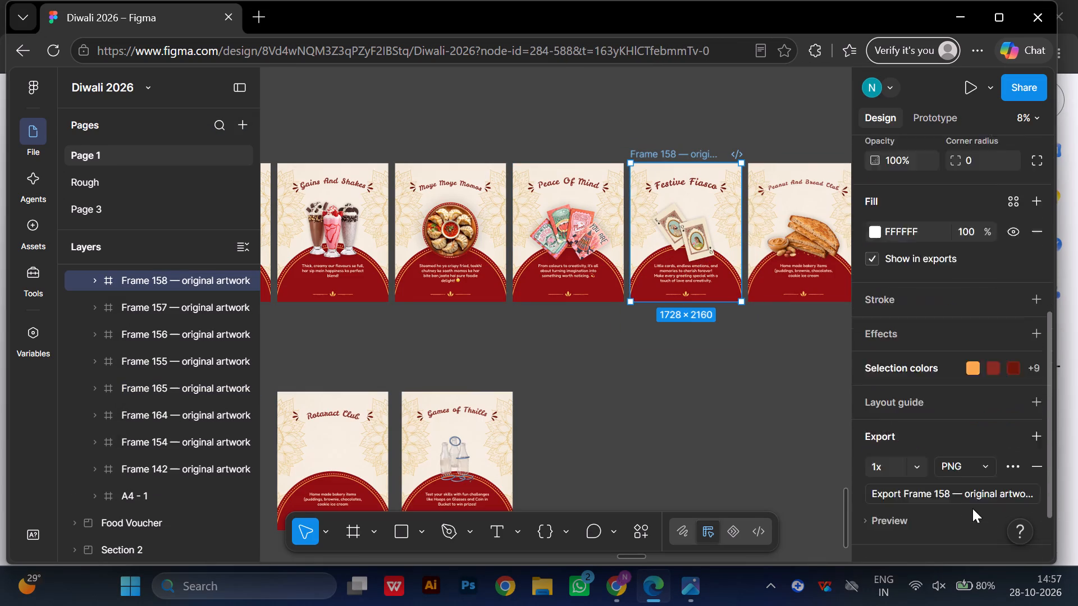
{"action": "scroll", "coordinate": [972, 508], "scroll_direction": "down", "scroll_amount": 1}
{"action": "left_click", "coordinate": [942, 468]}
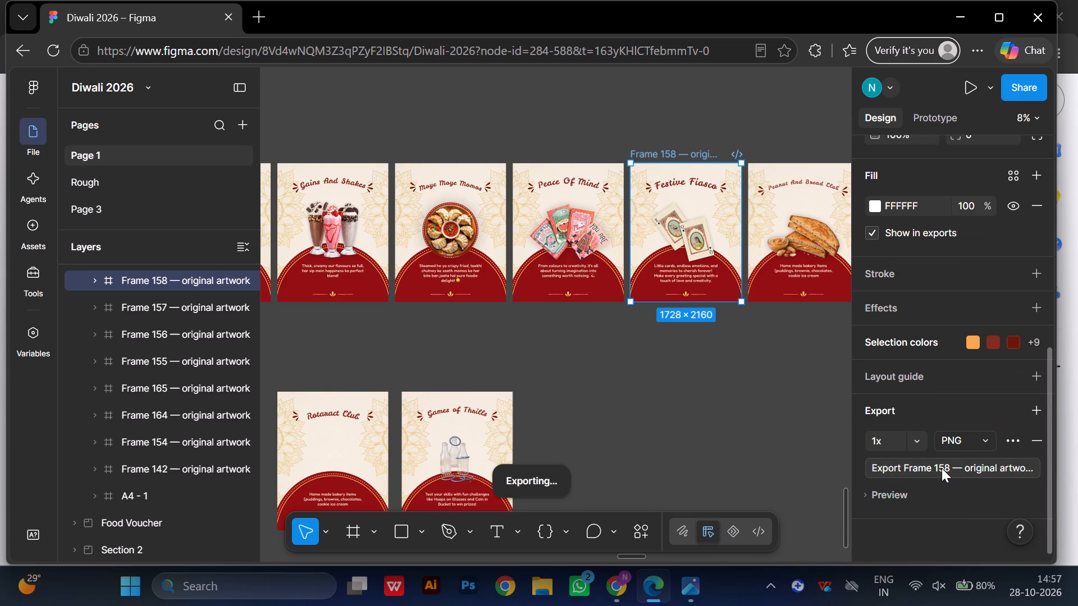
Export the Peanut And Bread Club poster frame as a 1x PNG.
{"action": "left_click", "coordinate": [615, 369]}
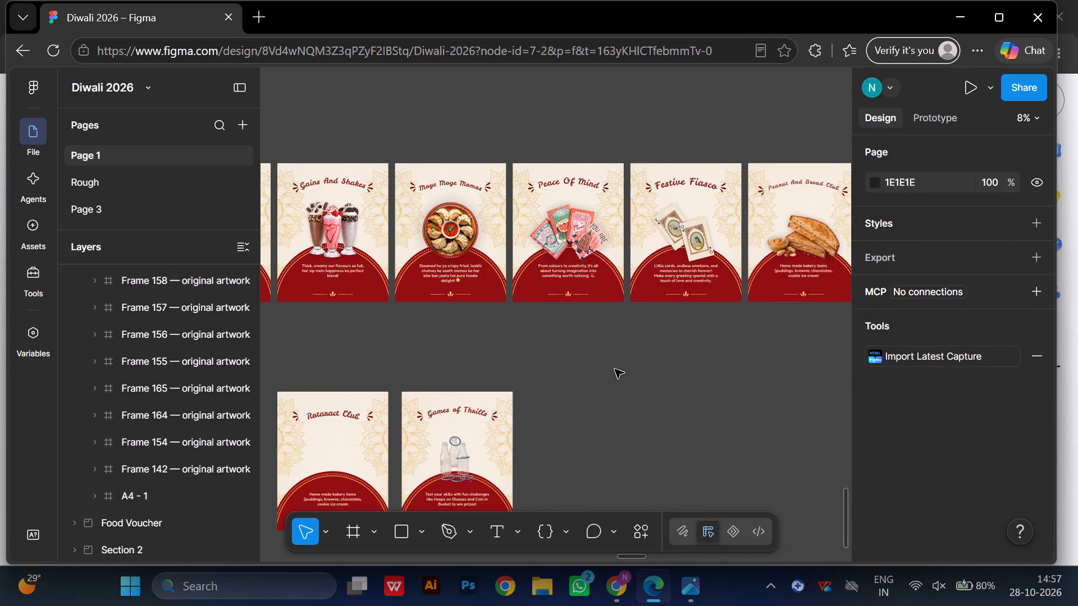
{"action": "scroll", "coordinate": [615, 369], "scroll_direction": "left", "scroll_amount": 1}
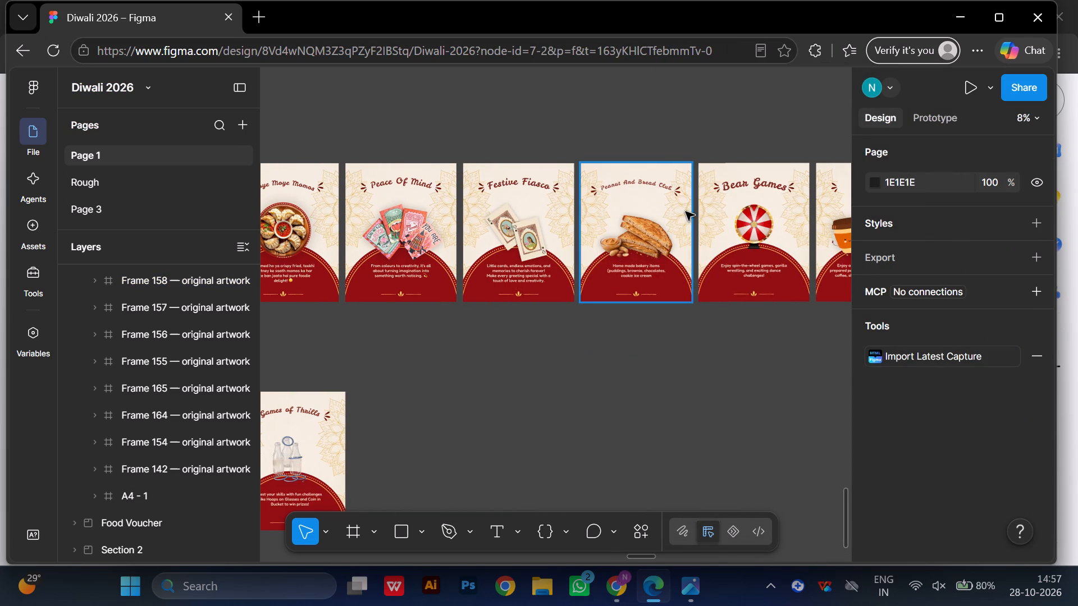
{"action": "left_click", "coordinate": [685, 212]}
{"action": "scroll", "coordinate": [910, 452], "scroll_direction": "down", "scroll_amount": 3}
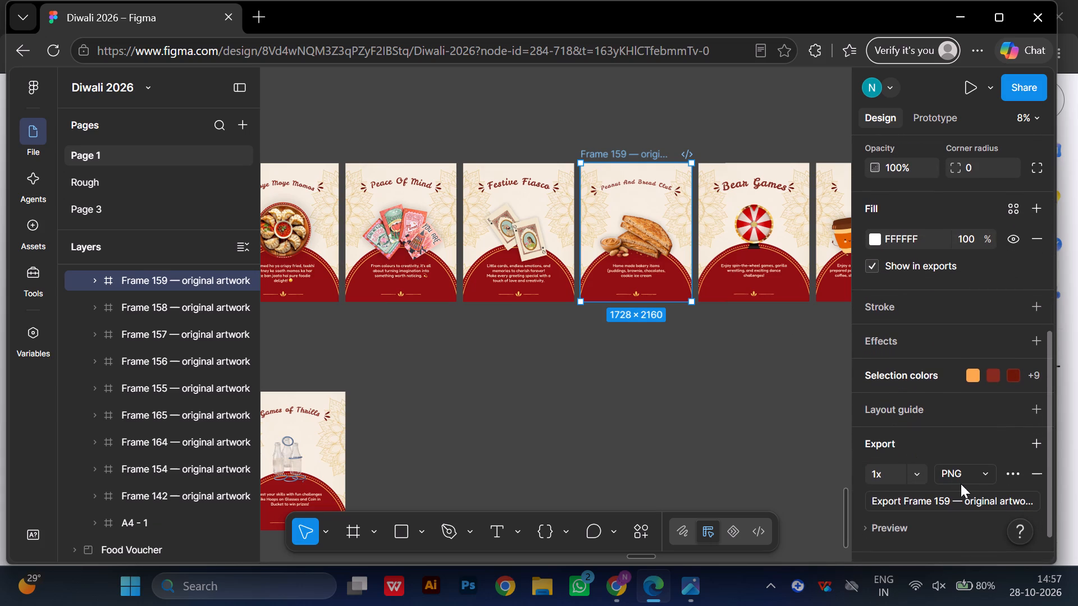
{"action": "left_click", "coordinate": [962, 497]}
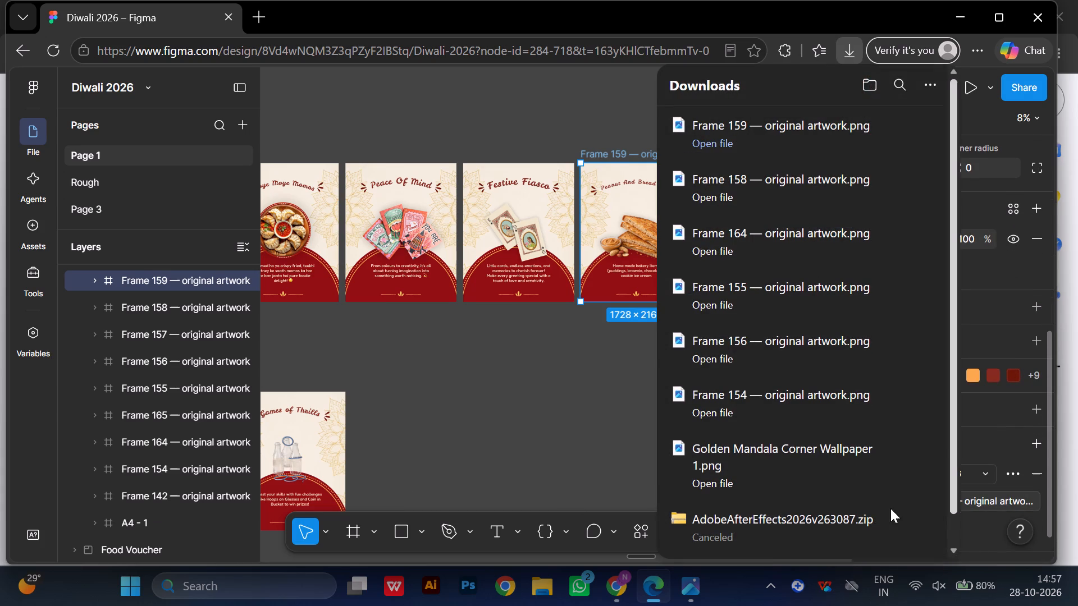
{"action": "left_click", "coordinate": [597, 410]}
Select the Bear Games poster frame in the second row for export.
{"action": "scroll", "coordinate": [597, 410], "scroll_direction": "left", "scroll_amount": 1}
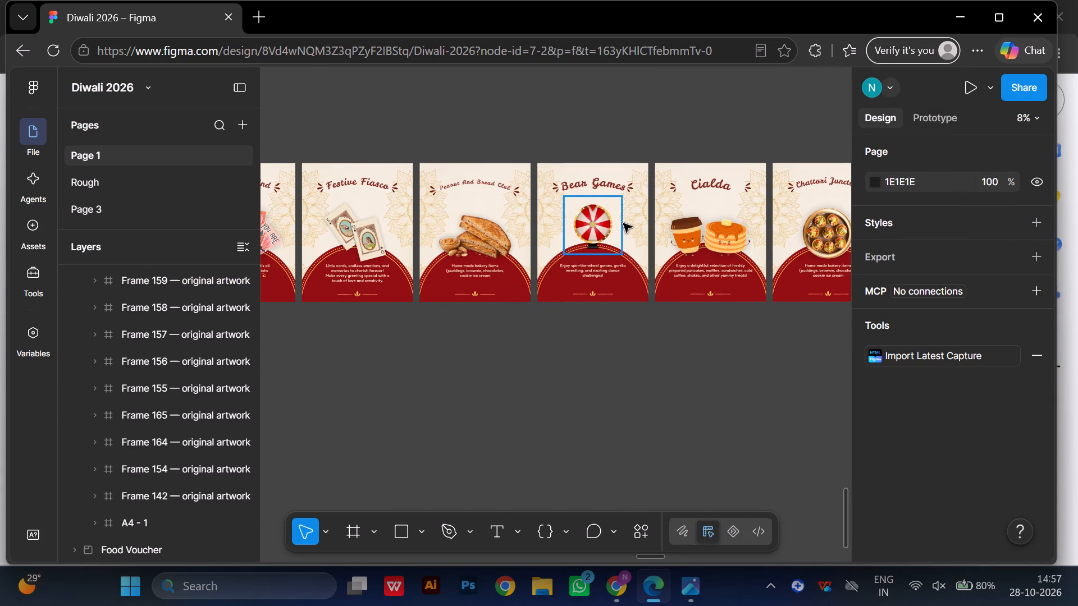
{"action": "left_click", "coordinate": [636, 234]}
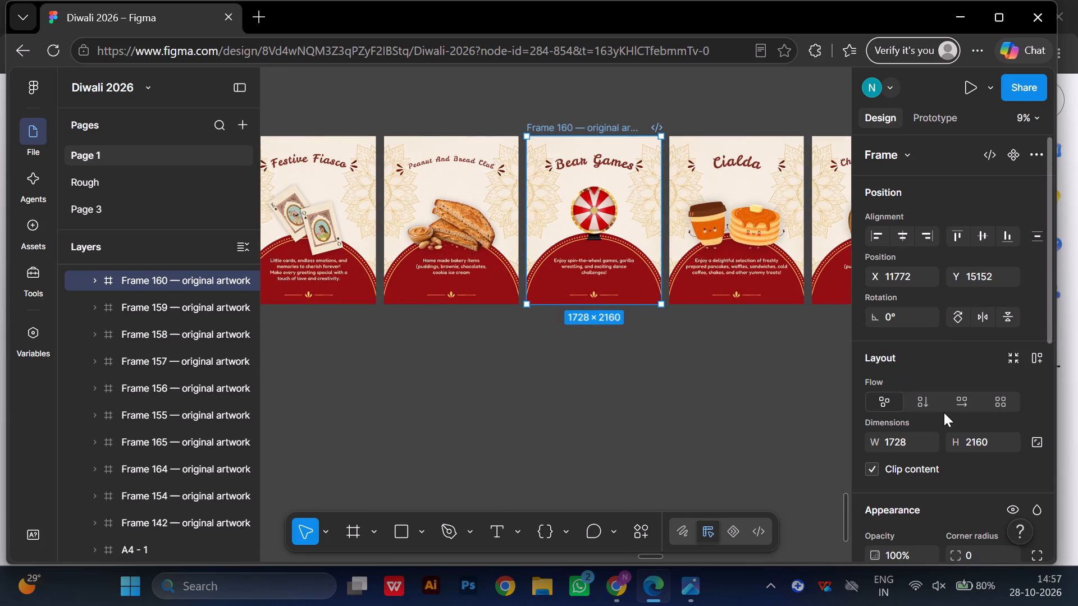
{"action": "scroll", "coordinate": [944, 412], "scroll_direction": "down", "scroll_amount": 1}
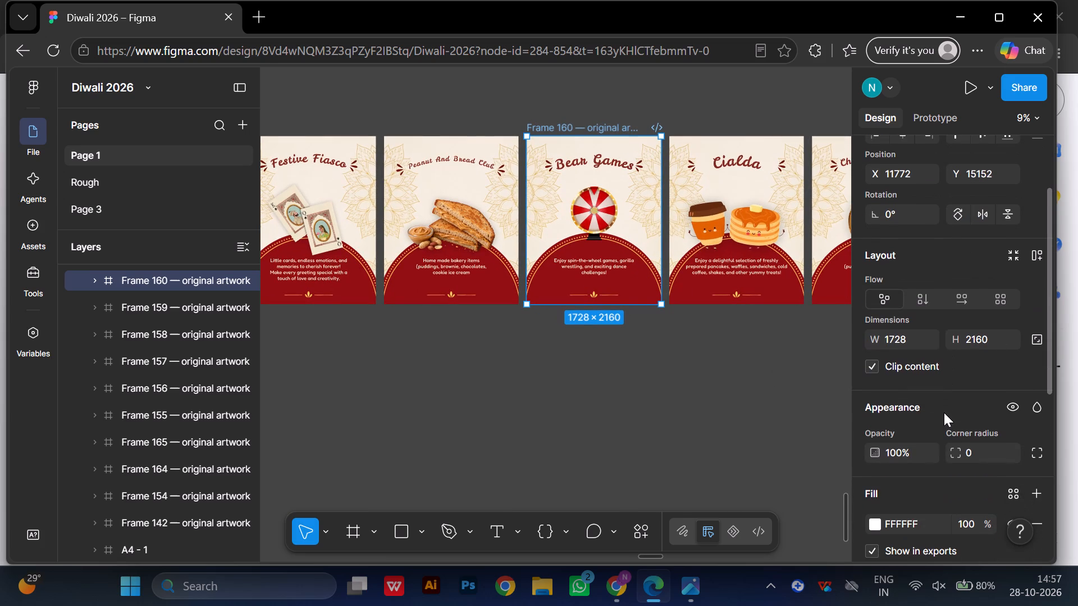
{"action": "scroll", "coordinate": [944, 412], "scroll_direction": "down", "scroll_amount": 1}
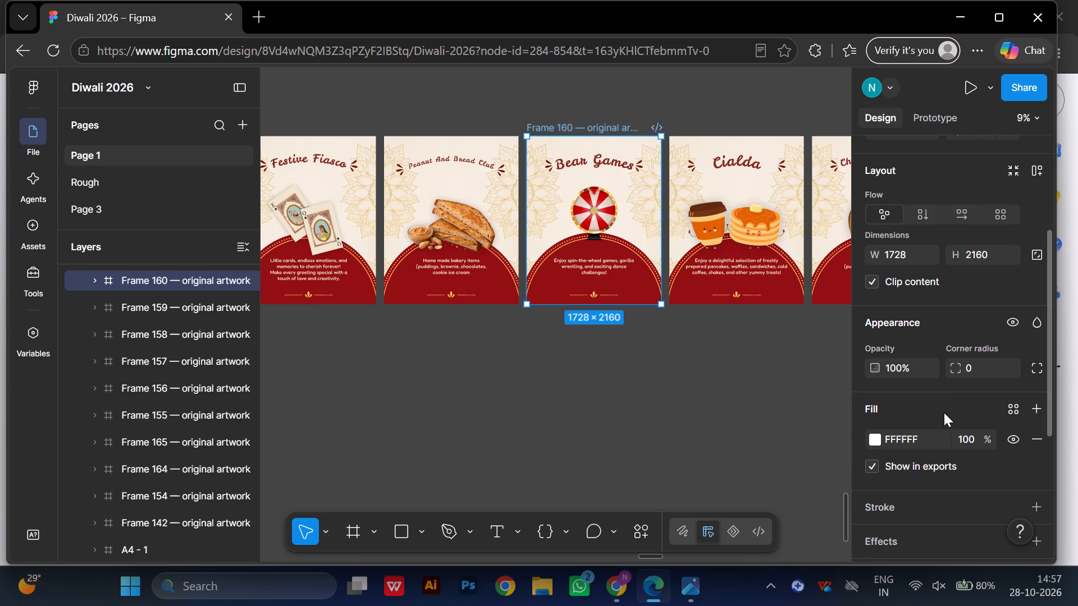
{"action": "scroll", "coordinate": [944, 412], "scroll_direction": "right", "scroll_amount": 1}
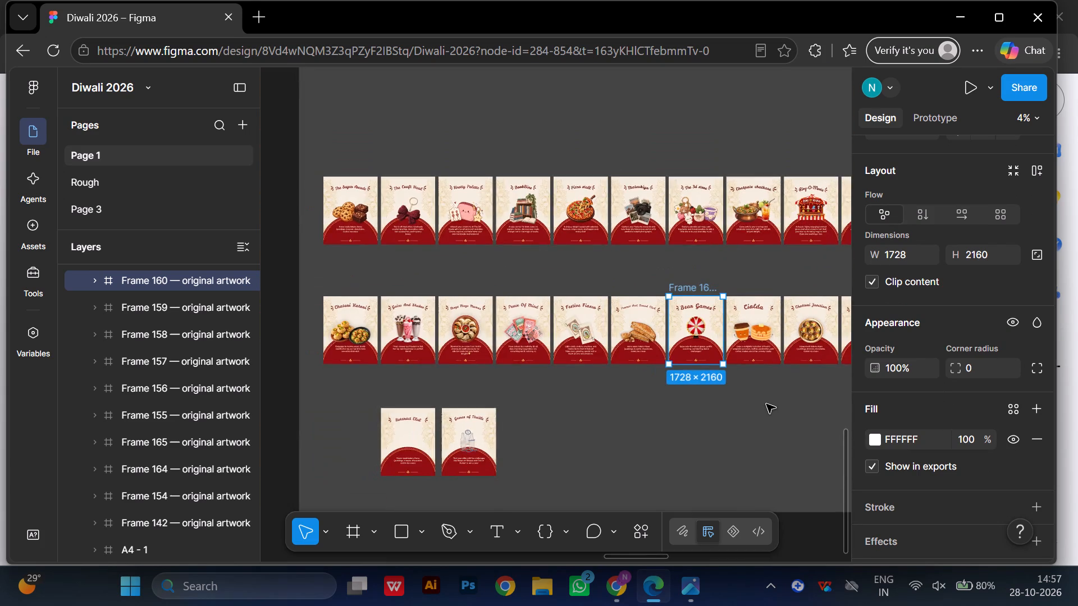
{"action": "scroll", "coordinate": [766, 404], "scroll_direction": "right", "scroll_amount": 1}
{"action": "scroll", "coordinate": [766, 404], "scroll_direction": "up", "scroll_amount": 1}
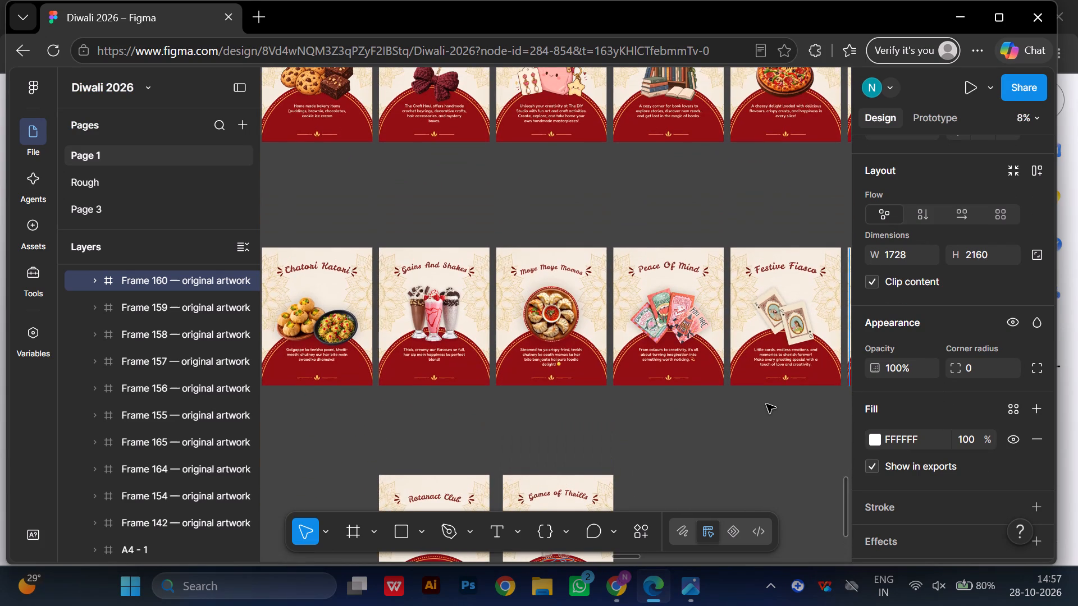
{"action": "scroll", "coordinate": [766, 404], "scroll_direction": "left", "scroll_amount": 1}
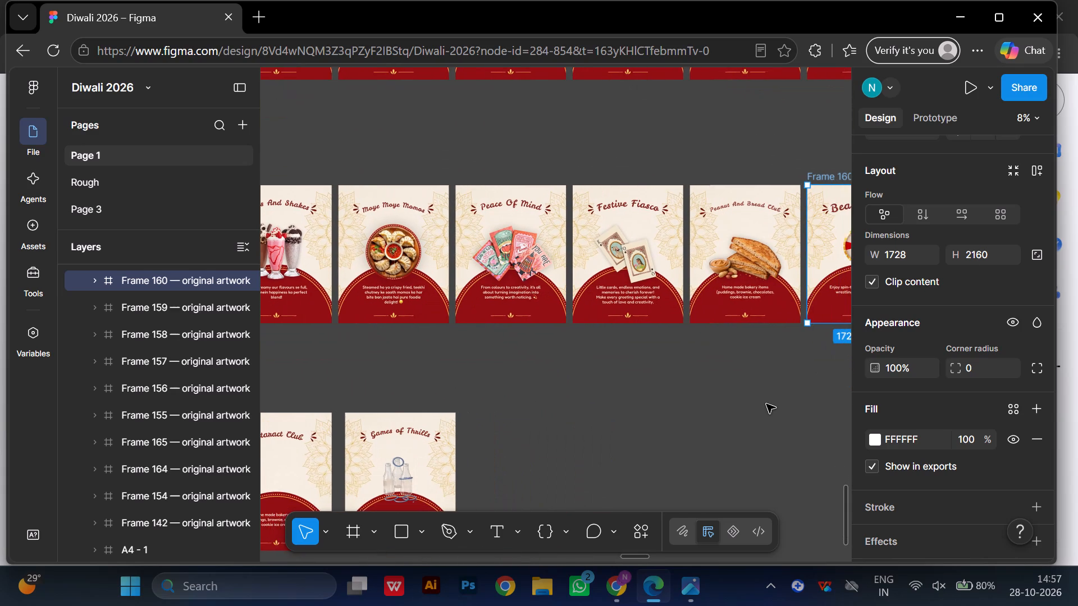
{"action": "scroll", "coordinate": [766, 404], "scroll_direction": "left", "scroll_amount": 1}
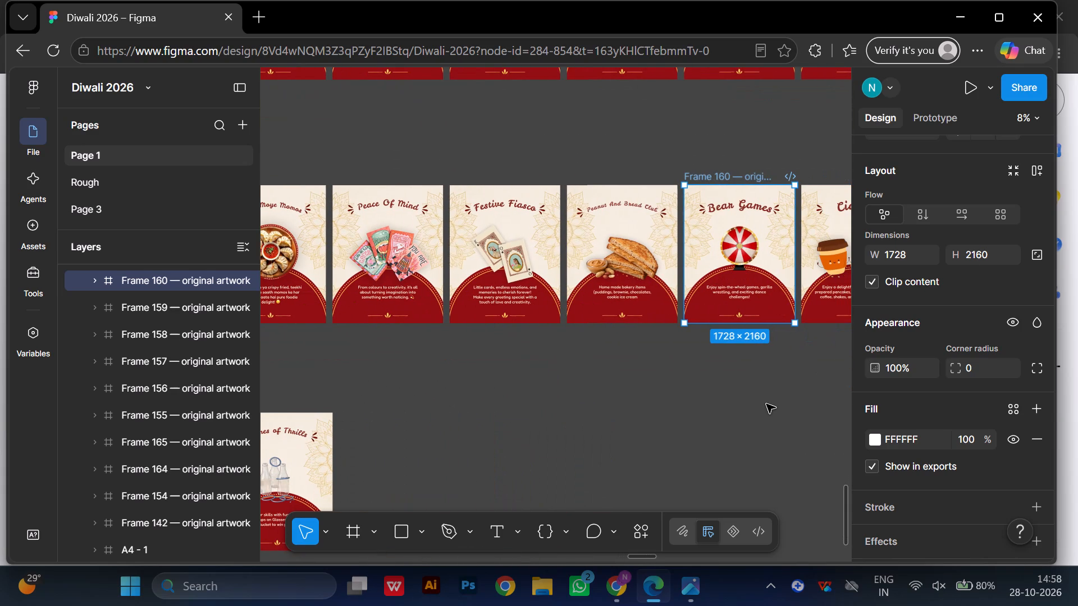
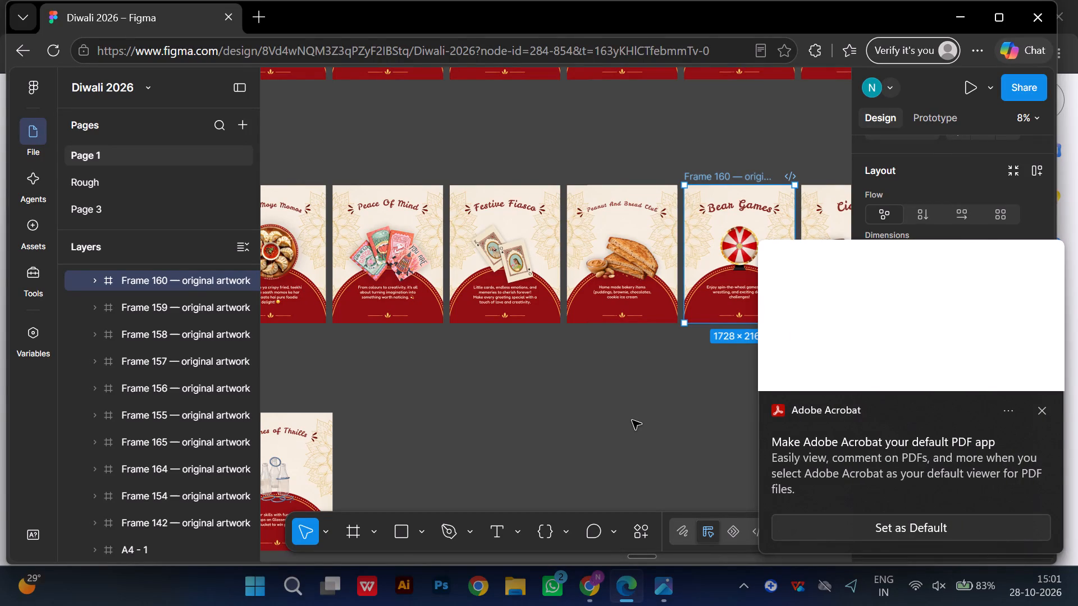
{"action": "left_click", "coordinate": [509, 408]}
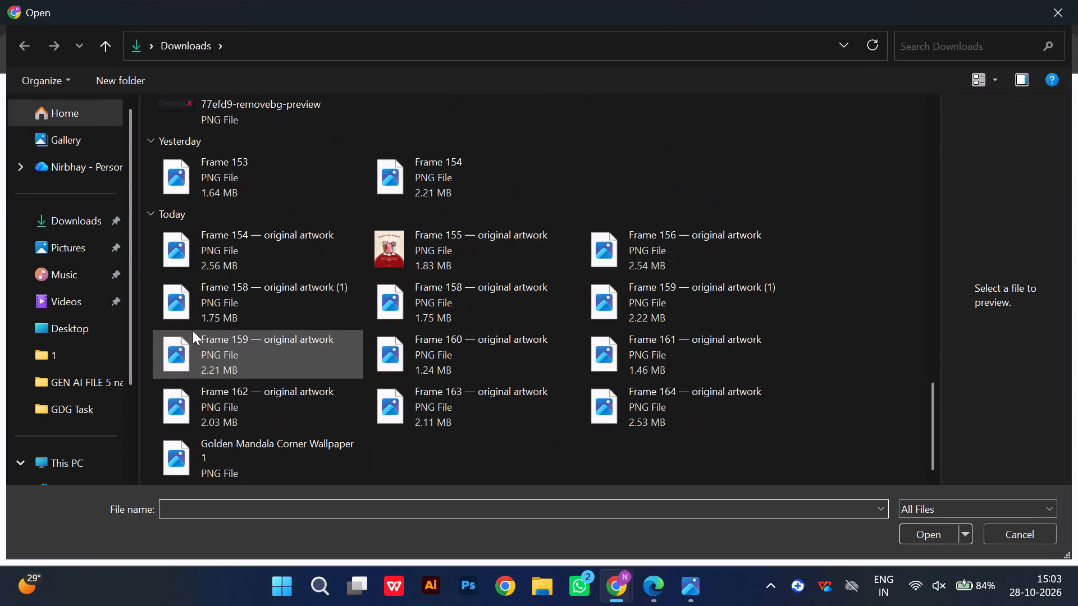
{"action": "scroll", "coordinate": [193, 330], "scroll_direction": "down", "scroll_amount": 7}
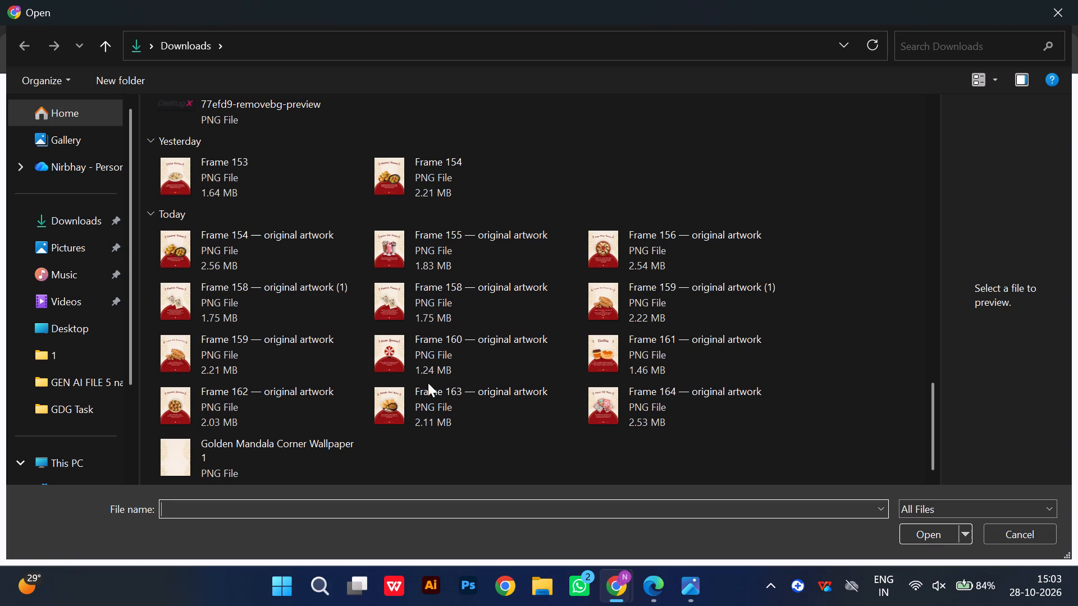
Delete the older Frame 158 and Frame 159 artwork PNGs without (1), and Golden Mandala Corner Wallpaper 1, from Downloads.
{"action": "left_click", "coordinate": [477, 304]}
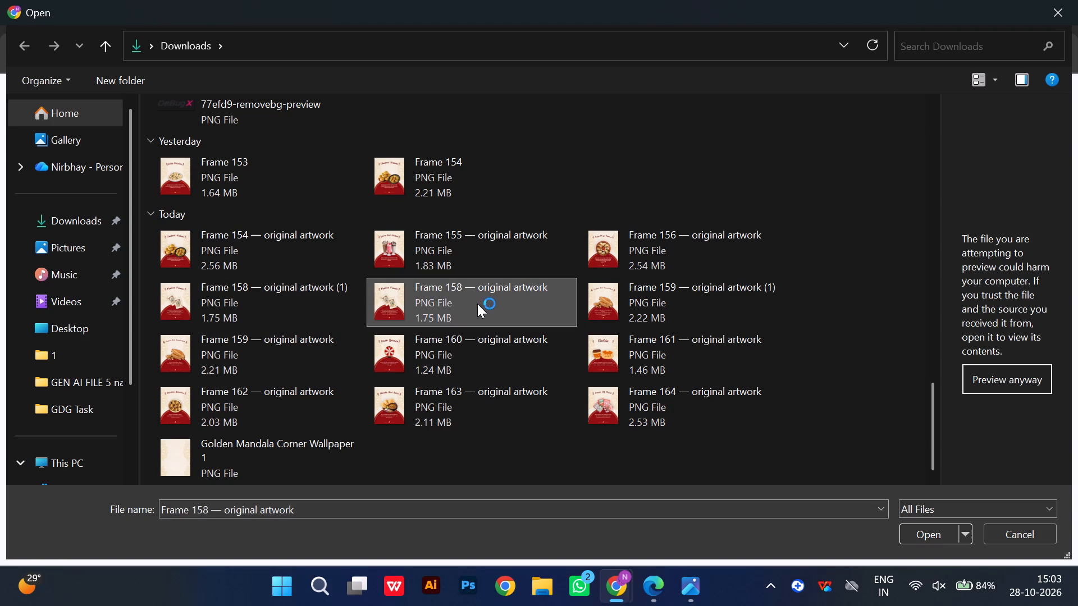
{"action": "key", "text": "Delete"}
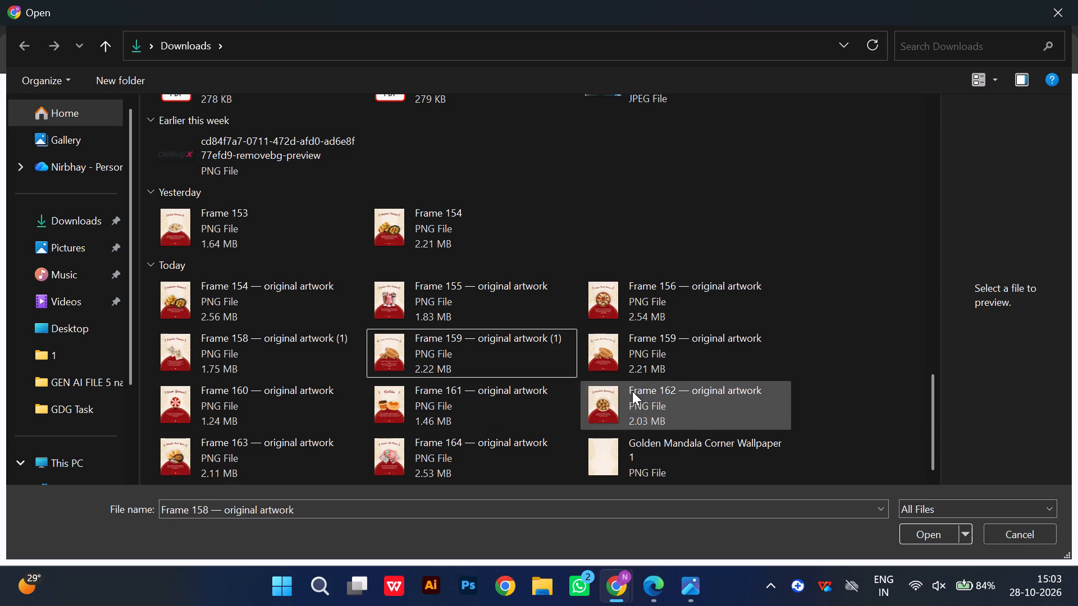
{"action": "left_click", "coordinate": [652, 367]}
{"action": "key", "text": "Delete"}
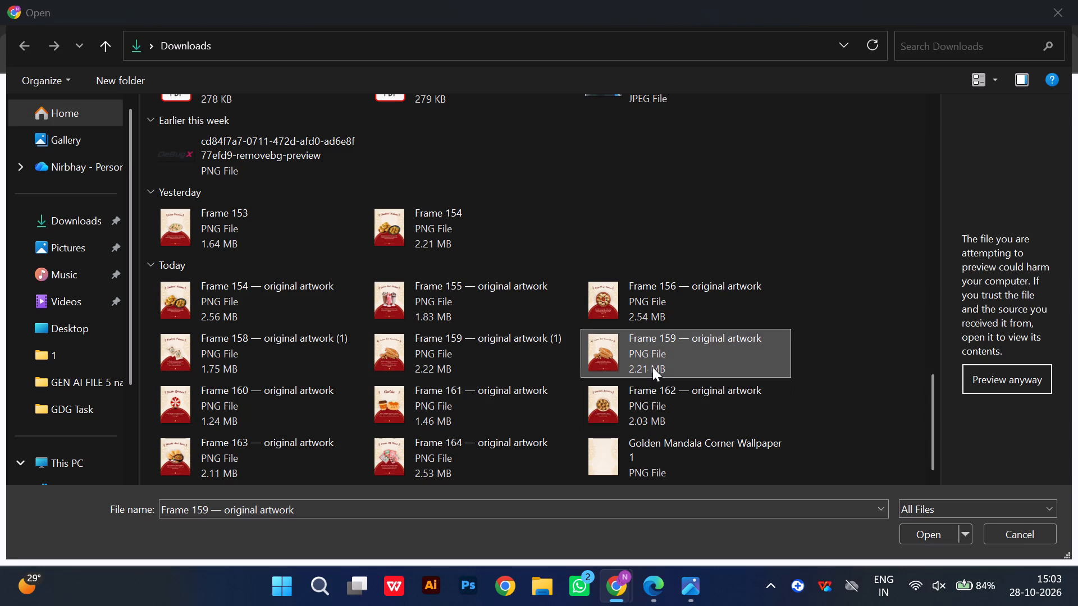
{"action": "left_click", "coordinate": [485, 453]}
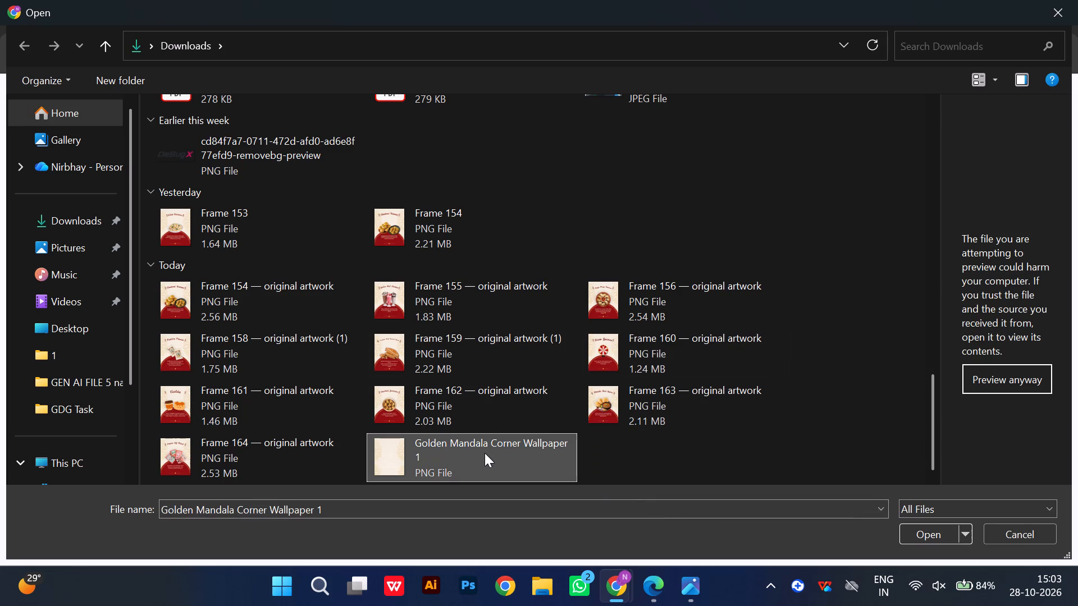
{"action": "key", "text": "Delete"}
Select all of today's original artwork PNGs, from Frame 154 to Frame 164, and upload them to the Stall Flex folder.
{"action": "left_click_drag", "start_coordinate": [492, 455], "coordinate": [216, 300]}
{"action": "left_click", "coordinate": [191, 264]}
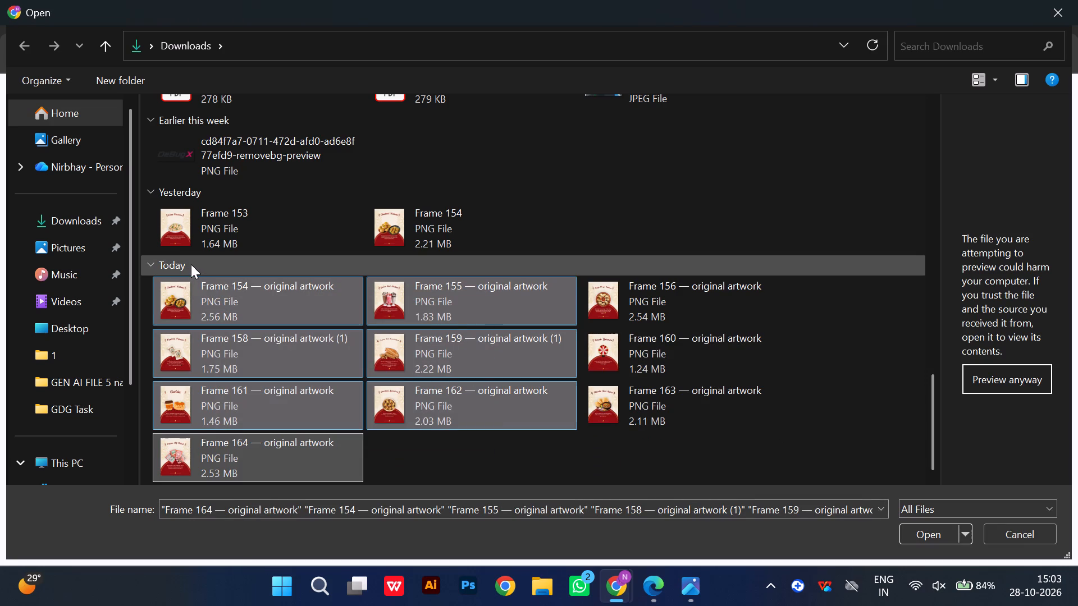
{"action": "left_click", "coordinate": [909, 527]}
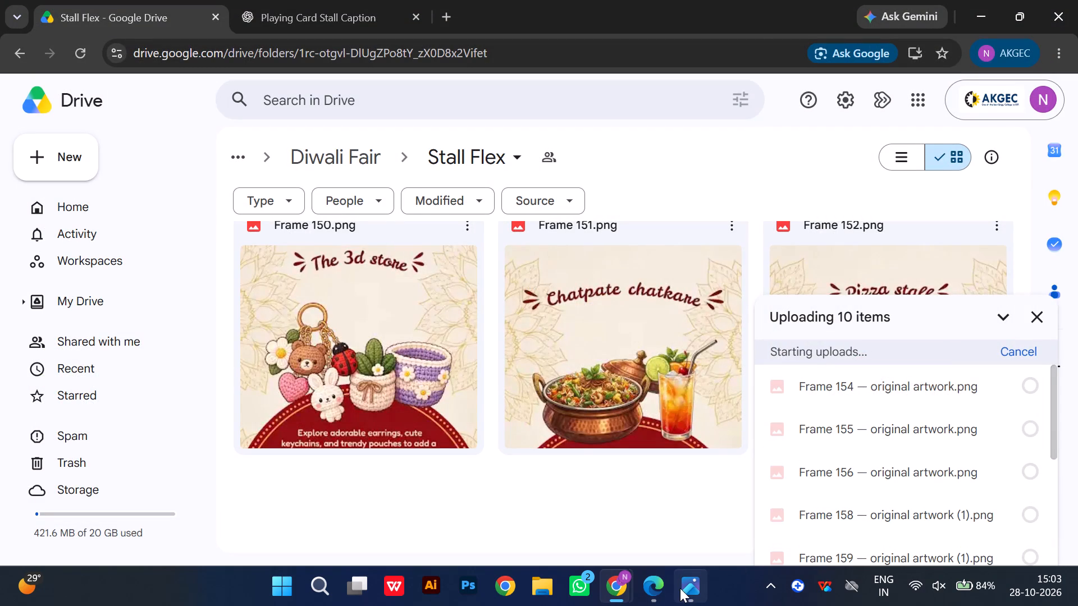
Switch back to the Diwali 2026 Figma file and close the spare New tab Google Chrome window.
{"action": "left_click", "coordinate": [660, 587]}
{"action": "scroll", "coordinate": [579, 435], "scroll_direction": "down", "scroll_amount": 1}
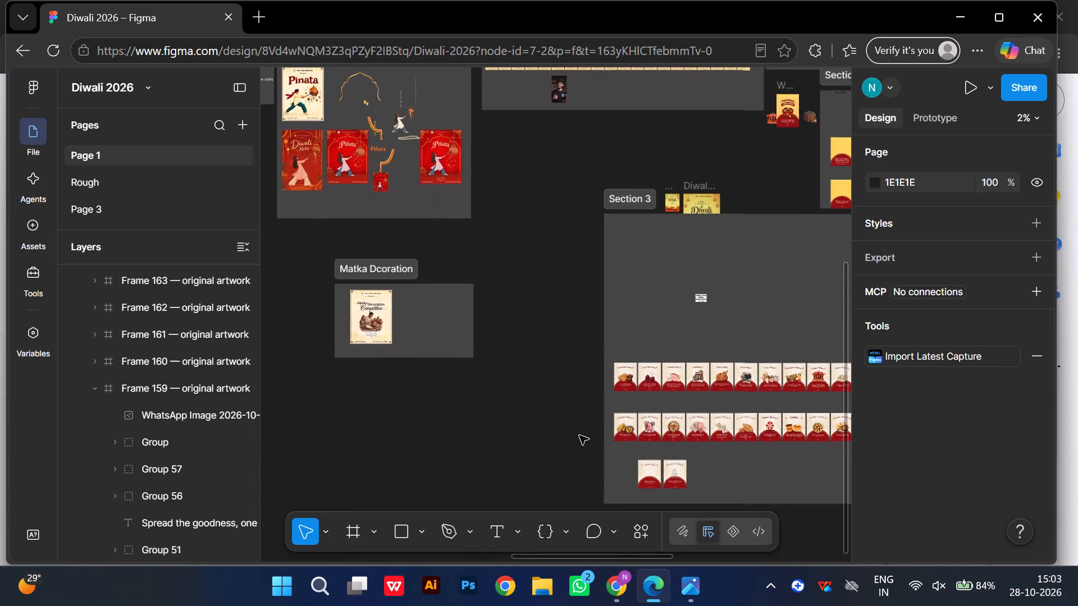
{"action": "scroll", "coordinate": [579, 435], "scroll_direction": "left", "scroll_amount": 1}
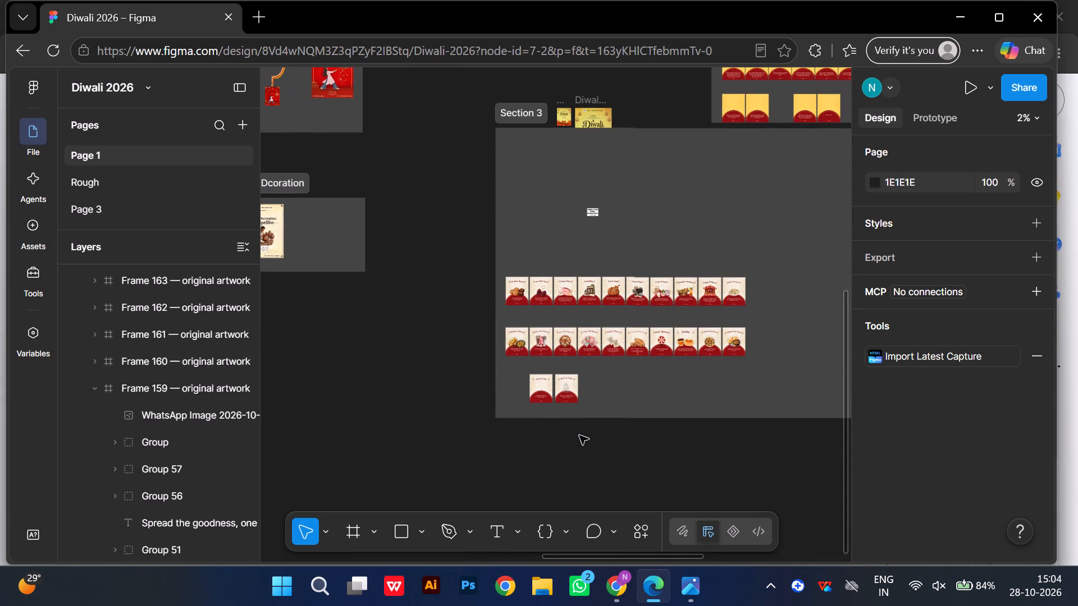
{"action": "left_click", "coordinate": [602, 586]}
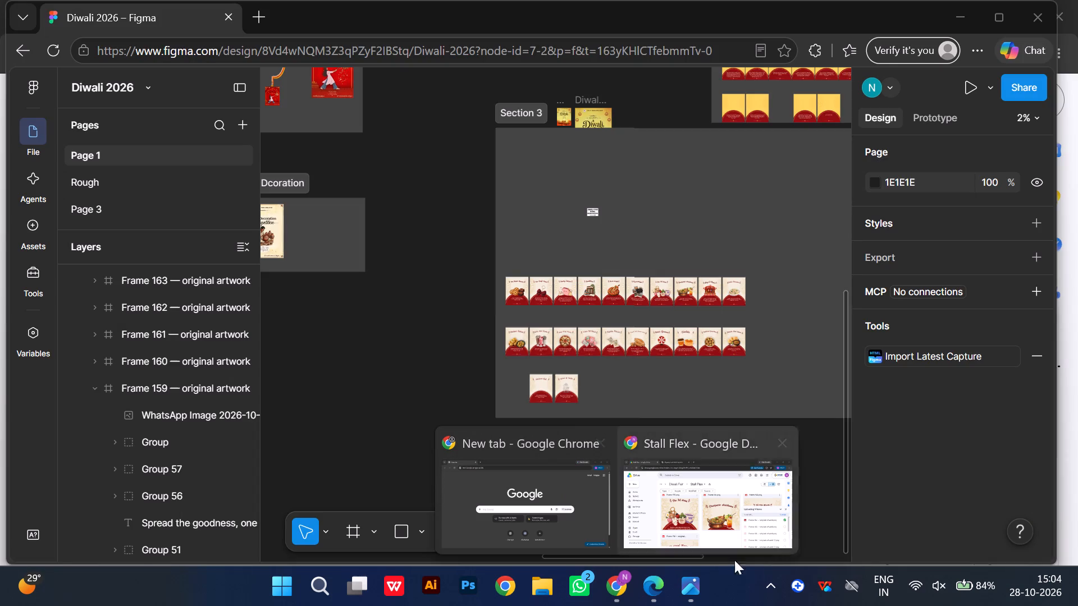
{"action": "left_click", "coordinate": [805, 458]}
{"action": "right_click", "coordinate": [805, 458]}
{"action": "left_click", "coordinate": [415, 272]}
{"action": "scroll", "coordinate": [415, 272], "scroll_direction": "left", "scroll_amount": 4}
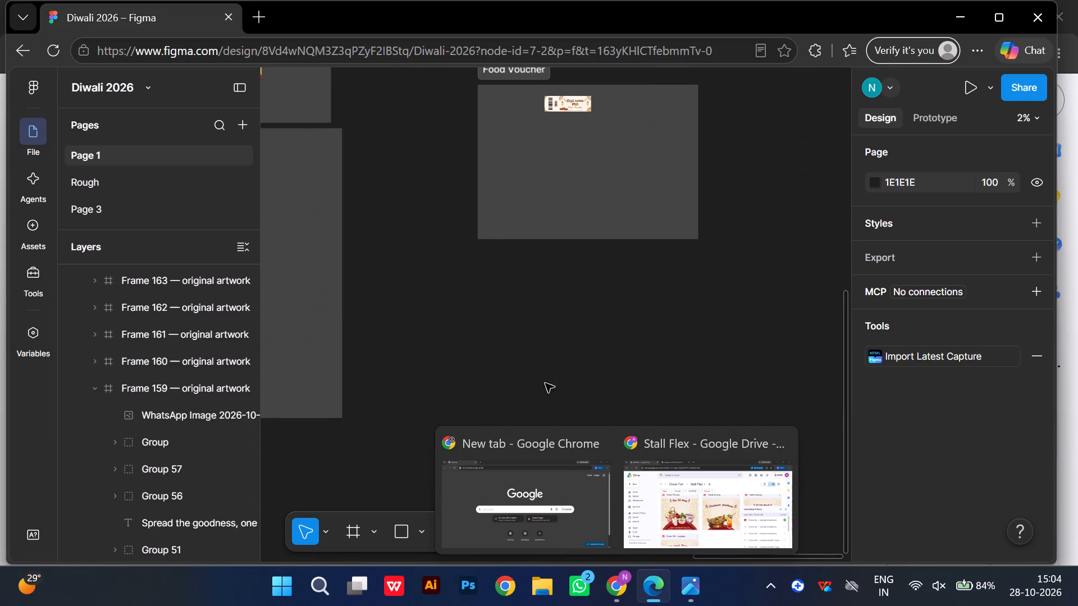
{"action": "left_click", "coordinate": [596, 447]}
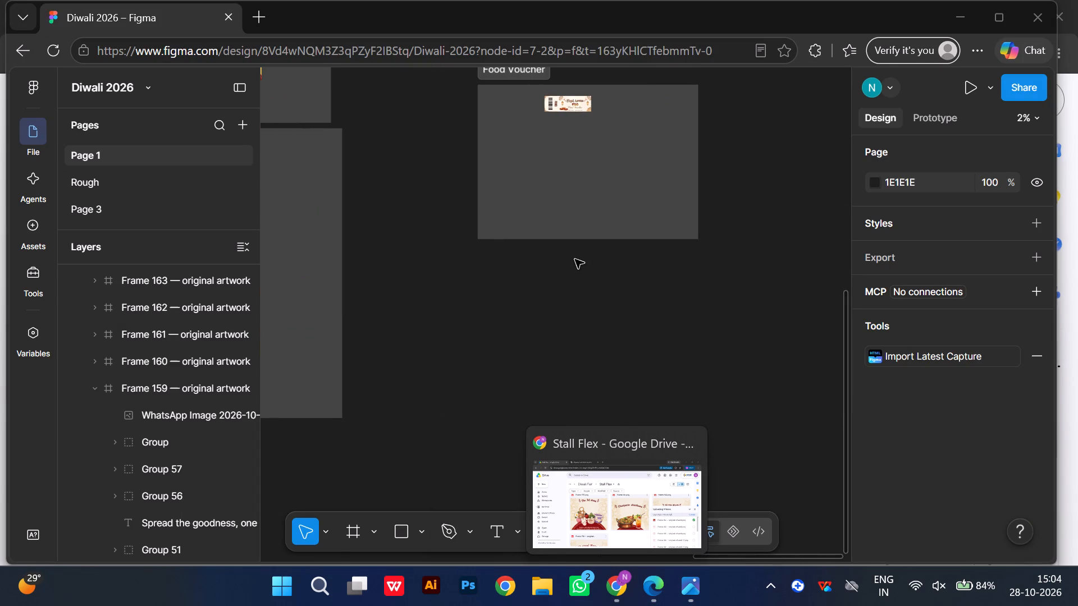
Examine the Food Voucher design, the Stall name strips and the stall poster rows in Section 3.
{"action": "scroll", "coordinate": [575, 259], "scroll_direction": "up", "scroll_amount": 1}
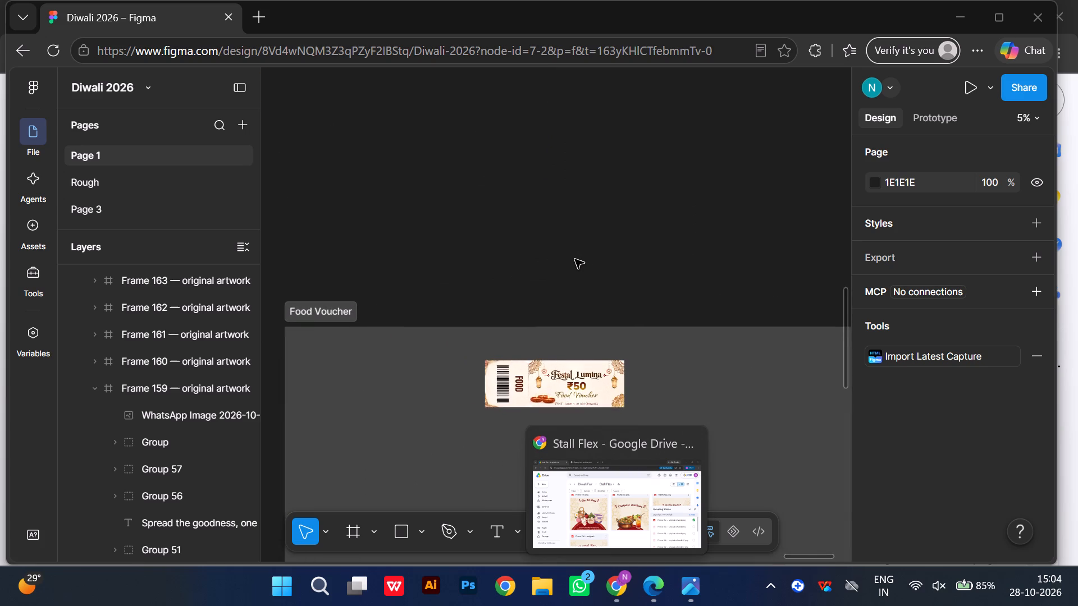
{"action": "scroll", "coordinate": [575, 259], "scroll_direction": "down", "scroll_amount": 1}
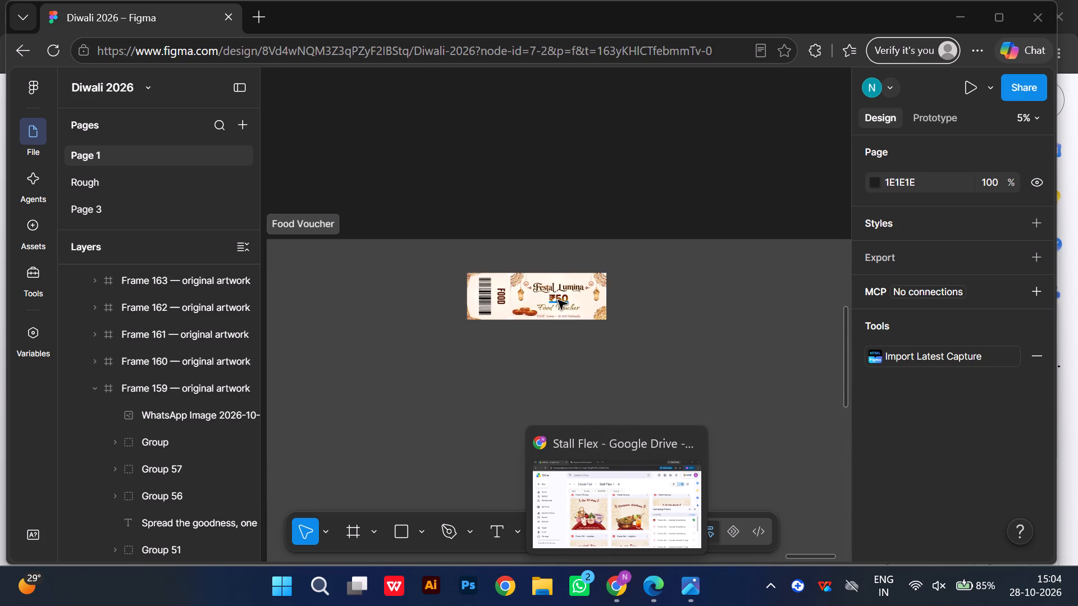
{"action": "left_click", "coordinate": [559, 300]}
{"action": "left_click", "coordinate": [520, 173]}
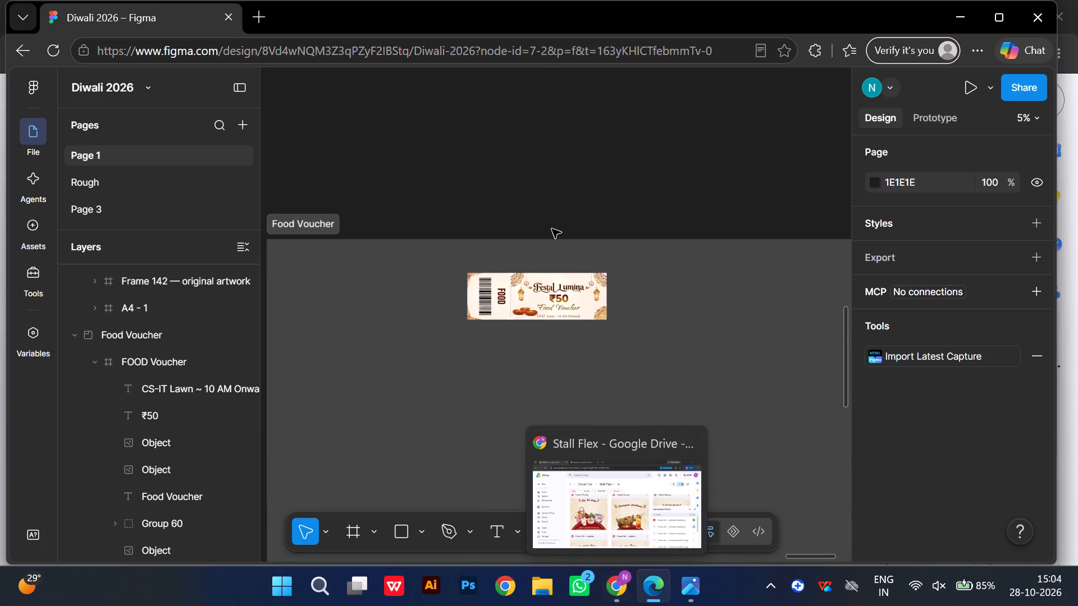
{"action": "scroll", "coordinate": [552, 229], "scroll_direction": "up", "scroll_amount": 3}
{"action": "scroll", "coordinate": [552, 229], "scroll_direction": "right", "scroll_amount": 1}
{"action": "scroll", "coordinate": [552, 229], "scroll_direction": "up", "scroll_amount": 1}
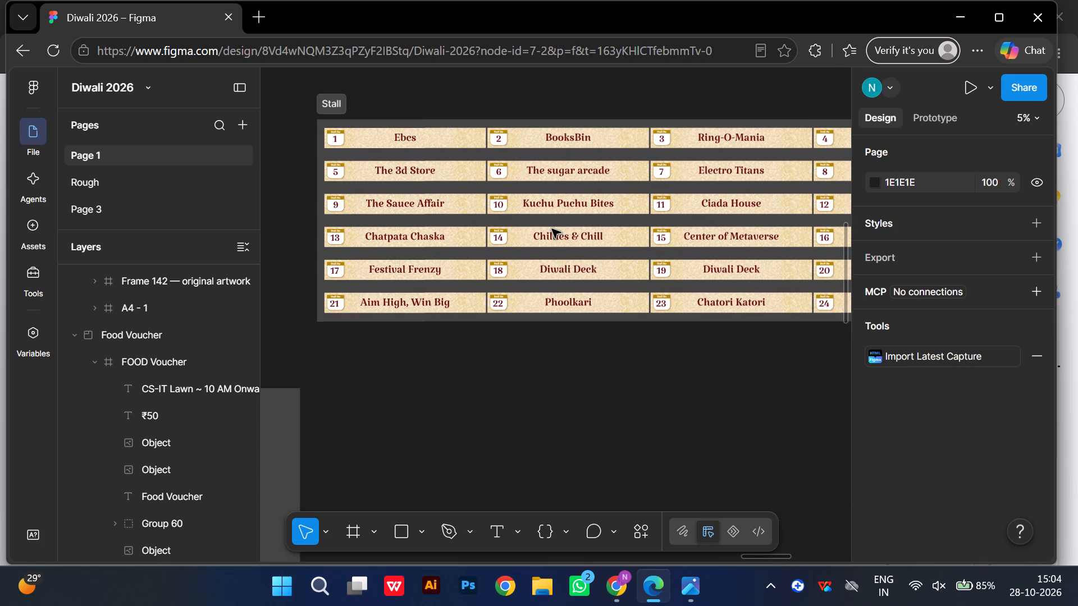
{"action": "scroll", "coordinate": [552, 229], "scroll_direction": "up", "scroll_amount": 1}
{"action": "scroll", "coordinate": [552, 229], "scroll_direction": "left", "scroll_amount": 1}
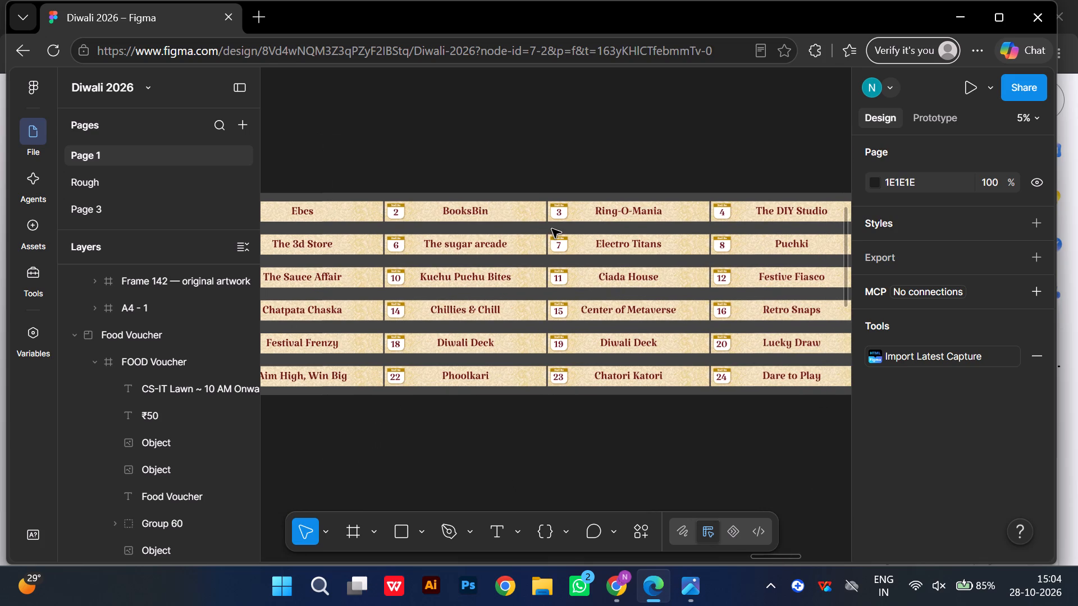
{"action": "scroll", "coordinate": [552, 229], "scroll_direction": "left", "scroll_amount": 1}
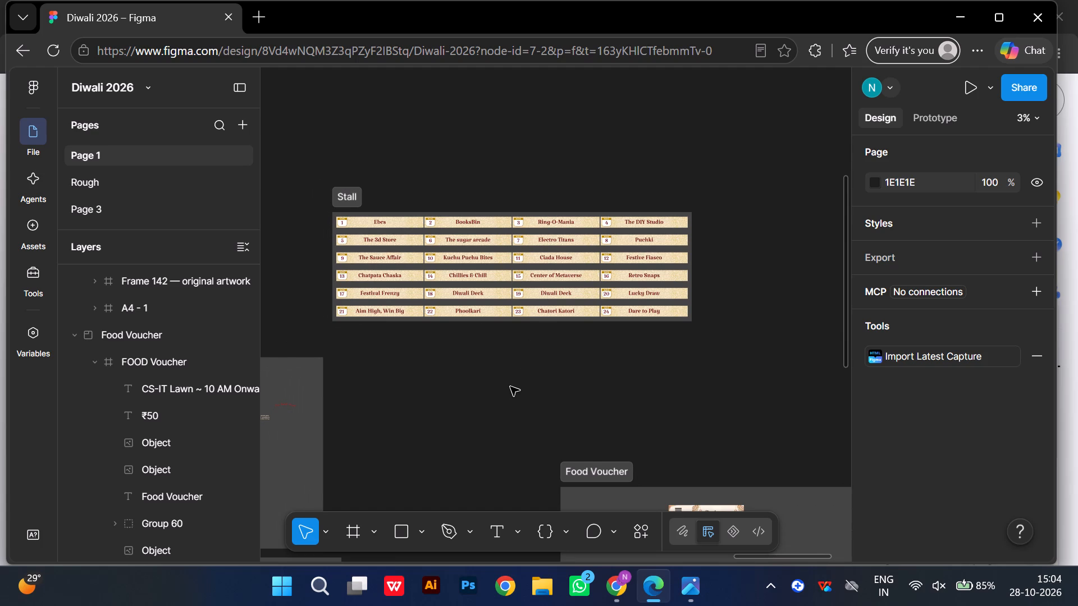
{"action": "scroll", "coordinate": [510, 387], "scroll_direction": "left", "scroll_amount": 1}
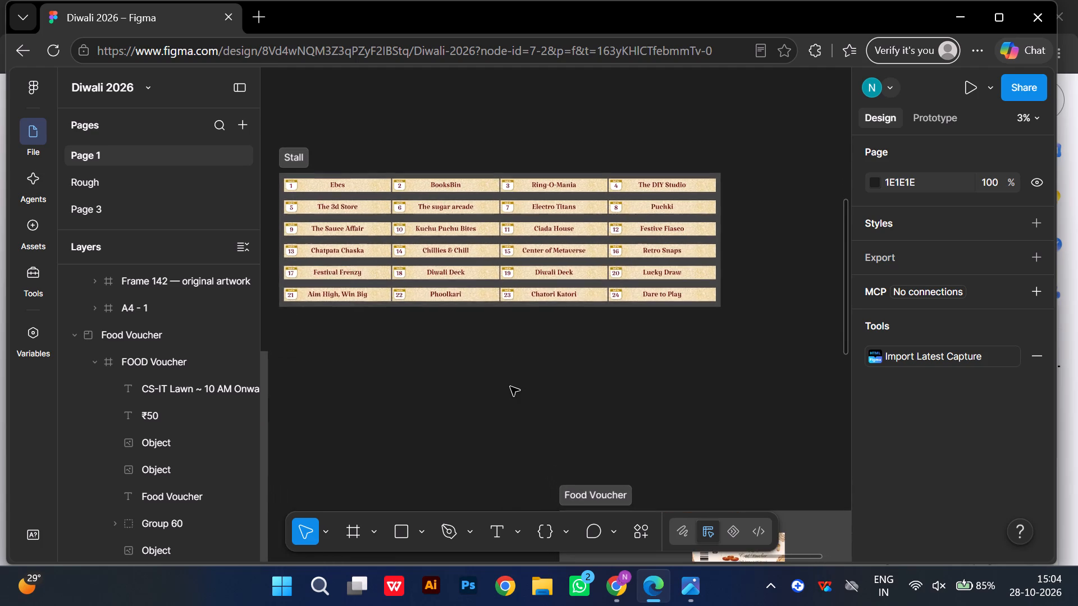
{"action": "left_click", "coordinate": [510, 387]}
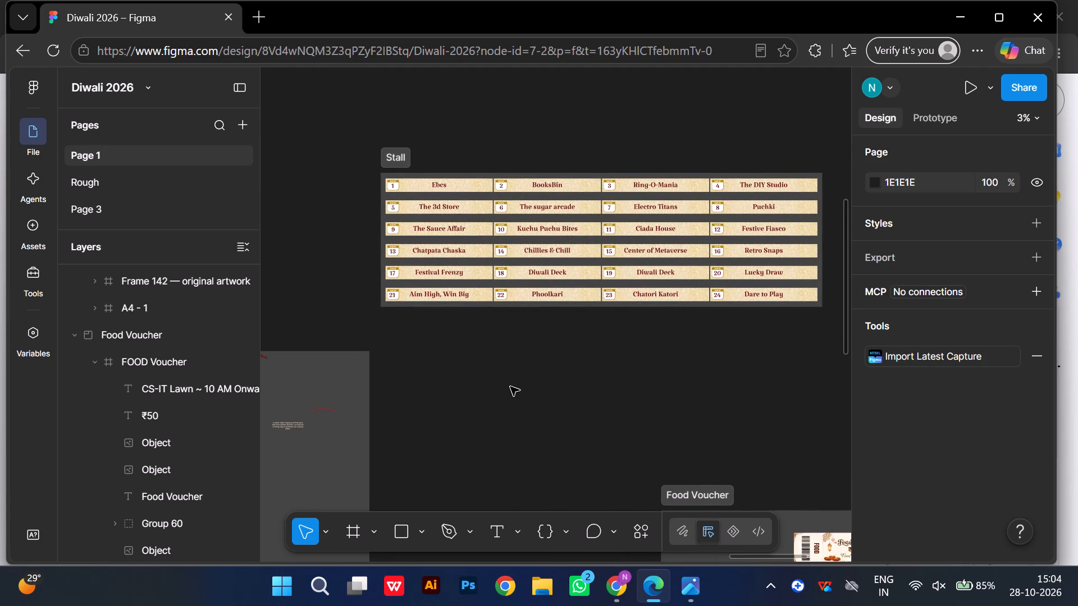
{"action": "scroll", "coordinate": [510, 387], "scroll_direction": "right", "scroll_amount": 3}
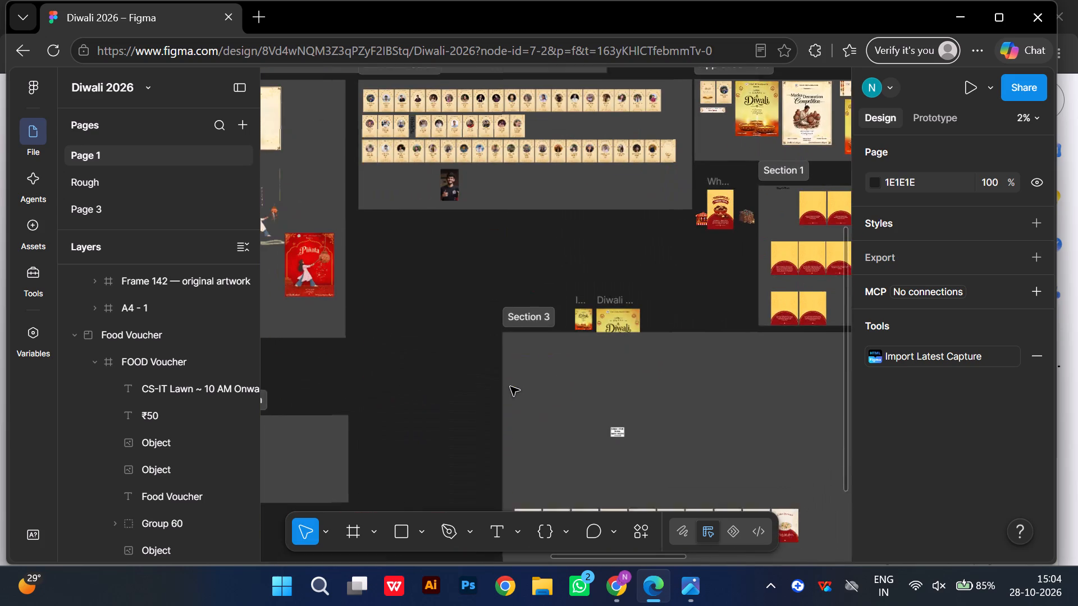
{"action": "scroll", "coordinate": [510, 387], "scroll_direction": "right", "scroll_amount": 1}
{"action": "scroll", "coordinate": [510, 387], "scroll_direction": "down", "scroll_amount": 2}
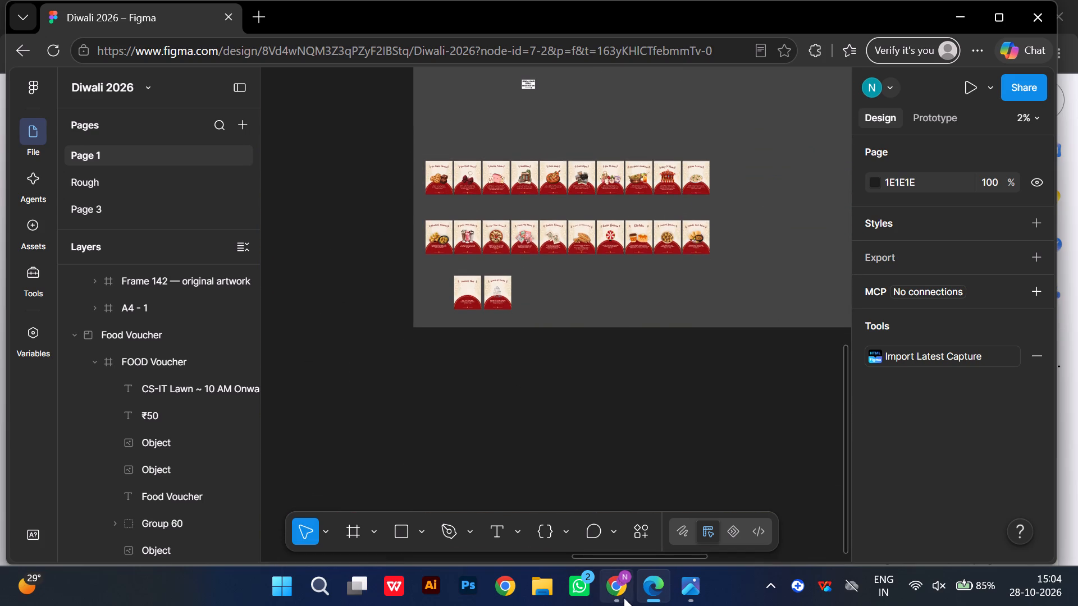
Switch to Google Drive and check the poster uploads in the Stall Flex folder.
{"action": "left_click", "coordinate": [630, 595]}
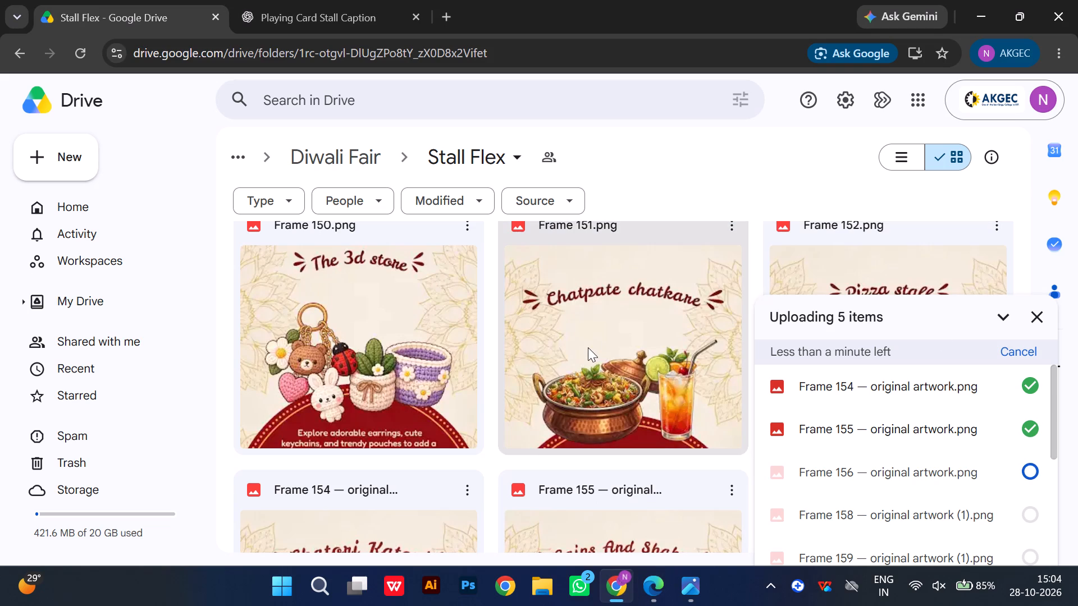
{"action": "scroll", "coordinate": [588, 347], "scroll_direction": "down", "scroll_amount": 3}
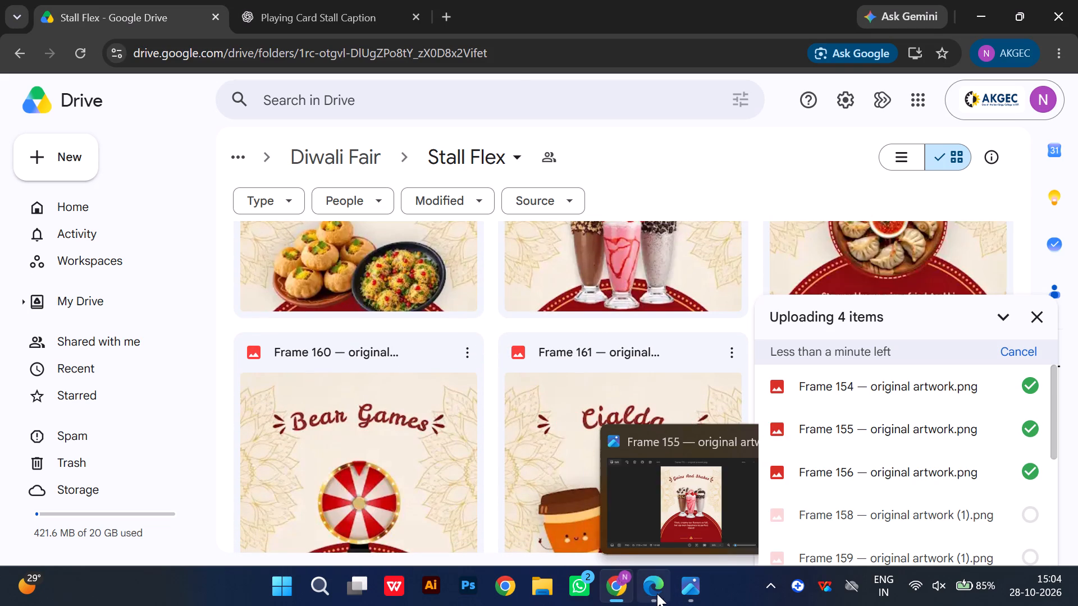
Switch to the Diwali 2026 Figma file and examine the numbered name strips in the Stall section.
{"action": "left_click", "coordinate": [657, 594]}
{"action": "scroll", "coordinate": [619, 281], "scroll_direction": "up", "scroll_amount": 1}
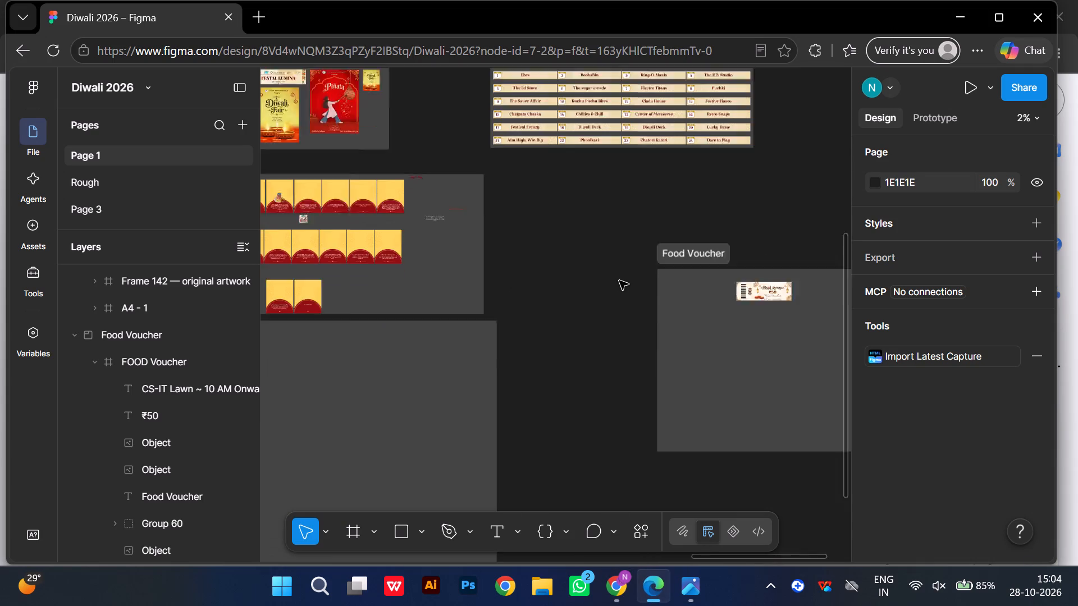
{"action": "scroll", "coordinate": [619, 281], "scroll_direction": "up", "scroll_amount": 2}
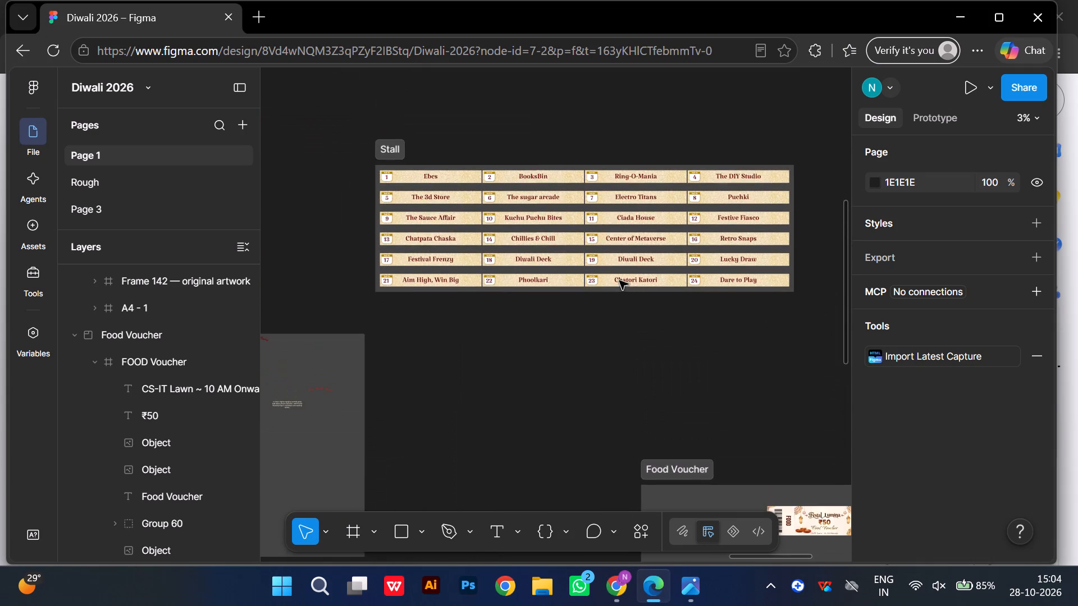
{"action": "scroll", "coordinate": [619, 281], "scroll_direction": "up", "scroll_amount": 1}
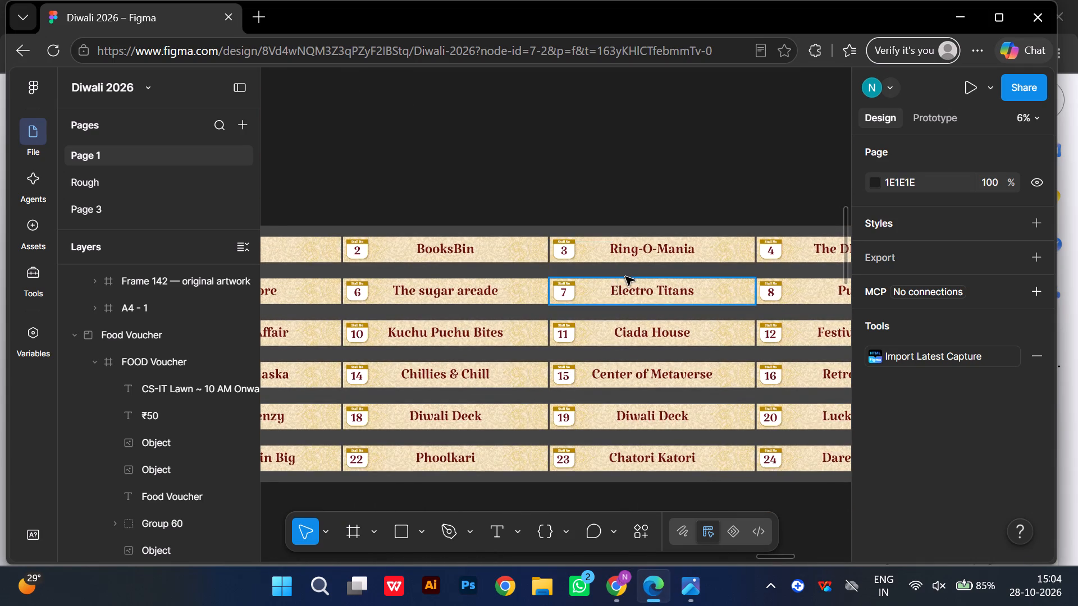
{"action": "scroll", "coordinate": [625, 277], "scroll_direction": "left", "scroll_amount": 1}
{"action": "scroll", "coordinate": [625, 277], "scroll_direction": "right", "scroll_amount": 1}
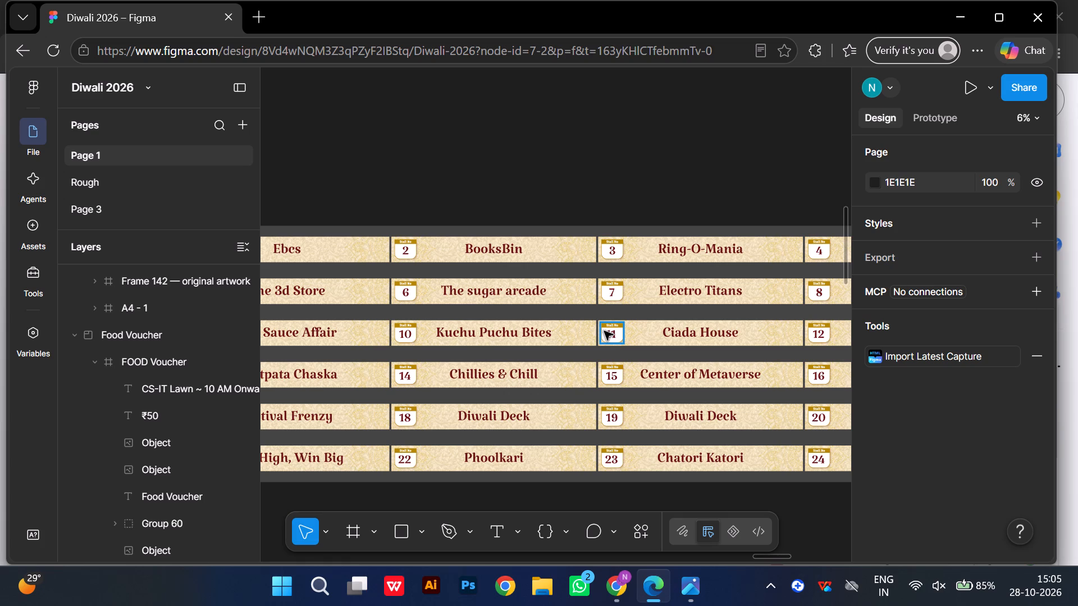
Switch to Google Drive and check the upload progress of the original artwork PNGs.
{"action": "left_click", "coordinate": [629, 585]}
{"action": "scroll", "coordinate": [871, 454], "scroll_direction": "down", "scroll_amount": 1}
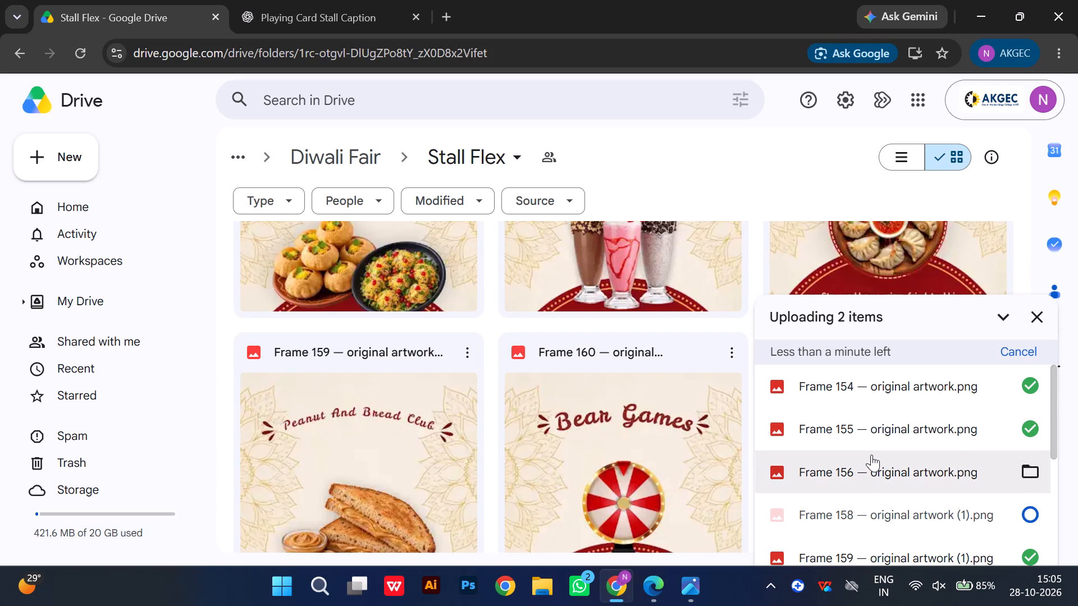
{"action": "scroll", "coordinate": [871, 454], "scroll_direction": "down", "scroll_amount": 3}
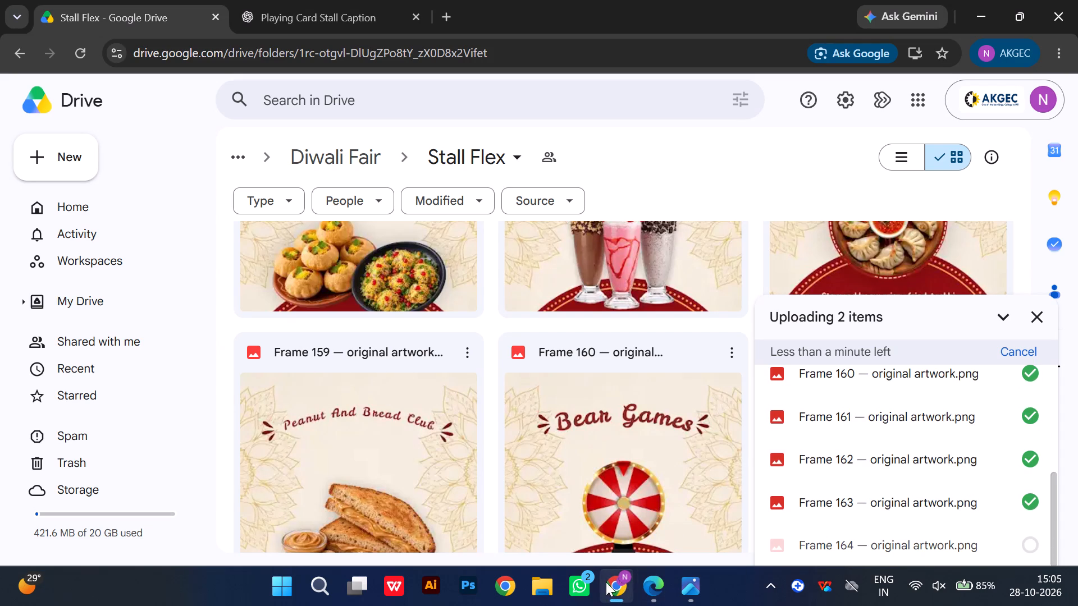
{"action": "left_click", "coordinate": [753, 182]}
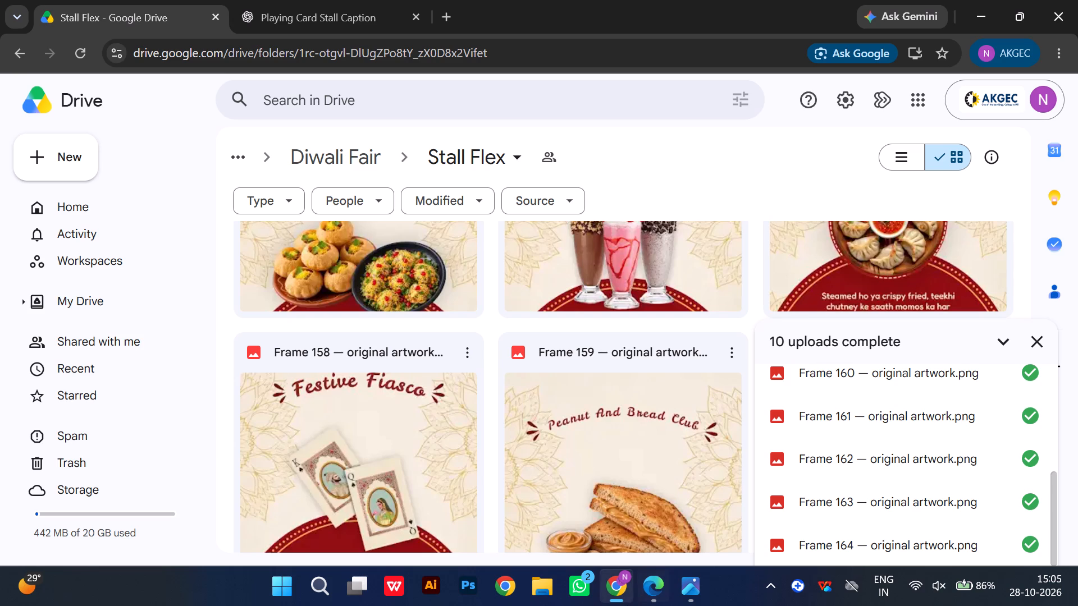
Switch back to the Diwali 2026 Figma file and examine the stall poster rows in Section 3.
{"action": "left_click", "coordinate": [651, 577]}
{"action": "scroll", "coordinate": [620, 342], "scroll_direction": "down", "scroll_amount": 1}
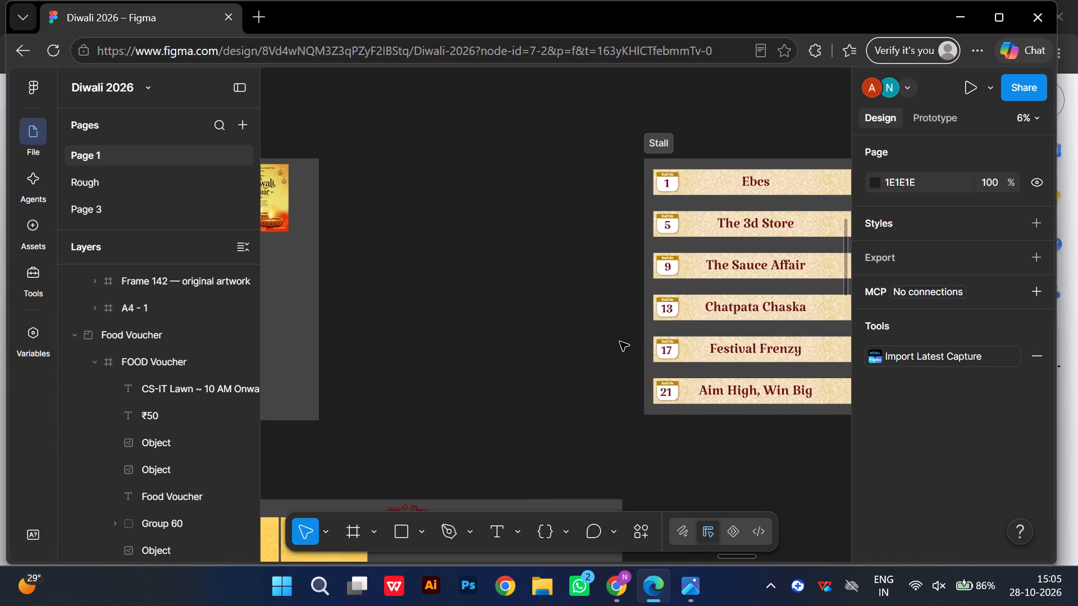
{"action": "scroll", "coordinate": [620, 342], "scroll_direction": "down", "scroll_amount": 2}
{"action": "scroll", "coordinate": [620, 342], "scroll_direction": "up", "scroll_amount": 1}
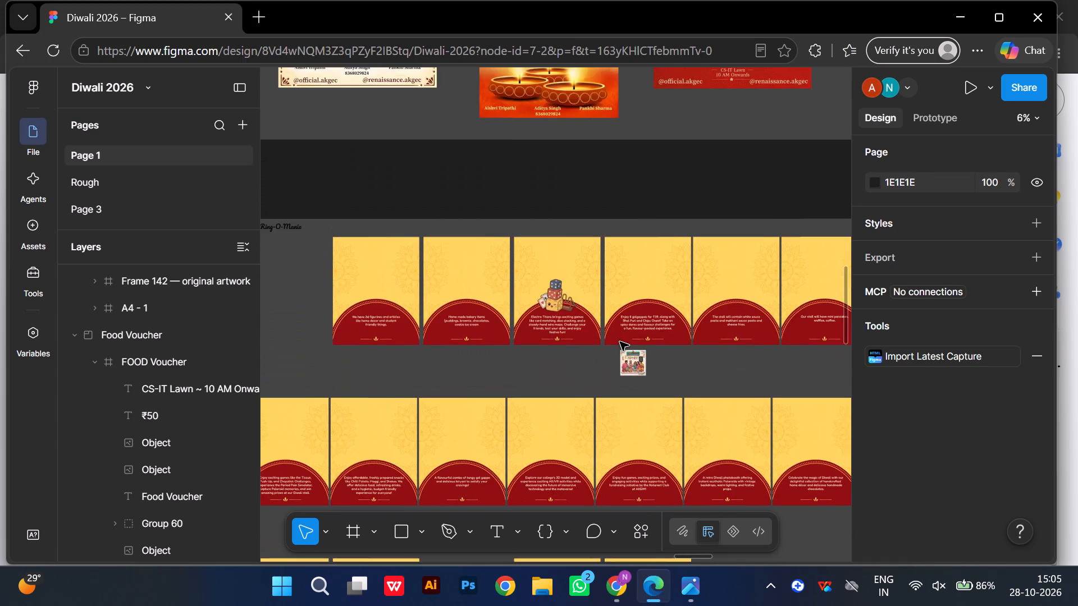
{"action": "scroll", "coordinate": [620, 342], "scroll_direction": "down", "scroll_amount": 5}
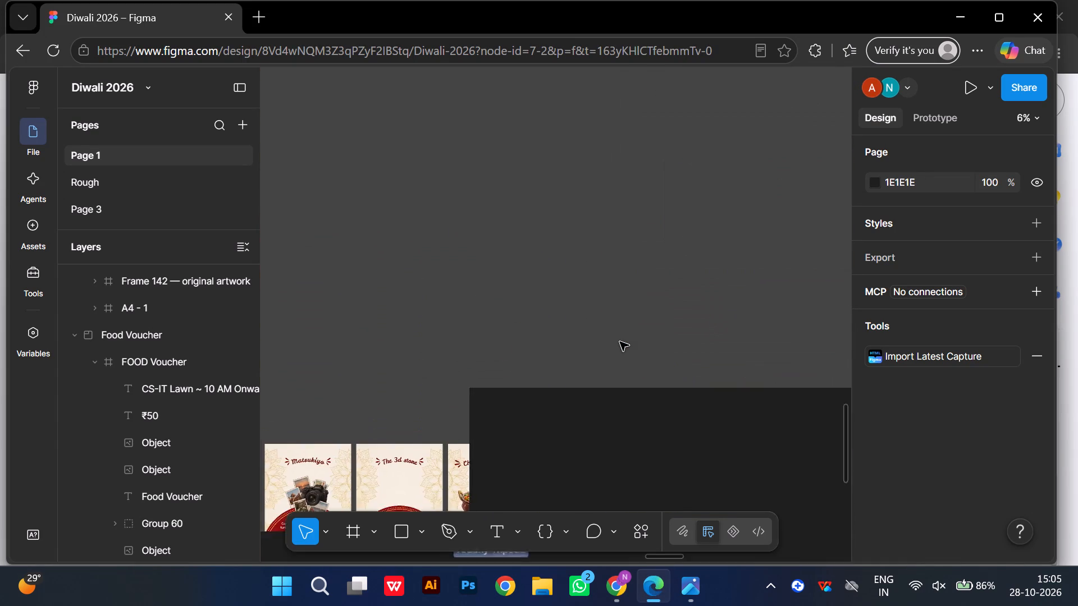
{"action": "scroll", "coordinate": [620, 342], "scroll_direction": "down", "scroll_amount": 2}
{"action": "scroll", "coordinate": [620, 342], "scroll_direction": "right", "scroll_amount": 1}
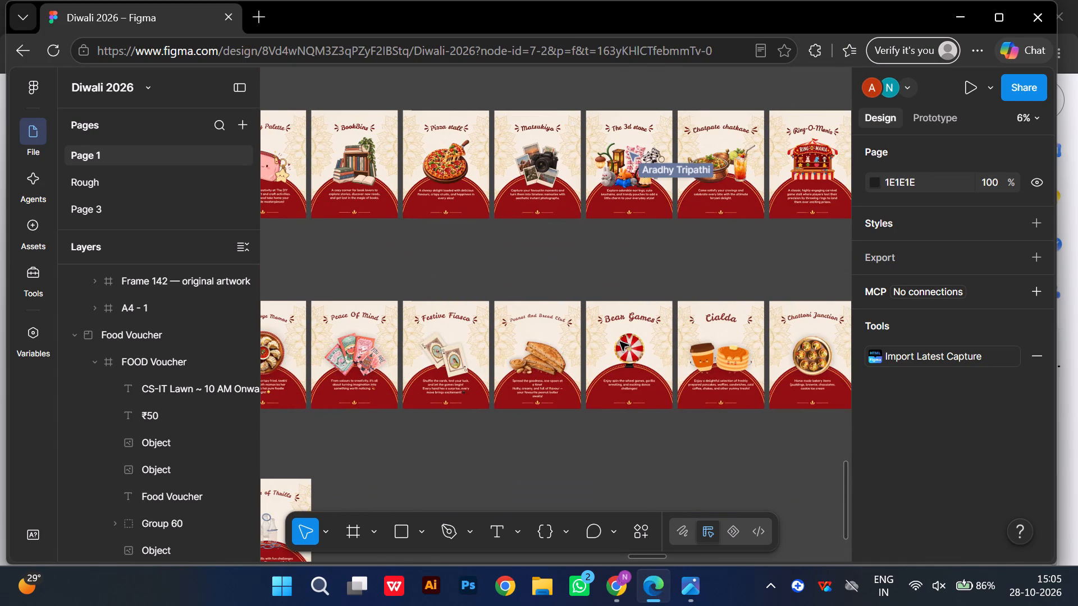
{"action": "scroll", "coordinate": [620, 342], "scroll_direction": "right", "scroll_amount": 1}
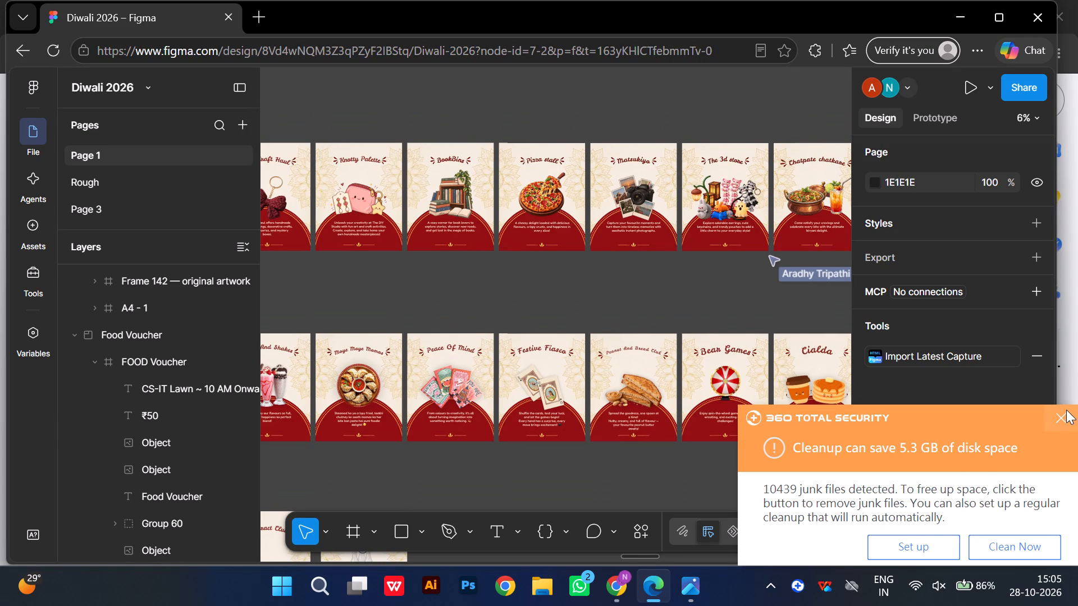
{"action": "left_click", "coordinate": [736, 298]}
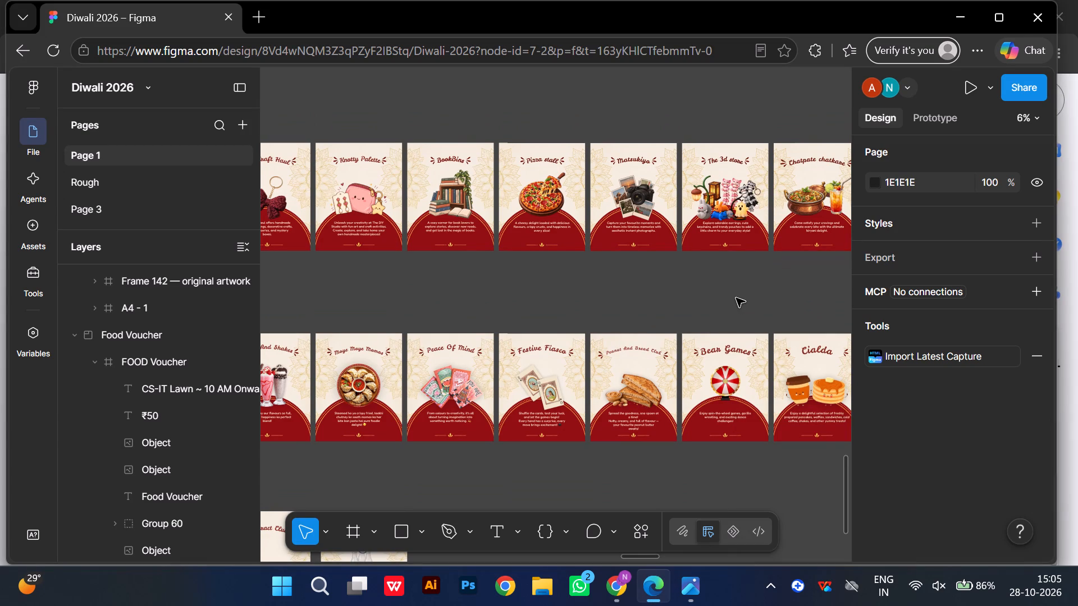
{"action": "scroll", "coordinate": [736, 298], "scroll_direction": "left", "scroll_amount": 3}
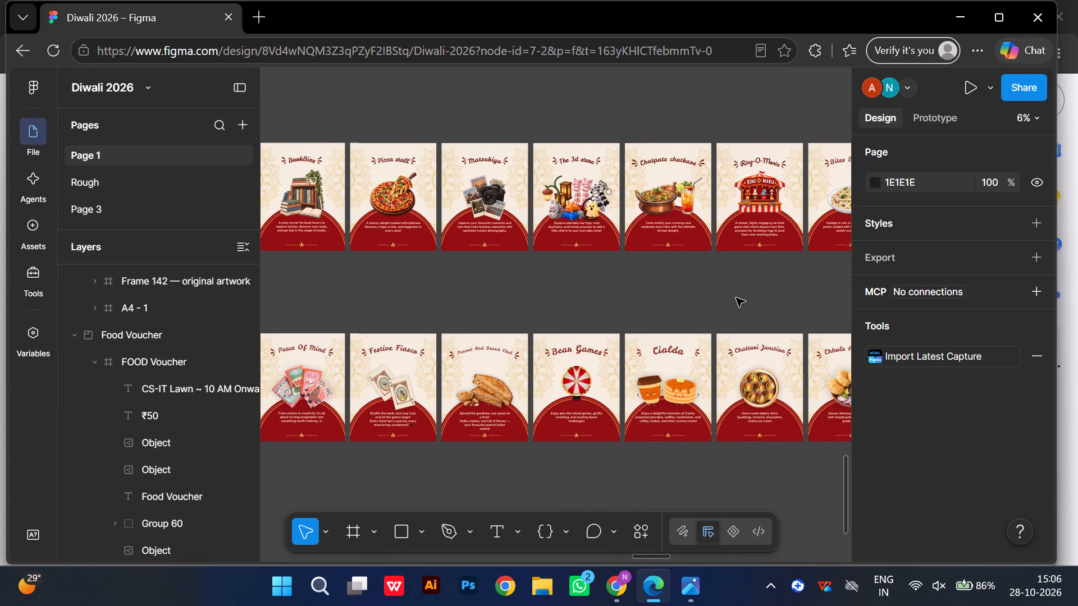
{"action": "scroll", "coordinate": [736, 298], "scroll_direction": "left", "scroll_amount": 1}
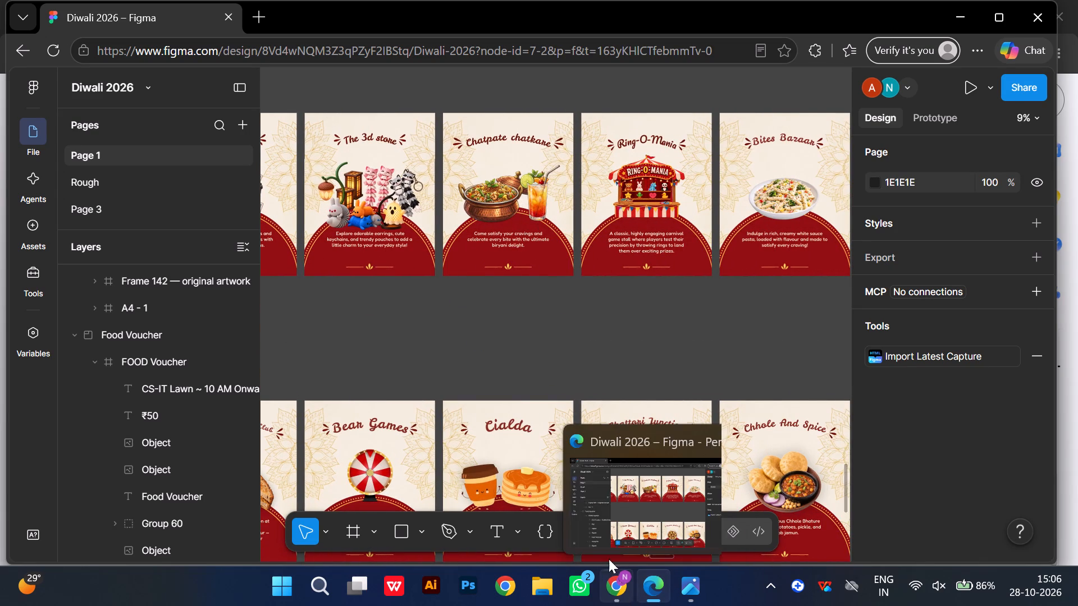
Select The 3d store poster in Figma and check it against the posters uploaded to the Stall Flex folder in Google Drive.
{"action": "left_click", "coordinate": [421, 144]}
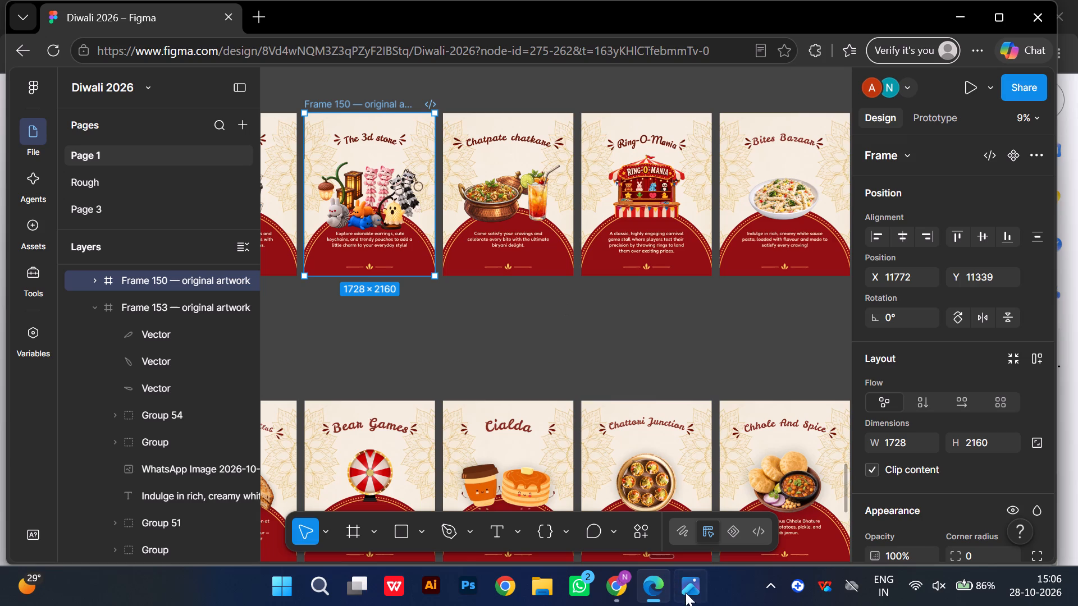
{"action": "left_click", "coordinate": [618, 581]}
{"action": "scroll", "coordinate": [549, 349], "scroll_direction": "up", "scroll_amount": 5}
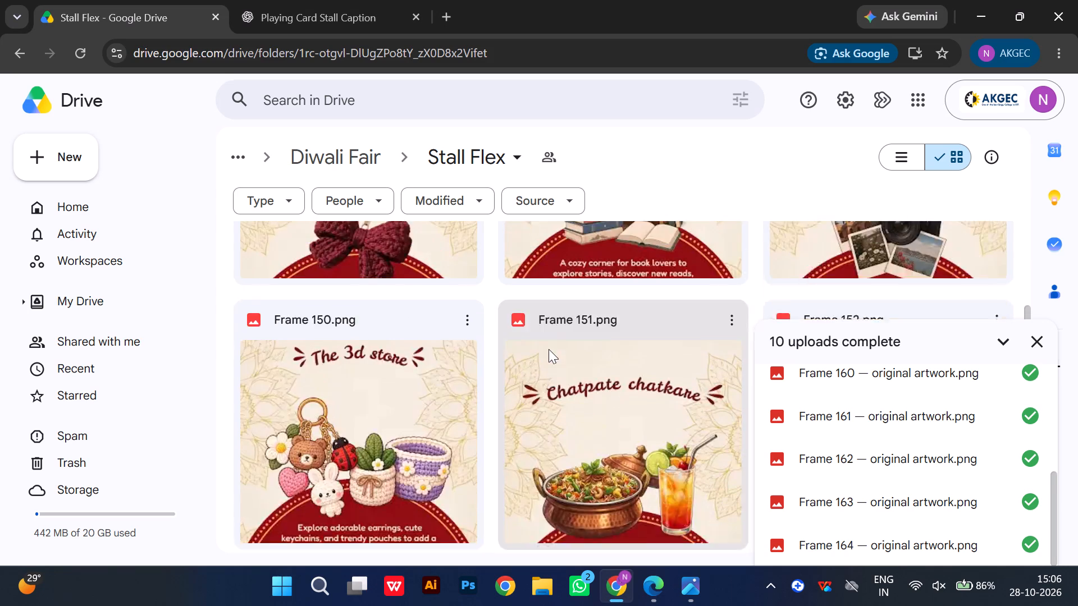
{"action": "scroll", "coordinate": [549, 349], "scroll_direction": "up", "scroll_amount": 6}
{"action": "scroll", "coordinate": [549, 349], "scroll_direction": "down", "scroll_amount": 2}
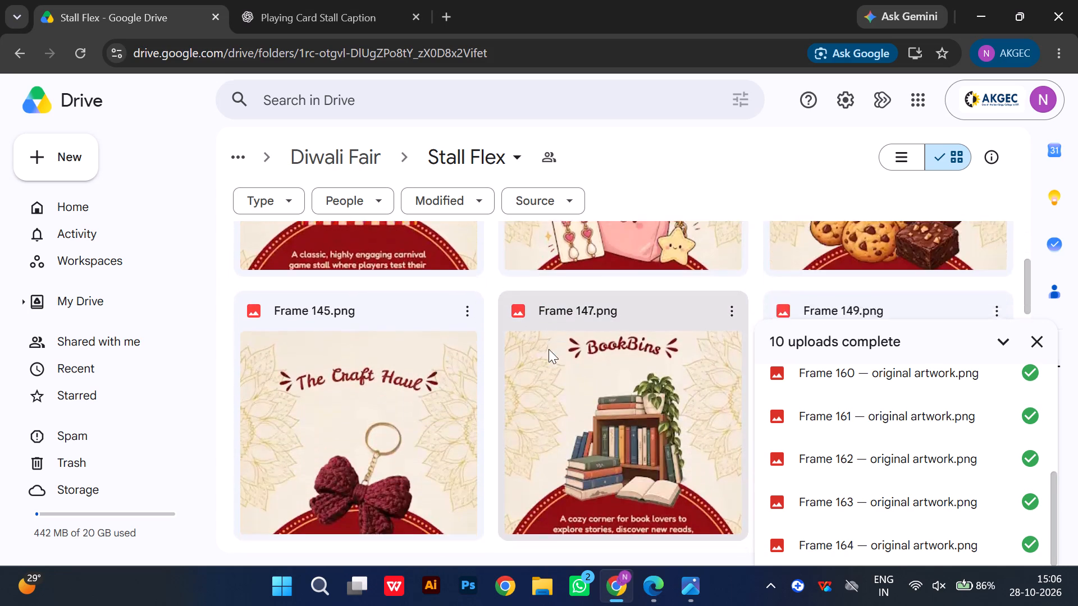
{"action": "scroll", "coordinate": [549, 349], "scroll_direction": "down", "scroll_amount": 3}
{"action": "scroll", "coordinate": [549, 349], "scroll_direction": "up", "scroll_amount": 1}
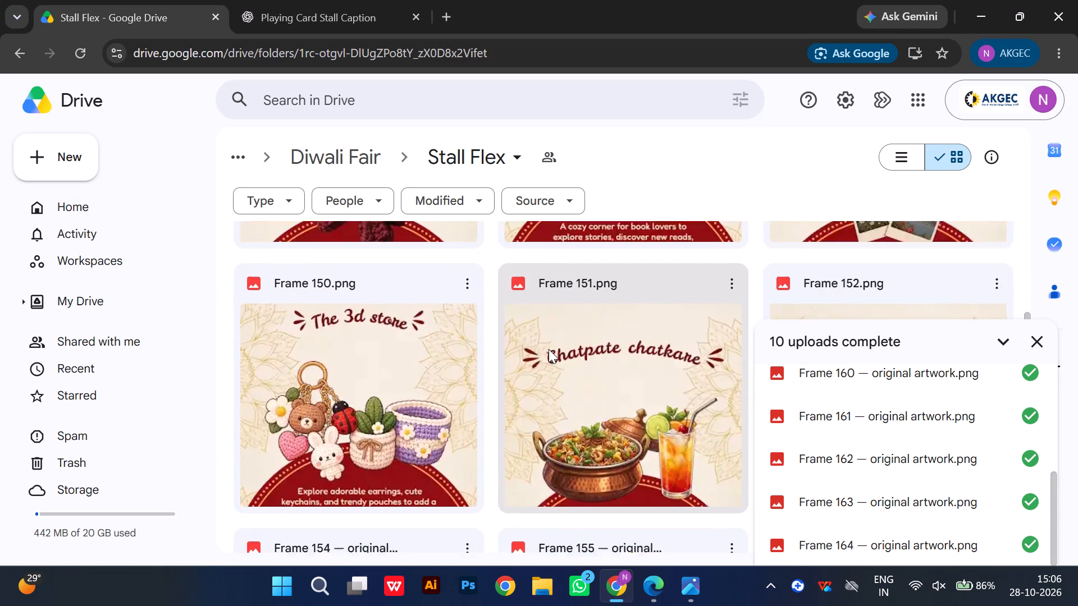
{"action": "scroll", "coordinate": [549, 349], "scroll_direction": "up", "scroll_amount": 1}
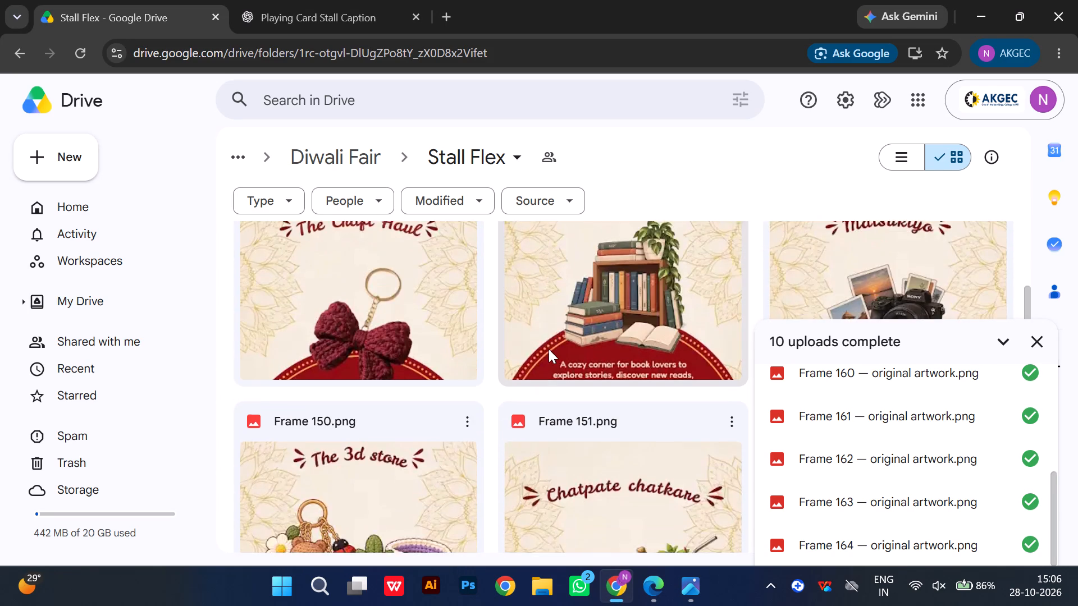
{"action": "scroll", "coordinate": [549, 349], "scroll_direction": "down", "scroll_amount": 4}
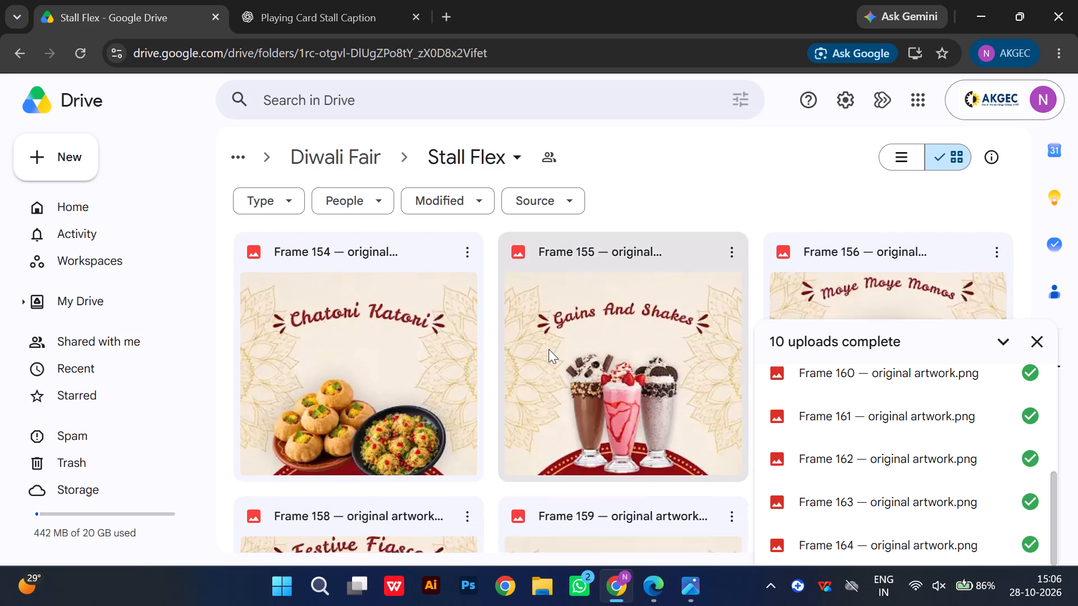
{"action": "scroll", "coordinate": [549, 349], "scroll_direction": "down", "scroll_amount": 6}
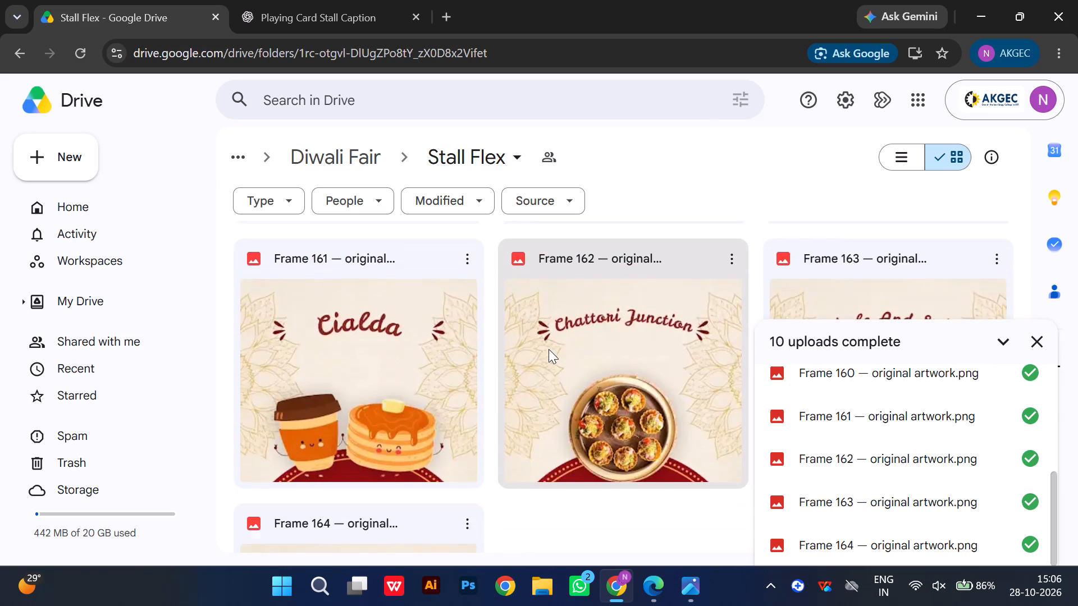
{"action": "scroll", "coordinate": [549, 349], "scroll_direction": "down", "scroll_amount": 3}
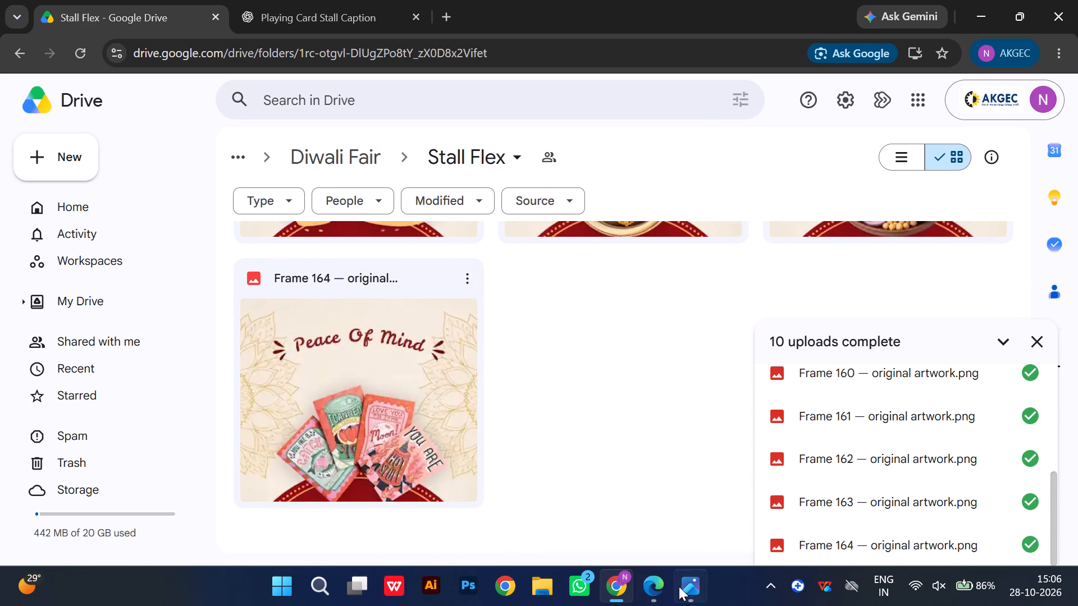
Return to Figma and export The 3d store poster, Frame 150 — original artwork, as a 1x PNG.
{"action": "left_click", "coordinate": [654, 581]}
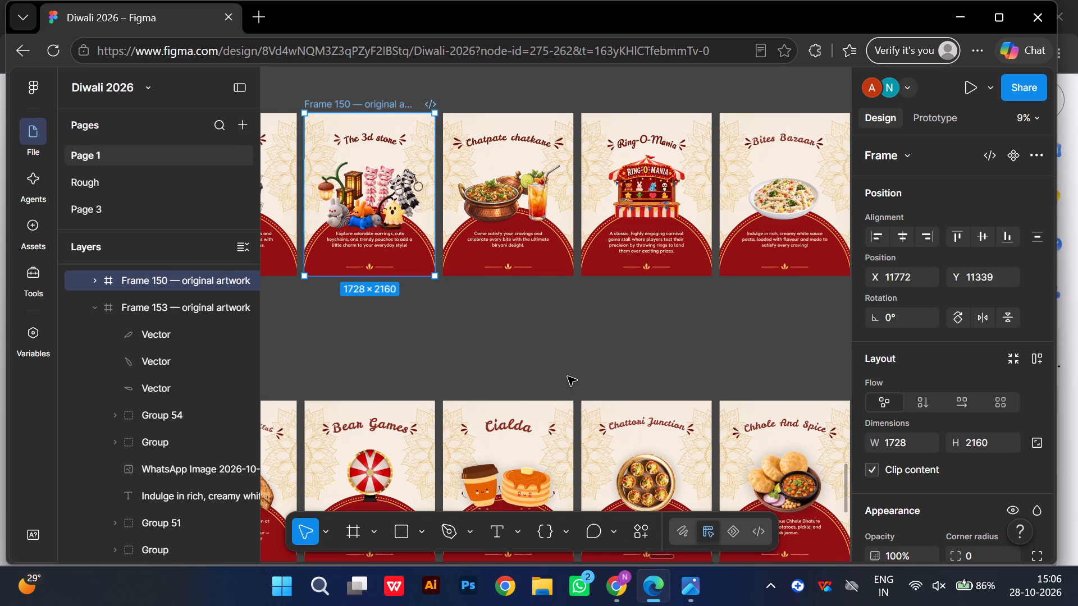
{"action": "scroll", "coordinate": [568, 377], "scroll_direction": "right", "scroll_amount": 1}
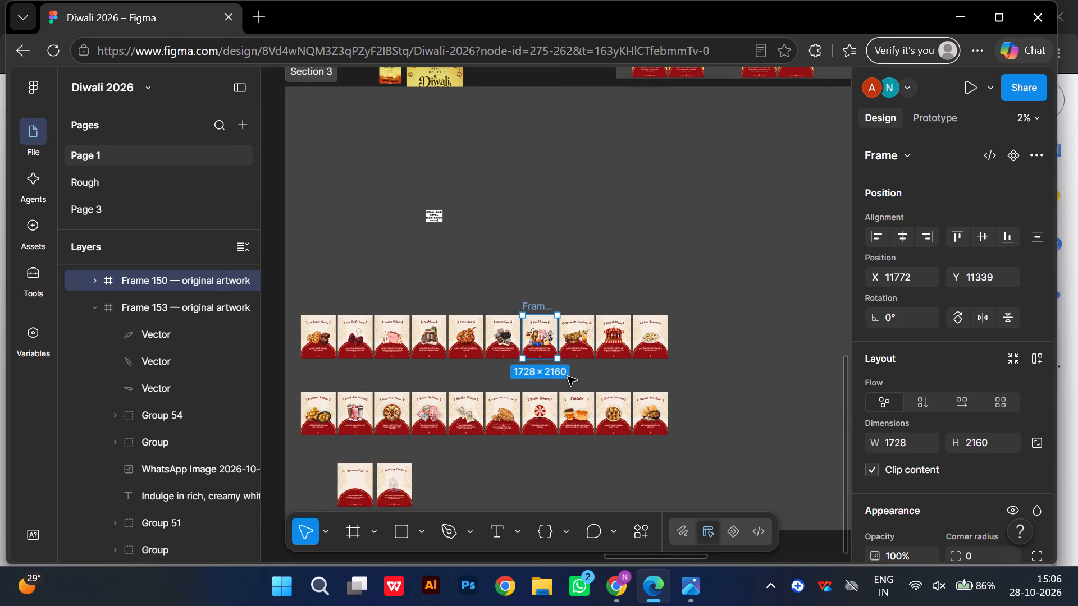
{"action": "scroll", "coordinate": [916, 449], "scroll_direction": "down", "scroll_amount": 5}
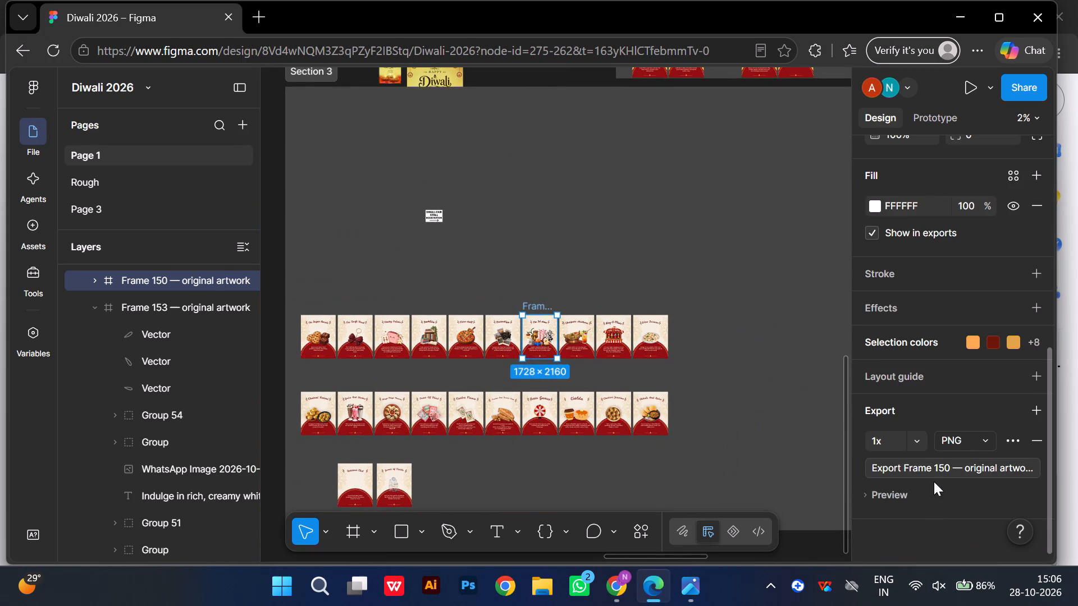
{"action": "left_click", "coordinate": [930, 466]}
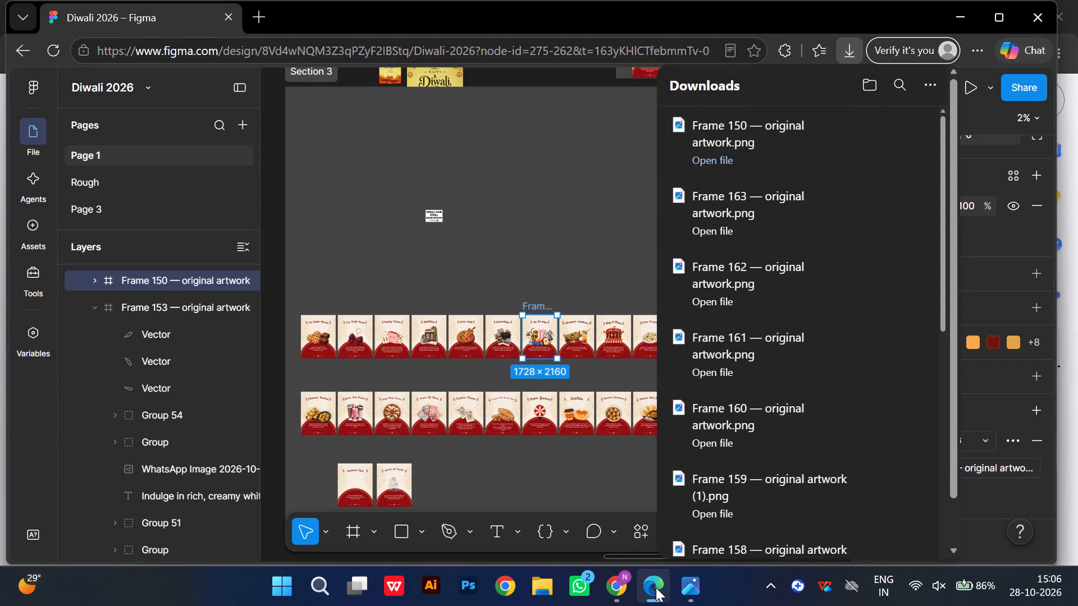
Switch to Google Drive, dismiss the completed uploads list, and upload Frame 150 — original artwork from Downloads to the Stall Flex folder.
{"action": "left_click", "coordinate": [614, 582]}
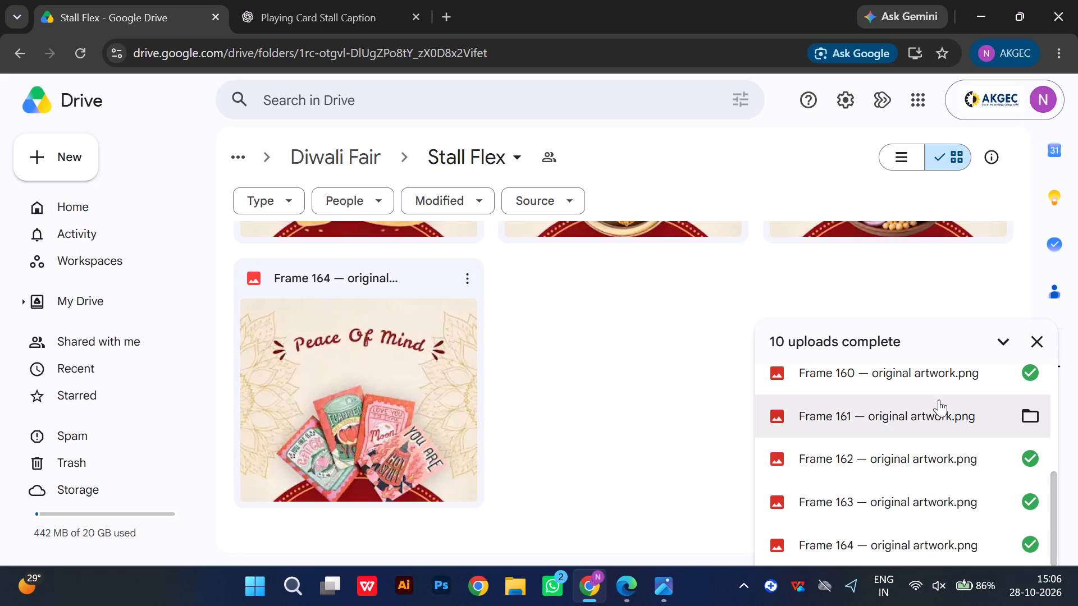
{"action": "left_click", "coordinate": [1039, 343]}
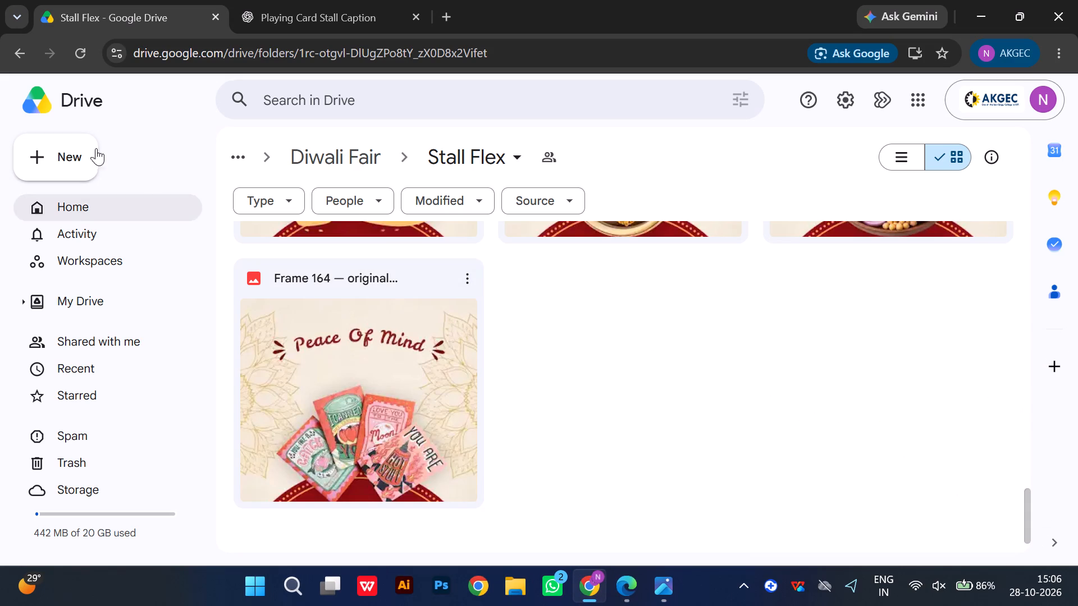
{"action": "left_click", "coordinate": [88, 151]}
{"action": "left_click", "coordinate": [89, 184]}
{"action": "scroll", "coordinate": [269, 322], "scroll_direction": "down", "scroll_amount": 20}
{"action": "scroll", "coordinate": [269, 322], "scroll_direction": "down", "scroll_amount": 2}
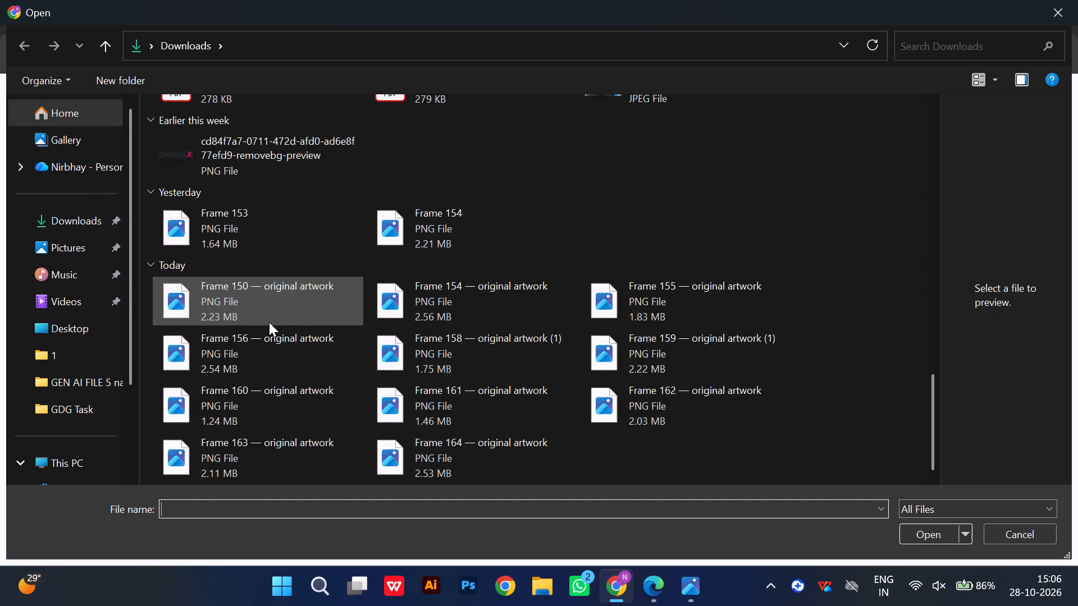
{"action": "scroll", "coordinate": [269, 322], "scroll_direction": "down", "scroll_amount": 12}
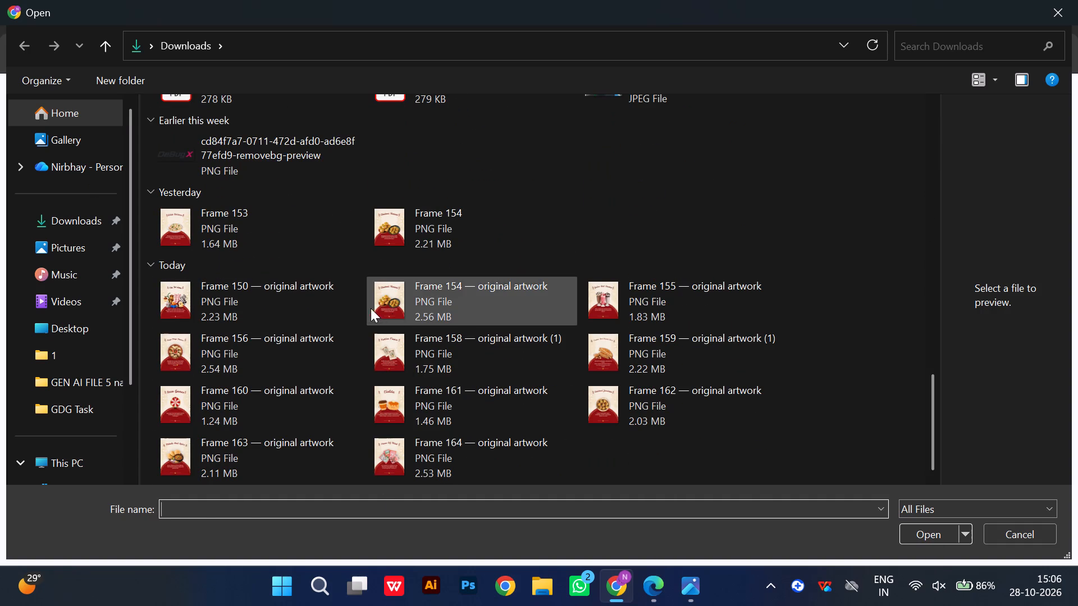
{"action": "left_click", "coordinate": [281, 289]}
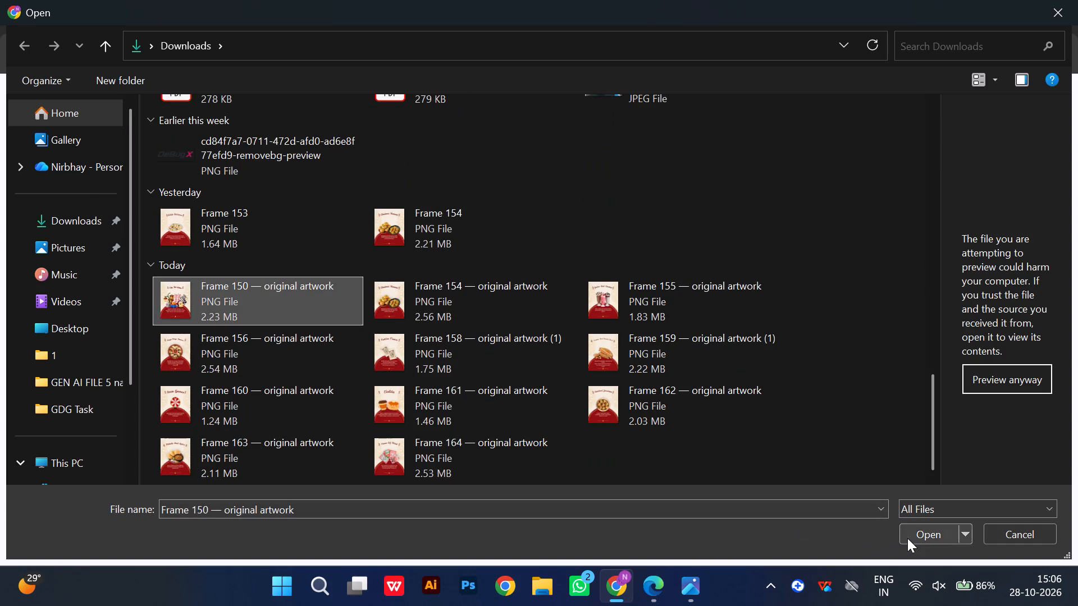
{"action": "left_click", "coordinate": [907, 538]}
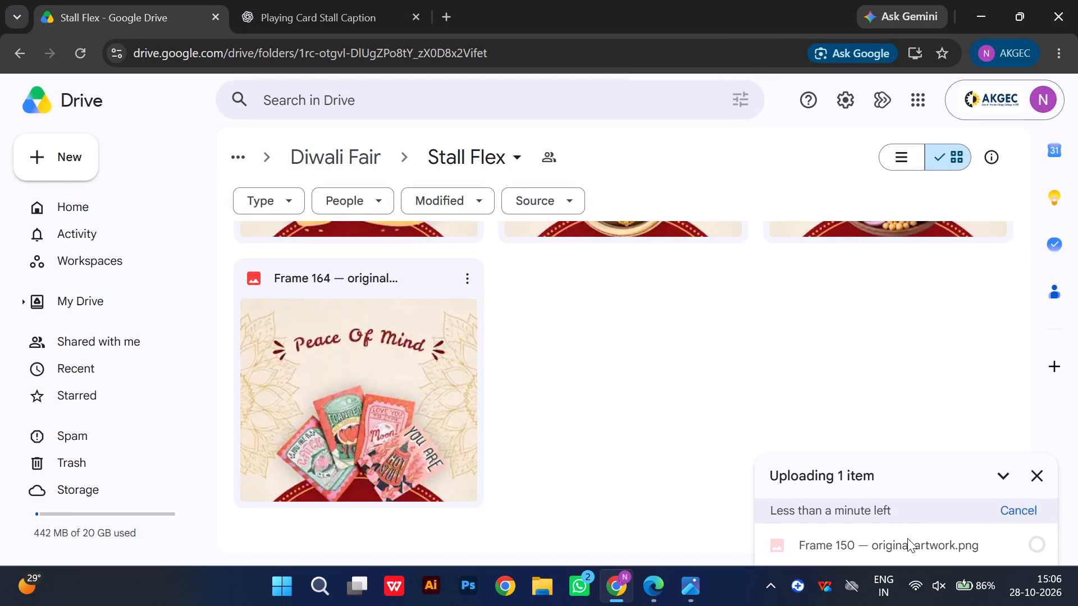
{"action": "scroll", "coordinate": [694, 423], "scroll_direction": "up", "scroll_amount": 4}
Switch back to the Diwali 2026 Figma file.
{"action": "left_click", "coordinate": [651, 583]}
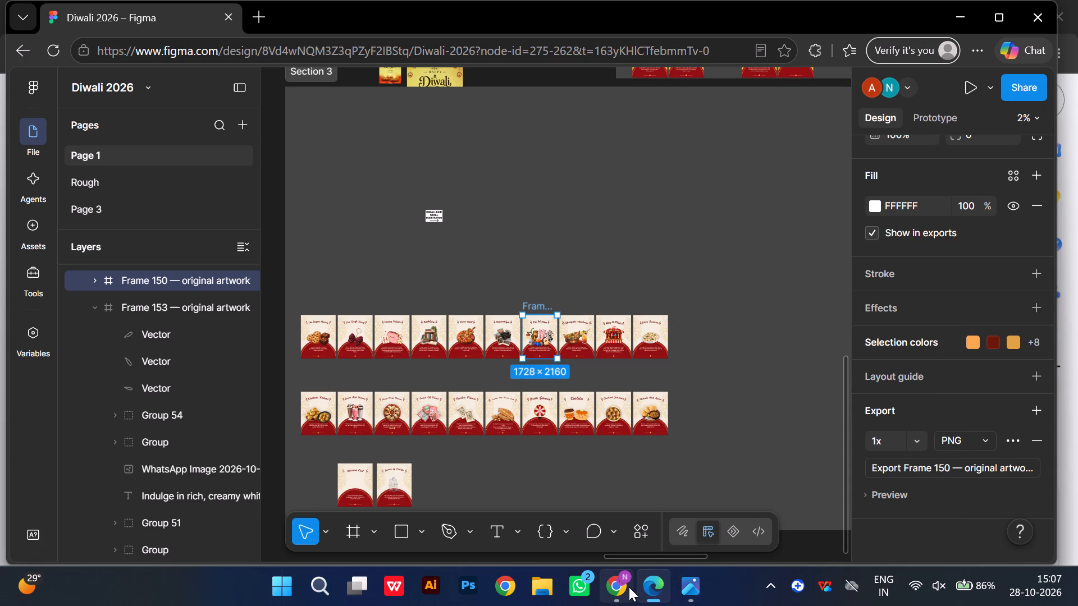
Switch to Google Drive, dismiss the completed uploads list, and look through all the posters in the Stall Flex folder.
{"action": "left_click", "coordinate": [629, 587]}
{"action": "scroll", "coordinate": [620, 449], "scroll_direction": "up", "scroll_amount": 13}
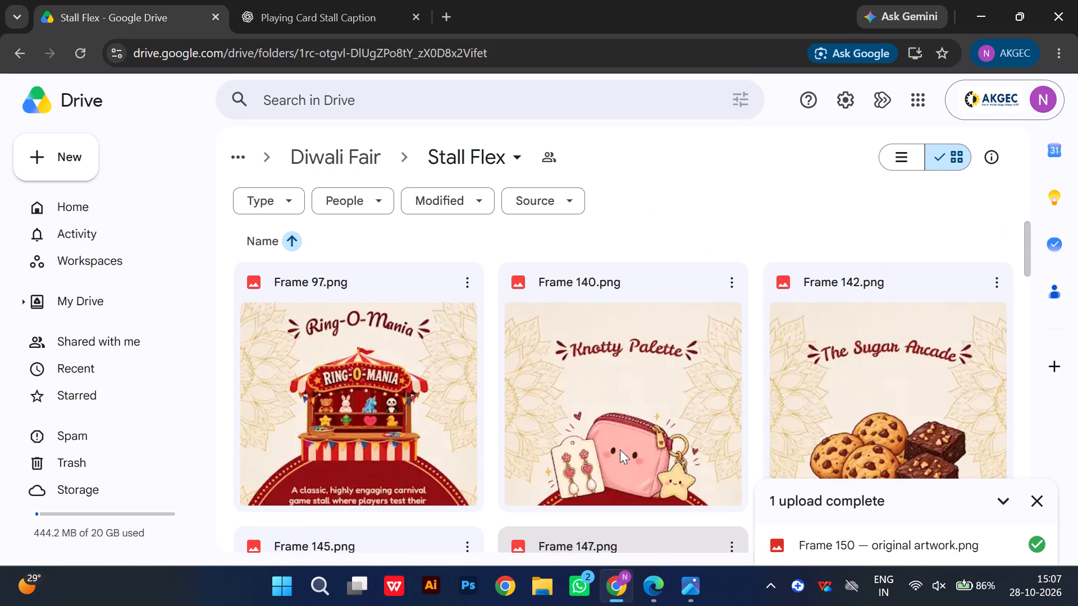
{"action": "left_click", "coordinate": [1038, 496]}
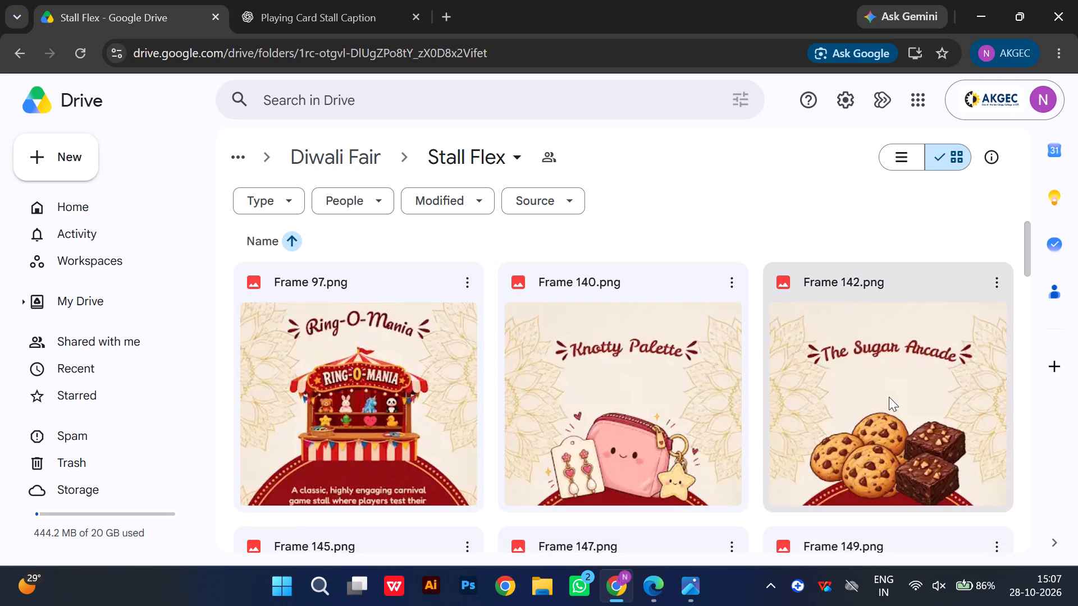
{"action": "scroll", "coordinate": [889, 397], "scroll_direction": "down", "scroll_amount": 9}
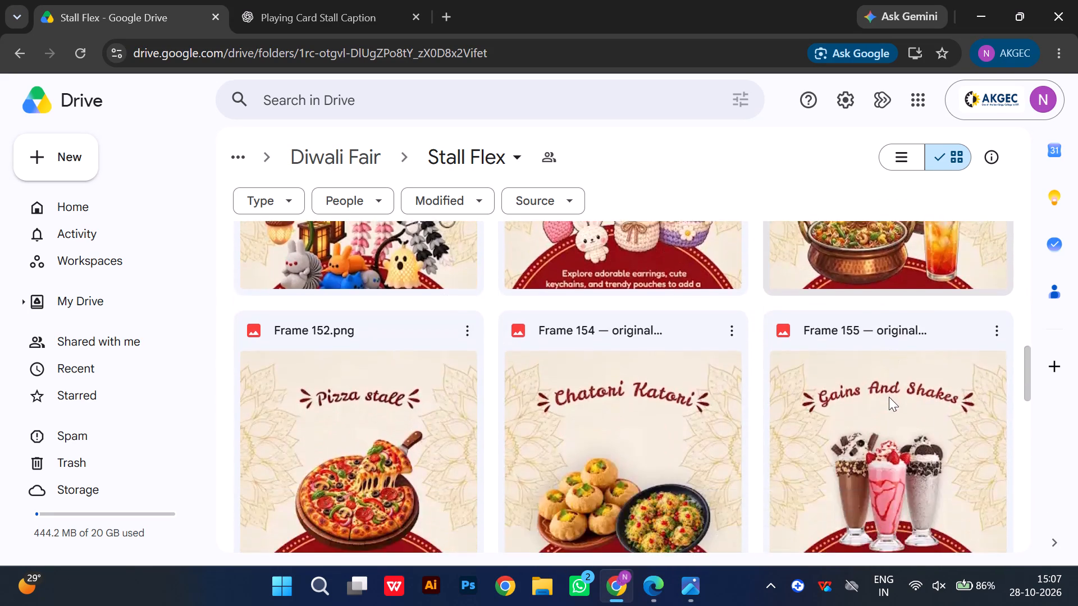
{"action": "scroll", "coordinate": [889, 397], "scroll_direction": "down", "scroll_amount": 6}
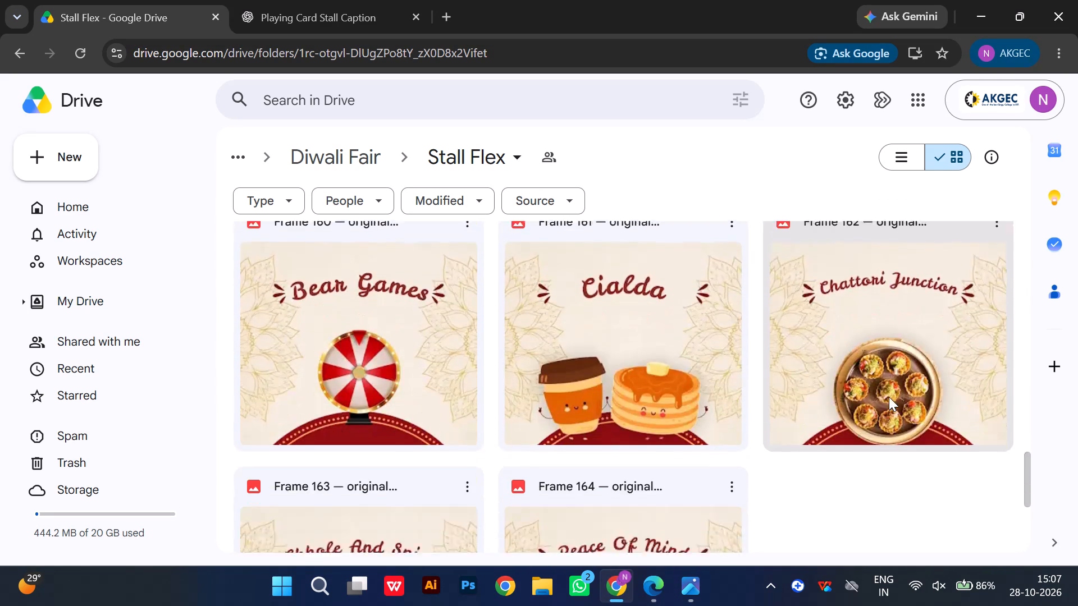
{"action": "scroll", "coordinate": [889, 397], "scroll_direction": "down", "scroll_amount": 5}
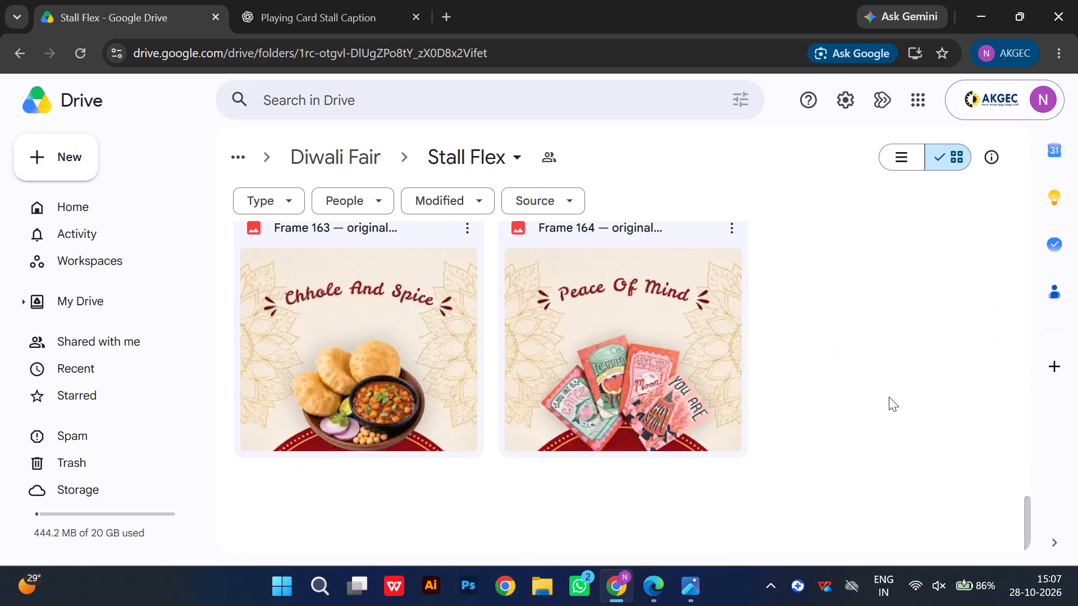
{"action": "scroll", "coordinate": [889, 397], "scroll_direction": "up", "scroll_amount": 6}
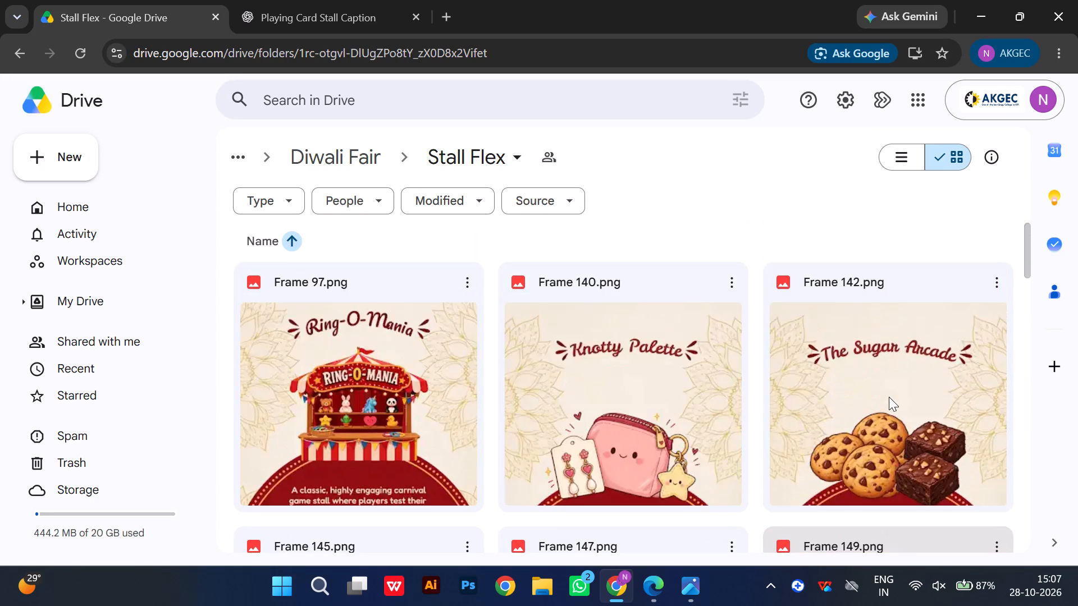
{"action": "scroll", "coordinate": [889, 397], "scroll_direction": "up", "scroll_amount": 6}
Return to the Diwali 2026 Figma file and compare the stall posters in Section 3 with the numbered Stall name labels.
{"action": "left_click", "coordinate": [654, 585]}
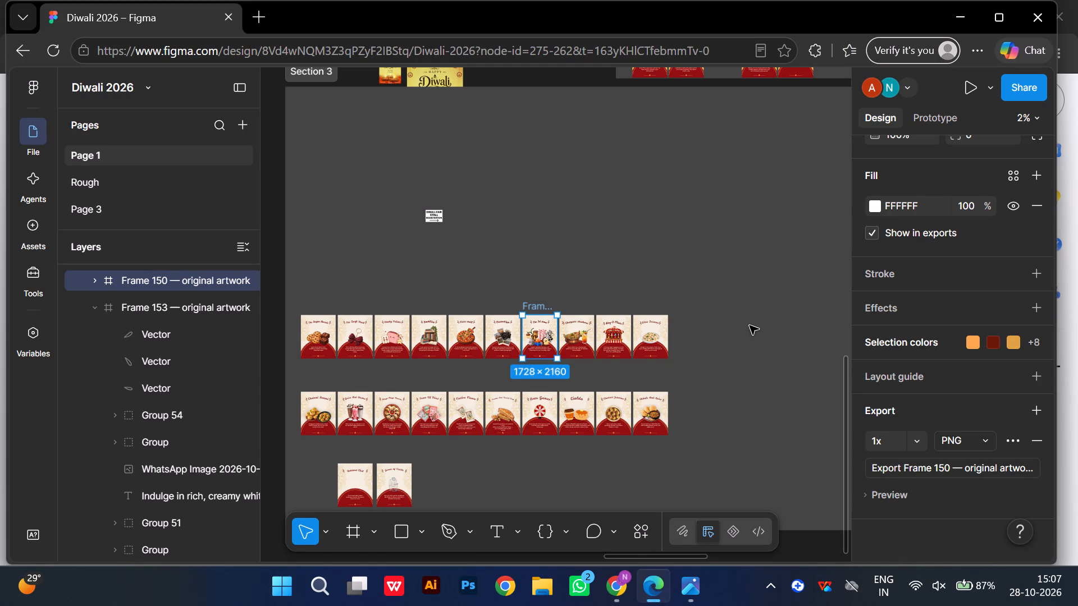
{"action": "left_click", "coordinate": [750, 325]}
{"action": "scroll", "coordinate": [750, 325], "scroll_direction": "up", "scroll_amount": 2}
{"action": "scroll", "coordinate": [750, 325], "scroll_direction": "right", "scroll_amount": 1}
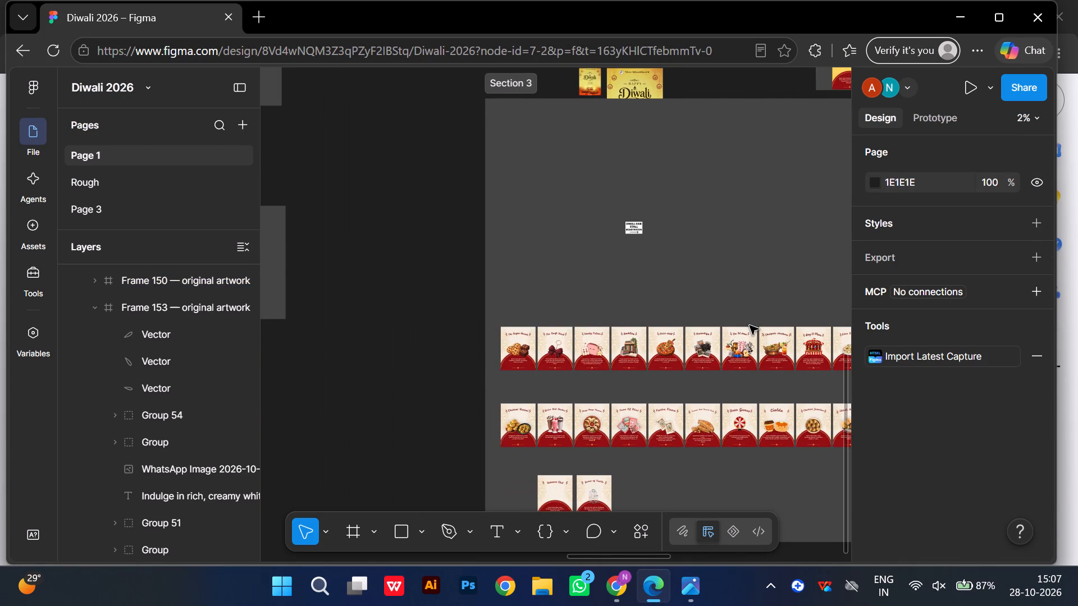
{"action": "scroll", "coordinate": [750, 325], "scroll_direction": "up", "scroll_amount": 1}
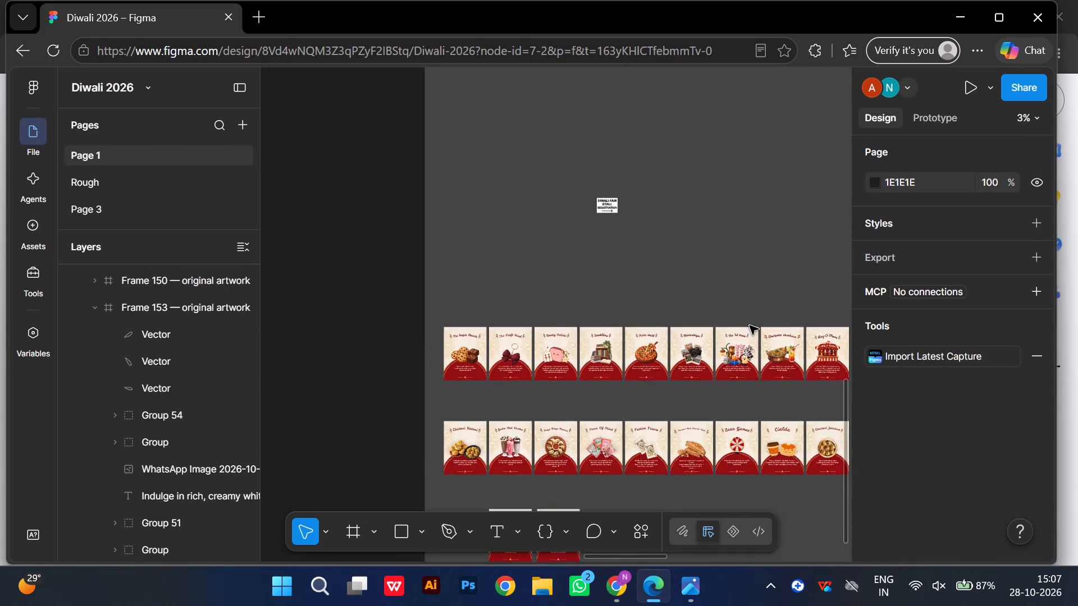
{"action": "scroll", "coordinate": [750, 325], "scroll_direction": "up", "scroll_amount": 2}
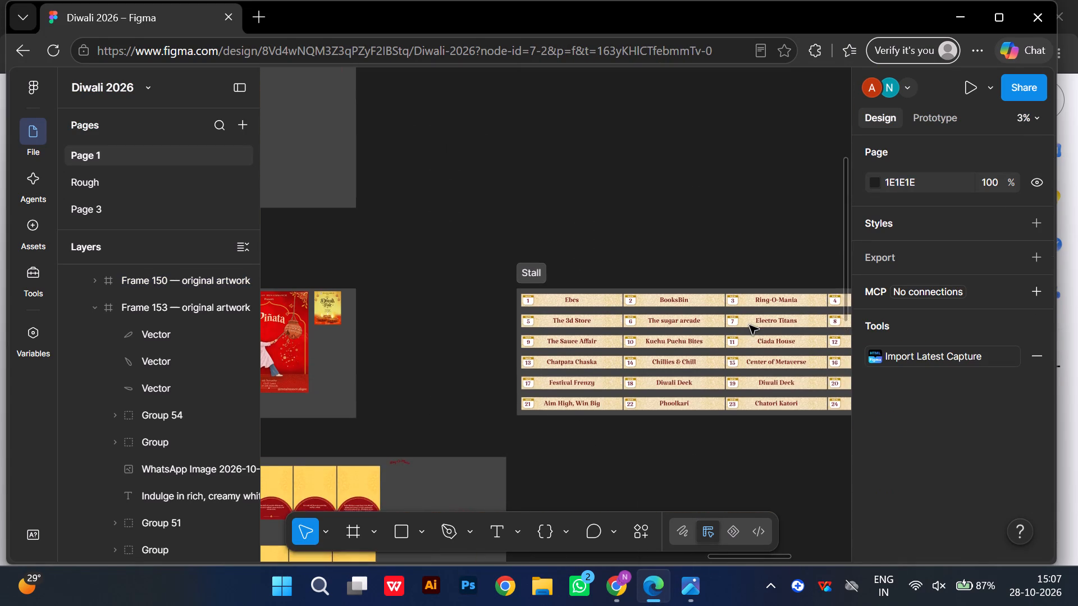
{"action": "scroll", "coordinate": [750, 325], "scroll_direction": "left", "scroll_amount": 1}
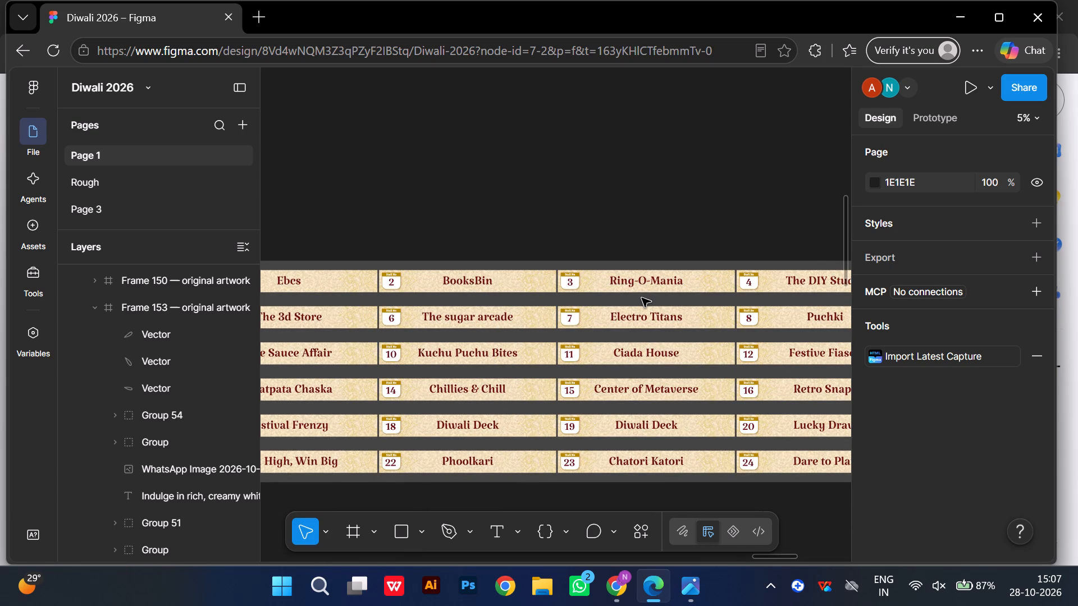
{"action": "scroll", "coordinate": [648, 299], "scroll_direction": "right", "scroll_amount": 1}
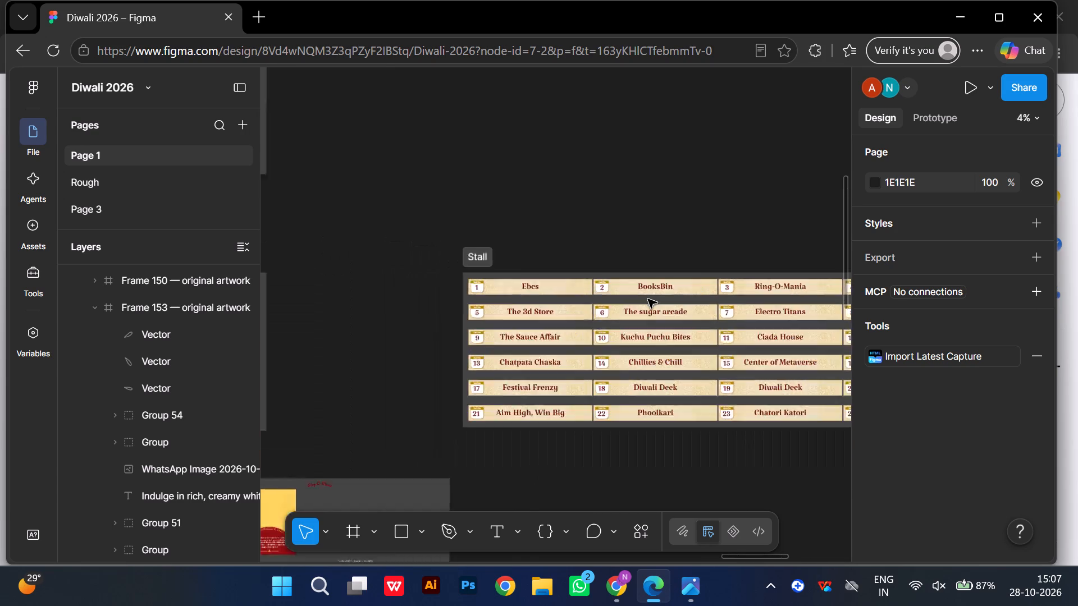
{"action": "scroll", "coordinate": [648, 299], "scroll_direction": "down", "scroll_amount": 2}
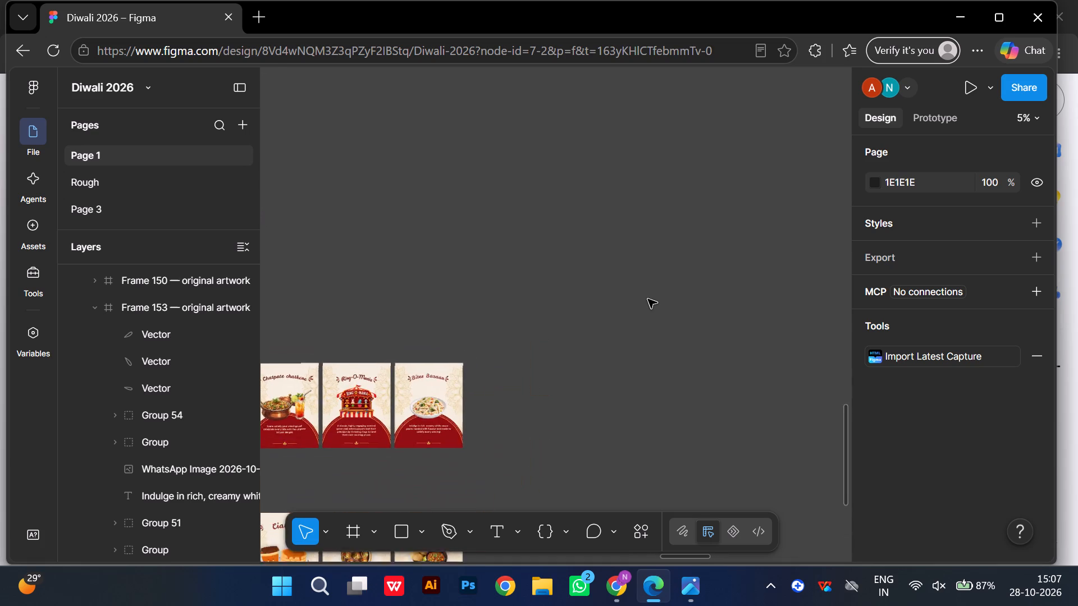
{"action": "scroll", "coordinate": [648, 299], "scroll_direction": "right", "scroll_amount": 1}
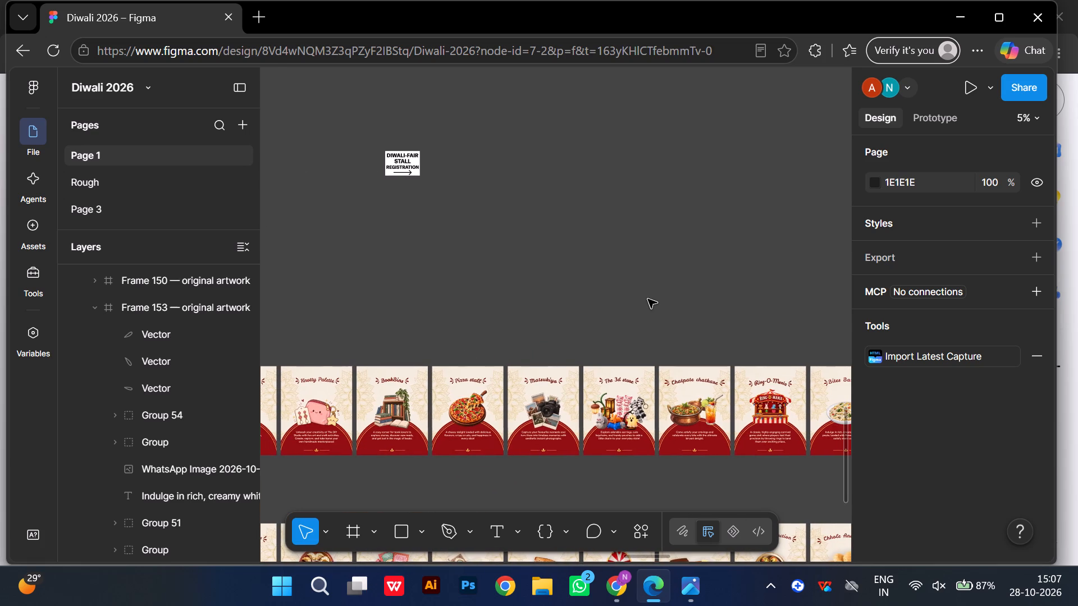
{"action": "scroll", "coordinate": [648, 299], "scroll_direction": "right", "scroll_amount": 2}
{"action": "scroll", "coordinate": [648, 299], "scroll_direction": "down", "scroll_amount": 1}
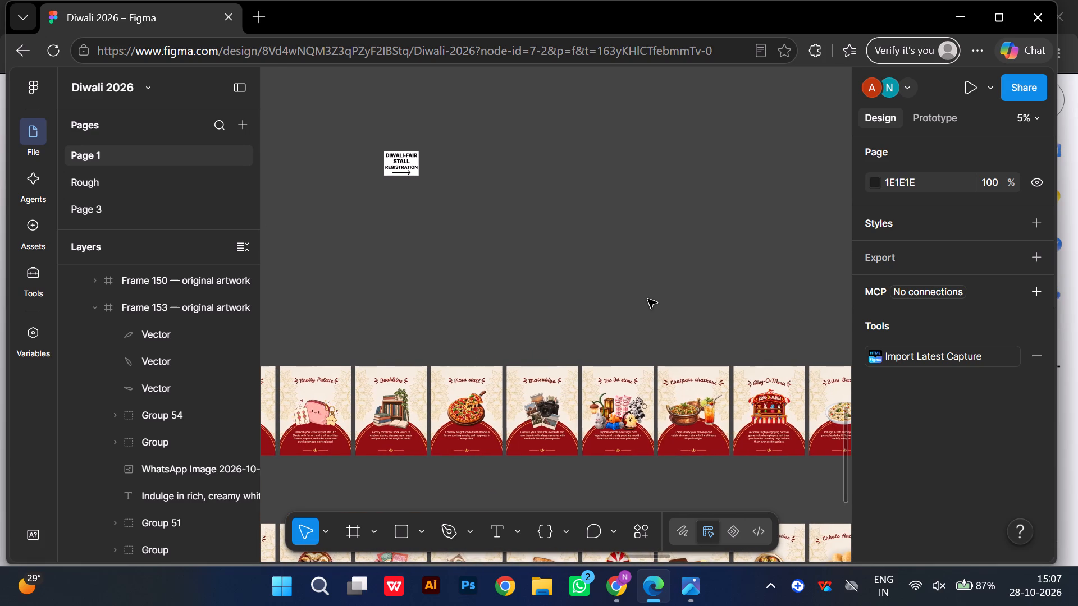
{"action": "scroll", "coordinate": [648, 299], "scroll_direction": "down", "scroll_amount": 1}
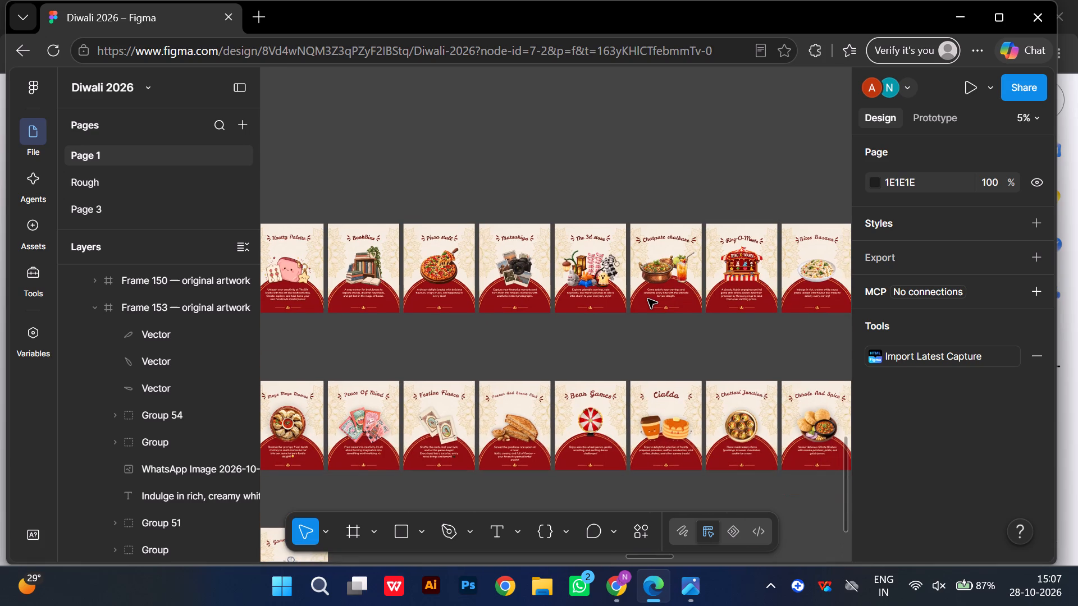
{"action": "scroll", "coordinate": [648, 299], "scroll_direction": "right", "scroll_amount": 3}
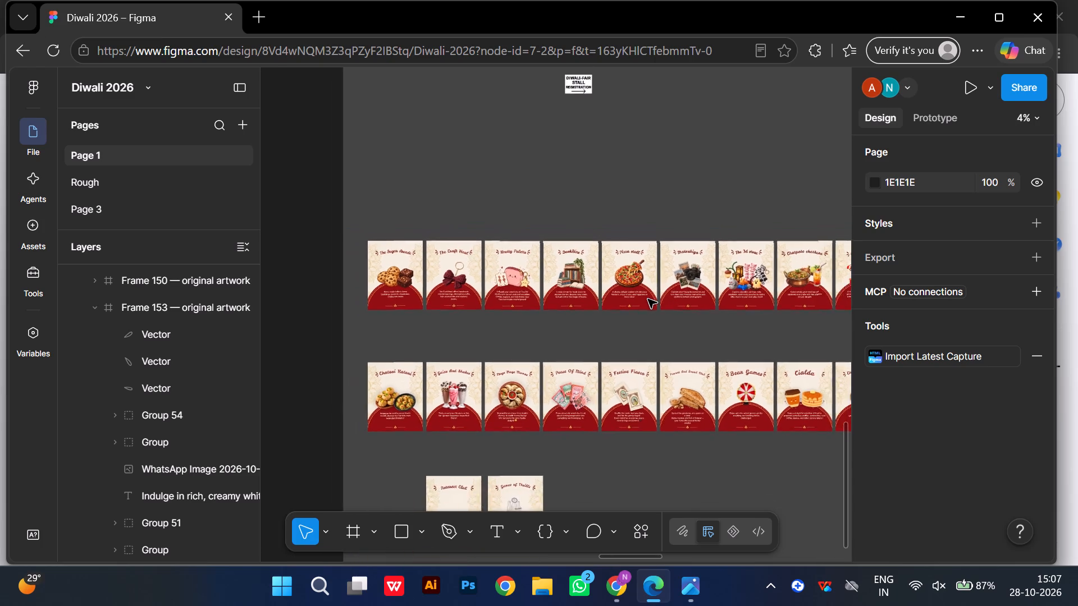
{"action": "scroll", "coordinate": [648, 299], "scroll_direction": "up", "scroll_amount": 3}
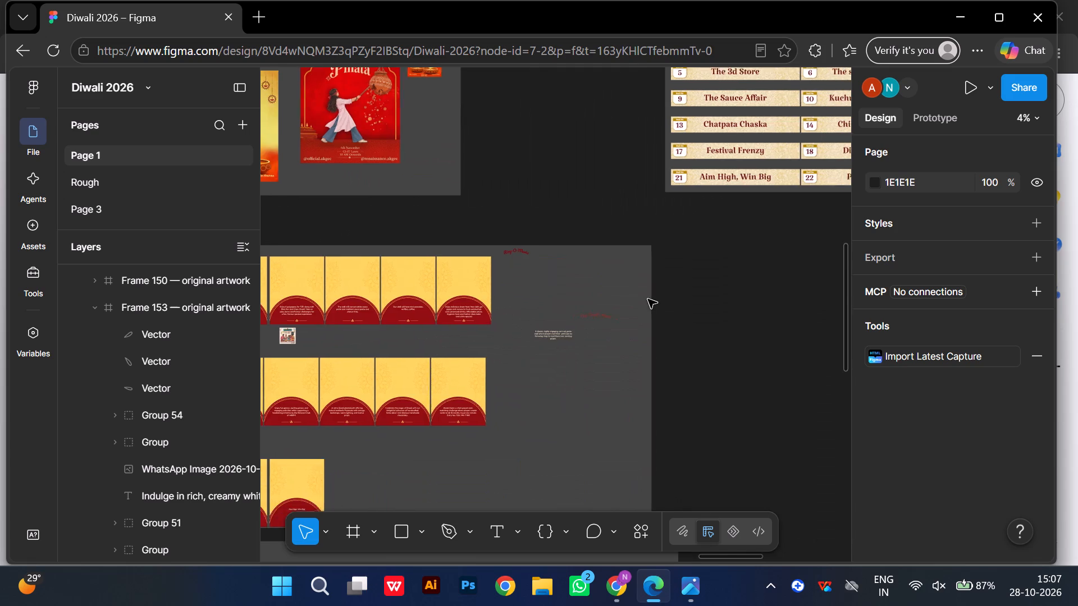
{"action": "scroll", "coordinate": [648, 299], "scroll_direction": "up", "scroll_amount": 2}
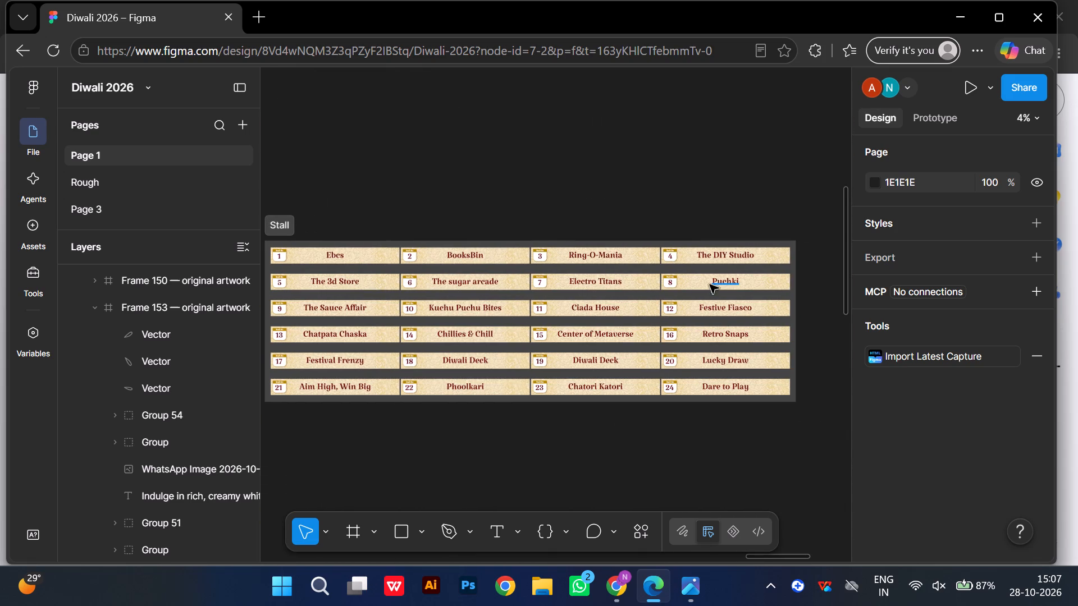
Replace stall 4's name with The 3d Store, copied from stall 5, and centre it horizontally in its label.
{"action": "left_click", "coordinate": [342, 284]}
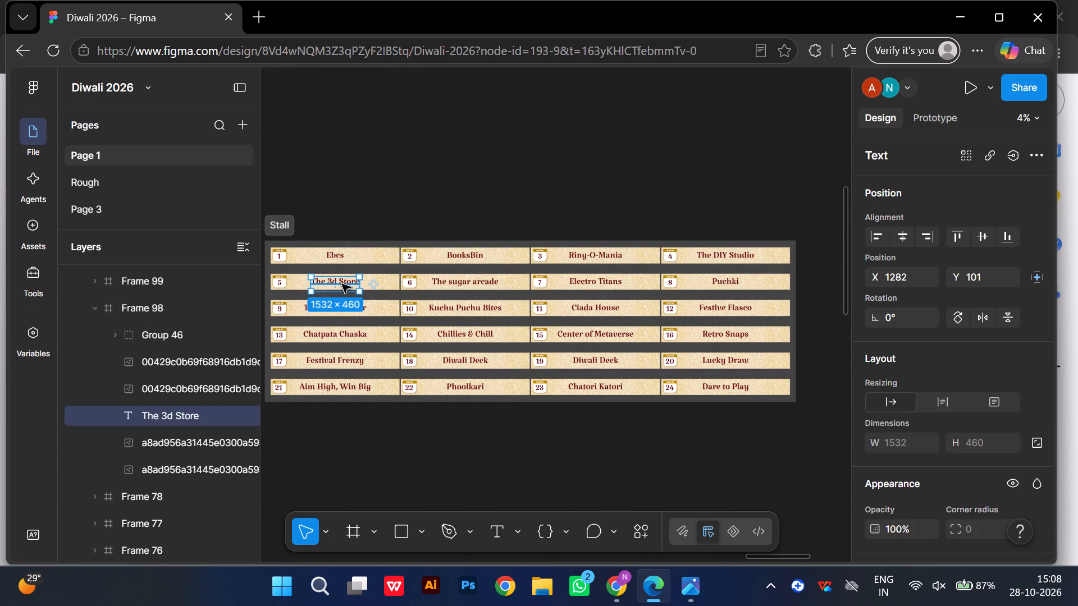
{"action": "key", "text": "ctrl+c"}
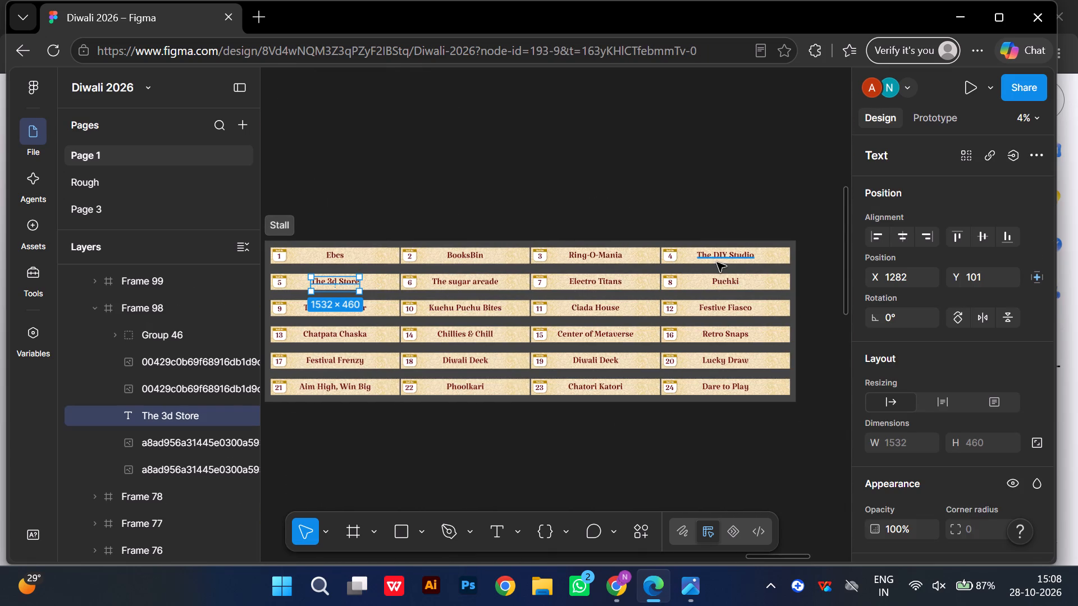
{"action": "double_click", "coordinate": [717, 263]}
{"action": "key", "text": "ctrl+v"}
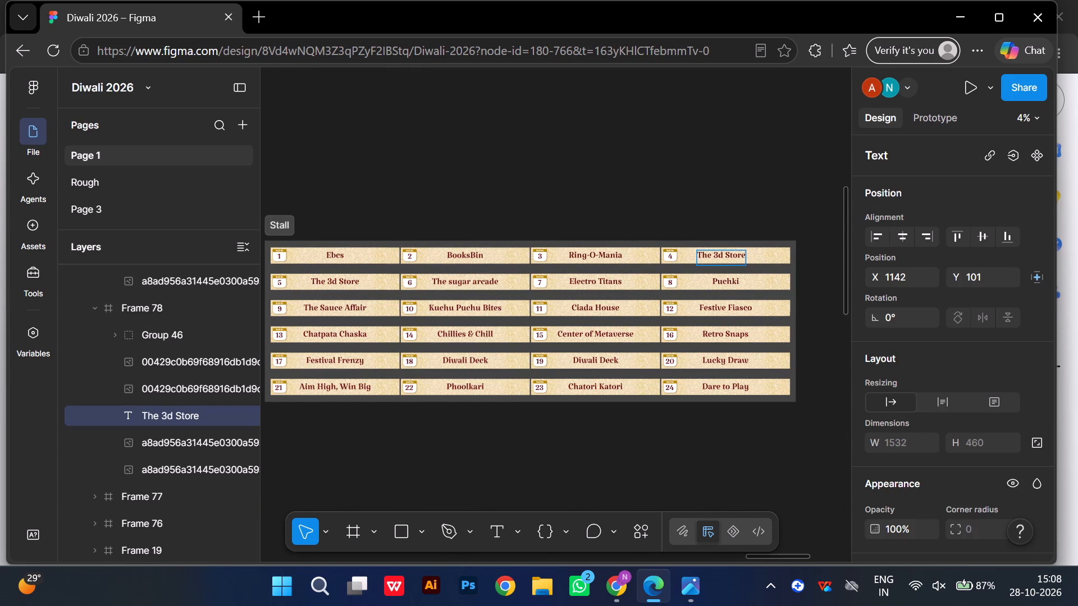
{"action": "left_click", "coordinate": [891, 244]}
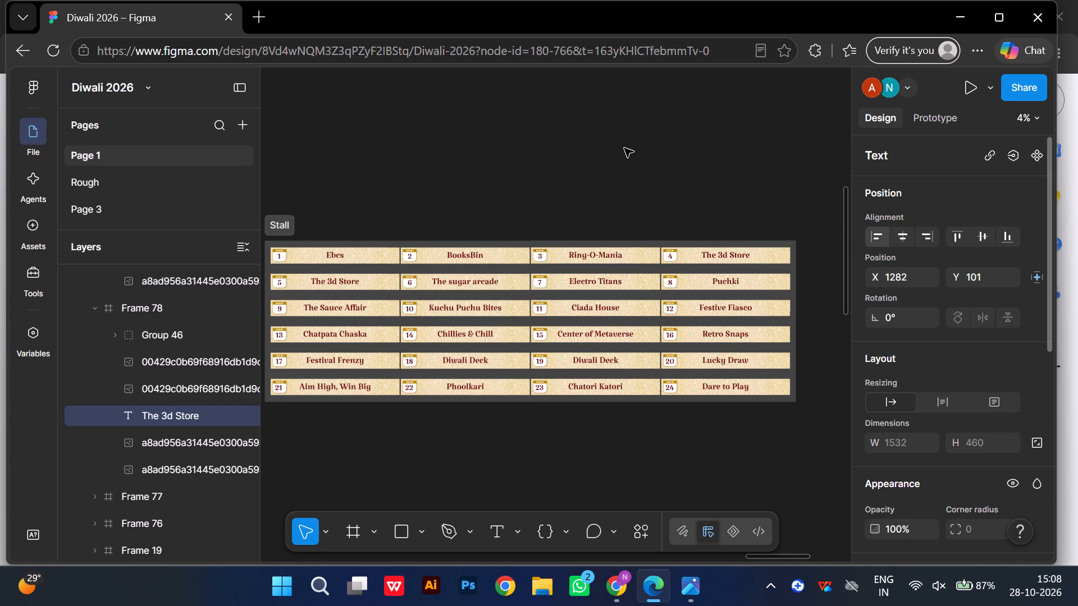
{"action": "left_click", "coordinate": [624, 148]}
Replace stall 5's name with The sugar arcade, copied from stall 6, and centre it horizontally in its label.
{"action": "scroll", "coordinate": [624, 148], "scroll_direction": "right", "scroll_amount": 1}
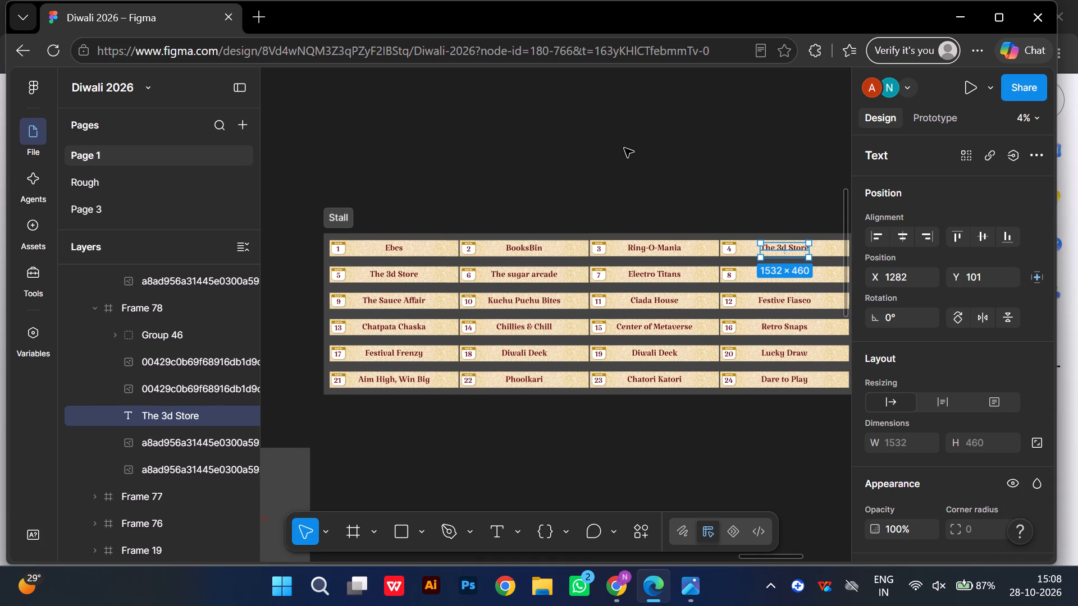
{"action": "left_click", "coordinate": [532, 273]}
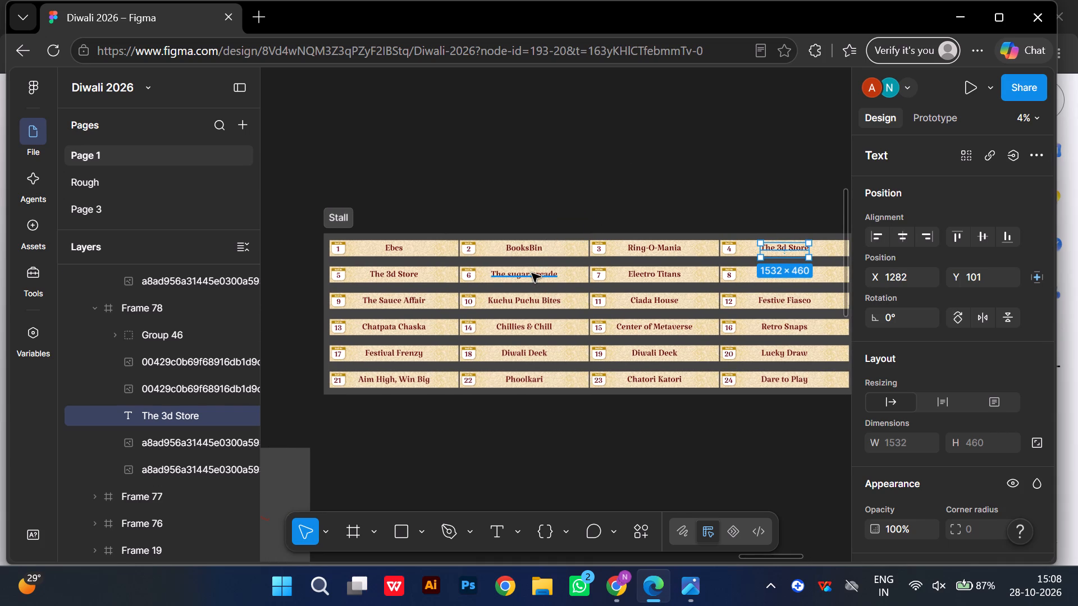
{"action": "key", "text": "ctrl+c"}
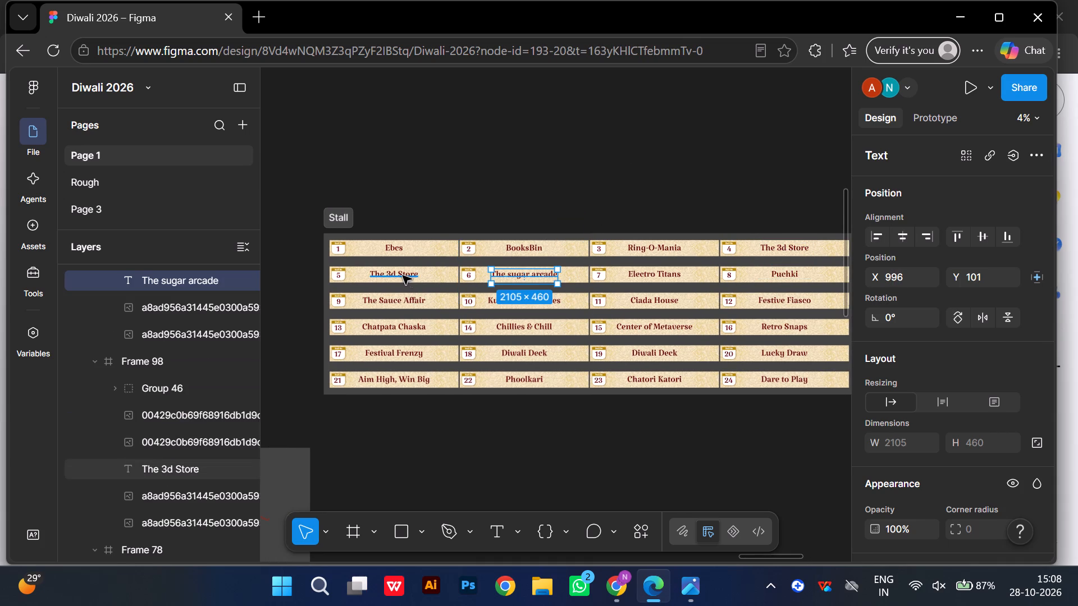
{"action": "double_click", "coordinate": [403, 276]}
{"action": "key", "text": "ctrl+v"}
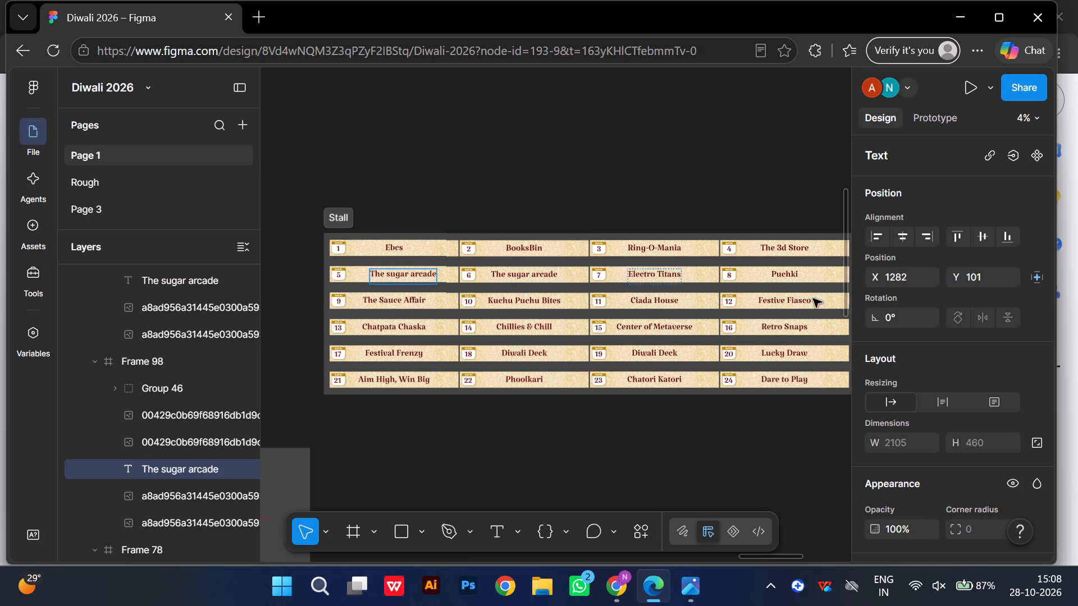
{"action": "left_click", "coordinate": [895, 241]}
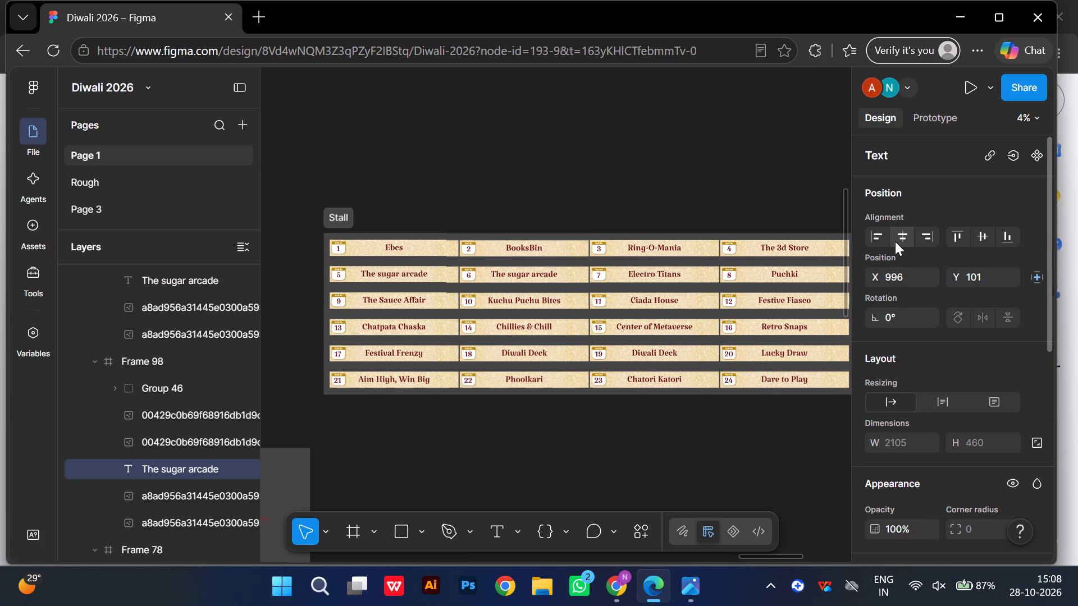
{"action": "left_click", "coordinate": [899, 237]}
{"action": "left_click", "coordinate": [757, 174]}
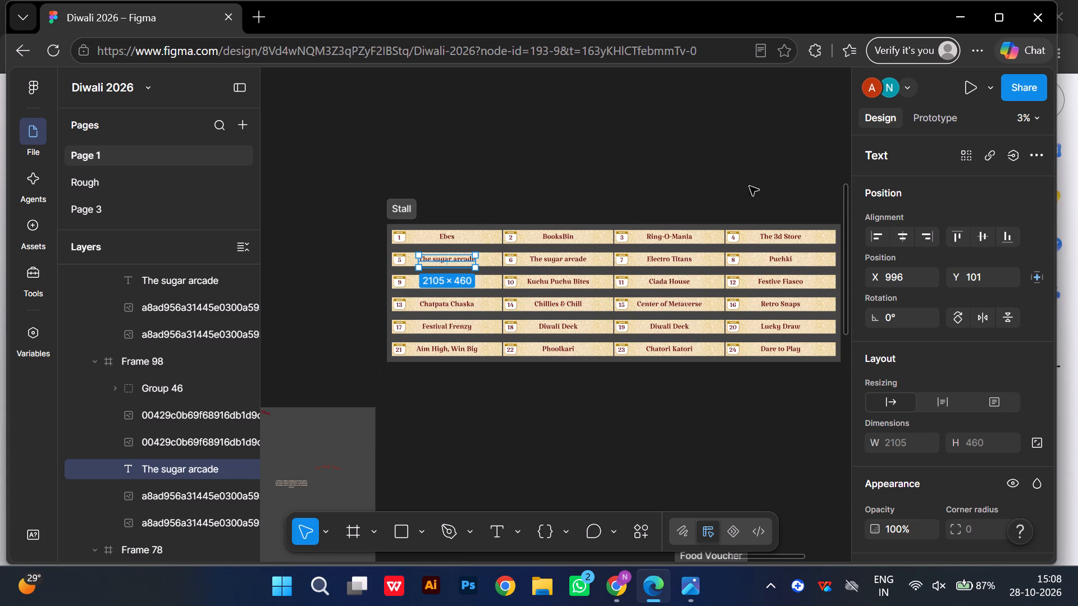
{"action": "left_click", "coordinate": [511, 186]}
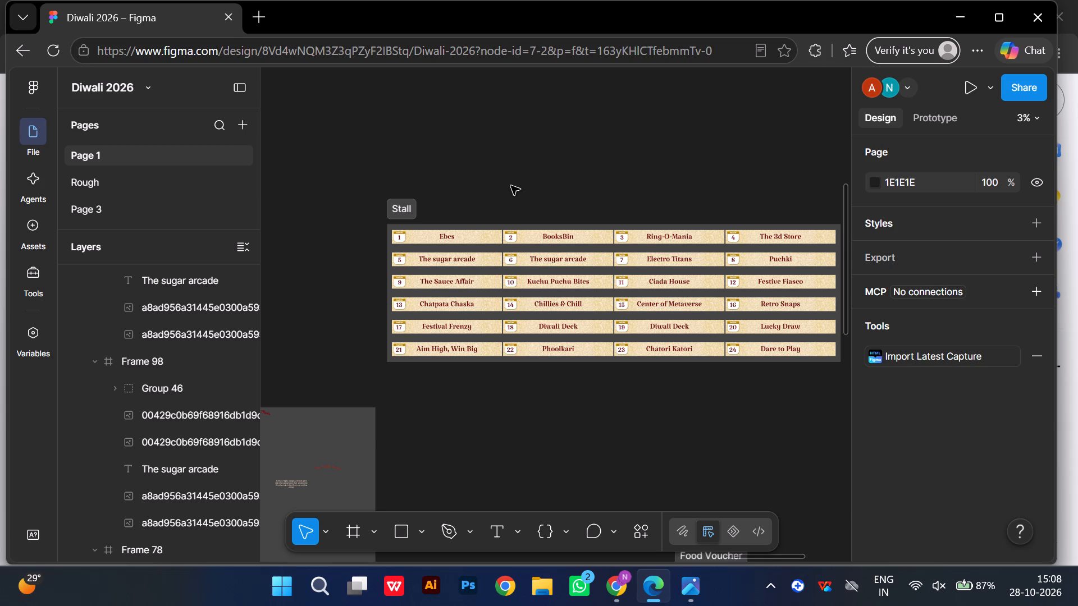
Switch to the Stall Flex folder in Google Drive and delete the duplicate The 3d store poster, Frame 150.png.
{"action": "left_click", "coordinate": [620, 593]}
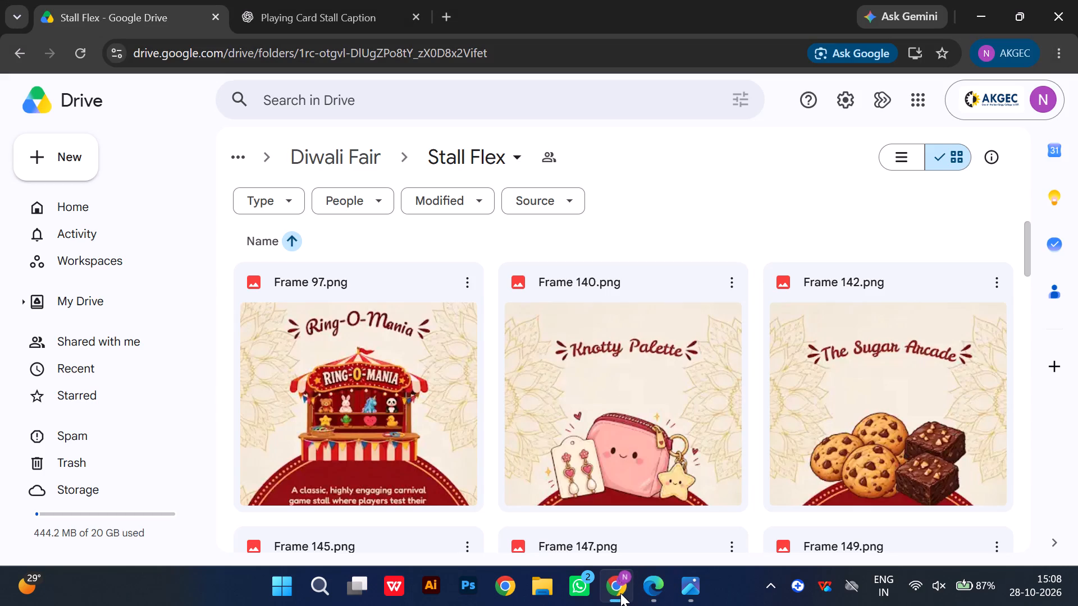
{"action": "scroll", "coordinate": [619, 605], "scroll_direction": "down", "scroll_amount": 1}
{"action": "scroll", "coordinate": [567, 415], "scroll_direction": "up", "scroll_amount": 1}
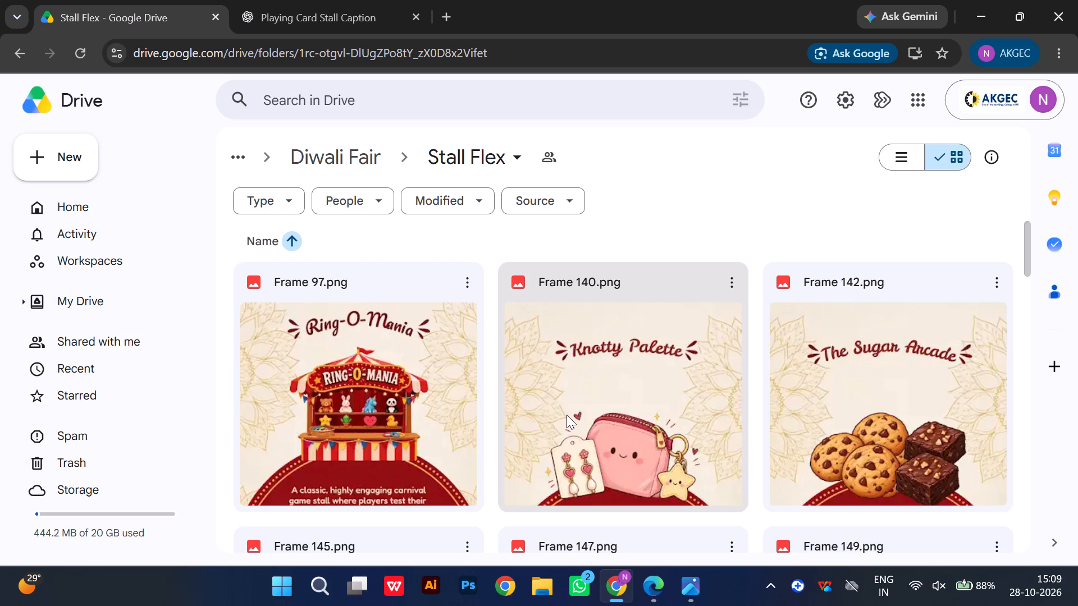
{"action": "scroll", "coordinate": [567, 415], "scroll_direction": "down", "scroll_amount": 3}
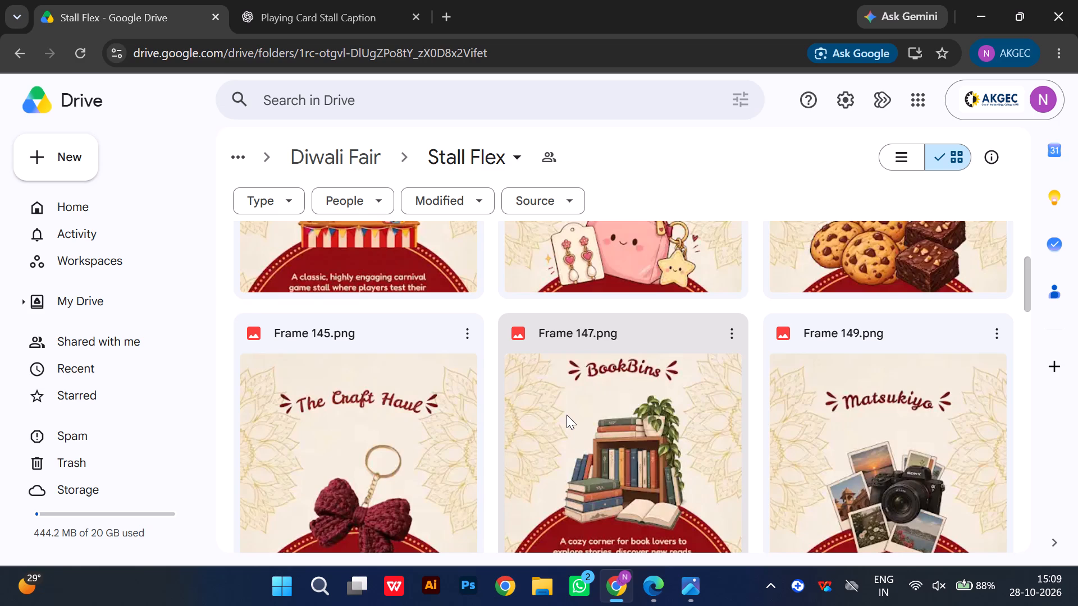
{"action": "scroll", "coordinate": [567, 415], "scroll_direction": "down", "scroll_amount": 3}
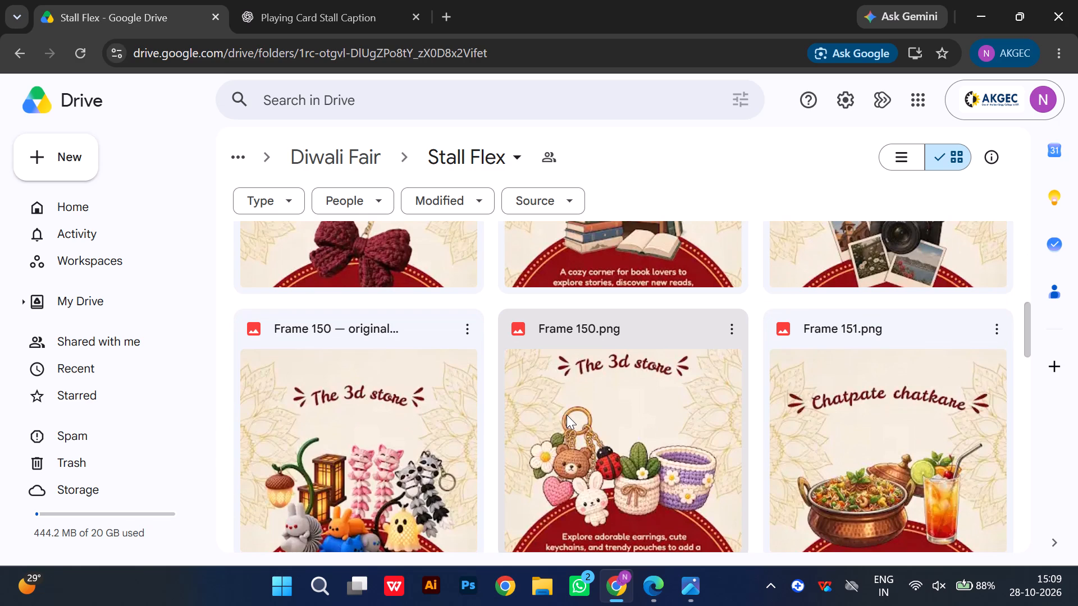
{"action": "scroll", "coordinate": [567, 415], "scroll_direction": "down", "scroll_amount": 1}
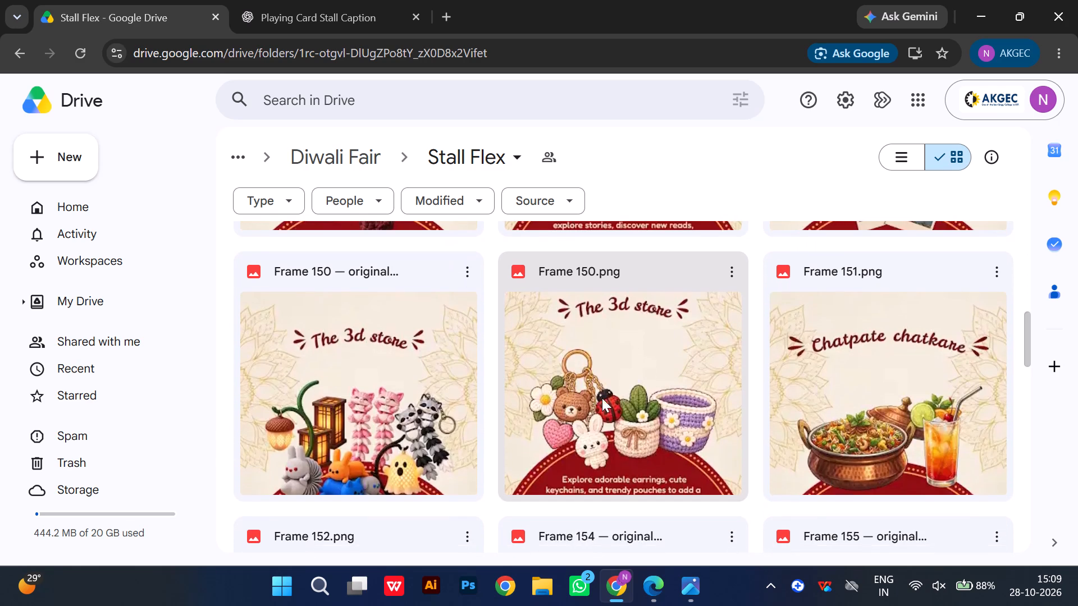
{"action": "left_click", "coordinate": [623, 391]}
{"action": "key", "text": "Delete"}
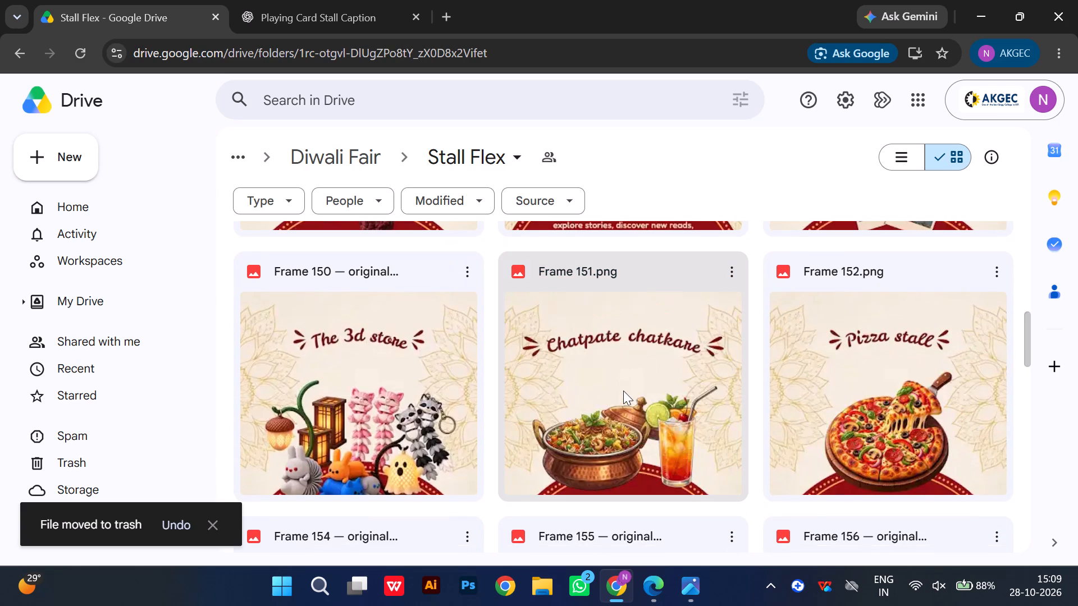
Look through all the remaining stall posters in the Stall Flex folder to check which stalls are covered.
{"action": "scroll", "coordinate": [623, 391], "scroll_direction": "up", "scroll_amount": 9}
{"action": "scroll", "coordinate": [623, 391], "scroll_direction": "down", "scroll_amount": 1}
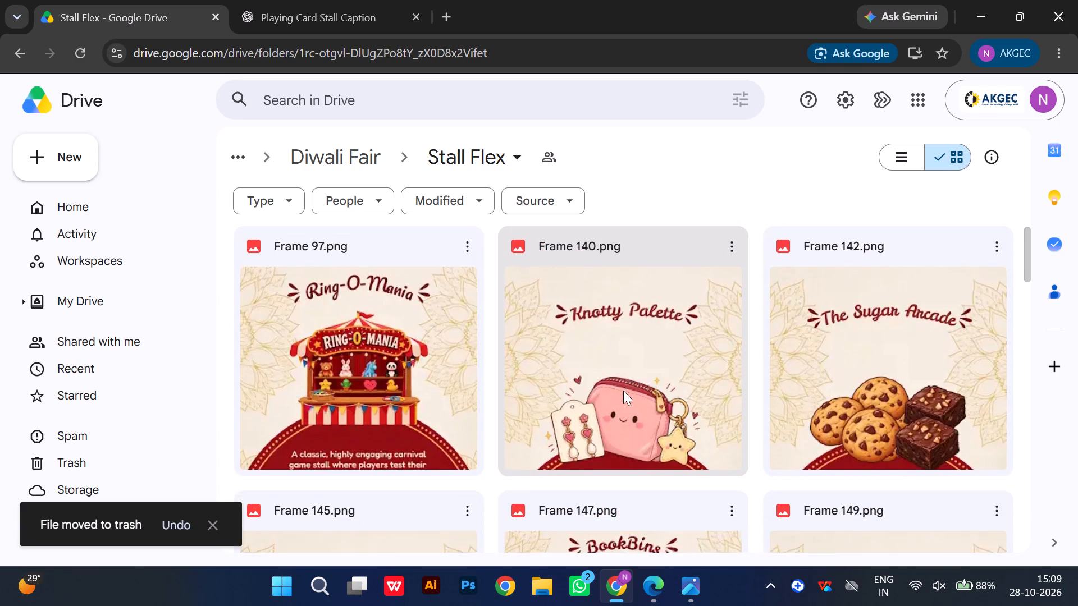
{"action": "scroll", "coordinate": [623, 391], "scroll_direction": "down", "scroll_amount": 9}
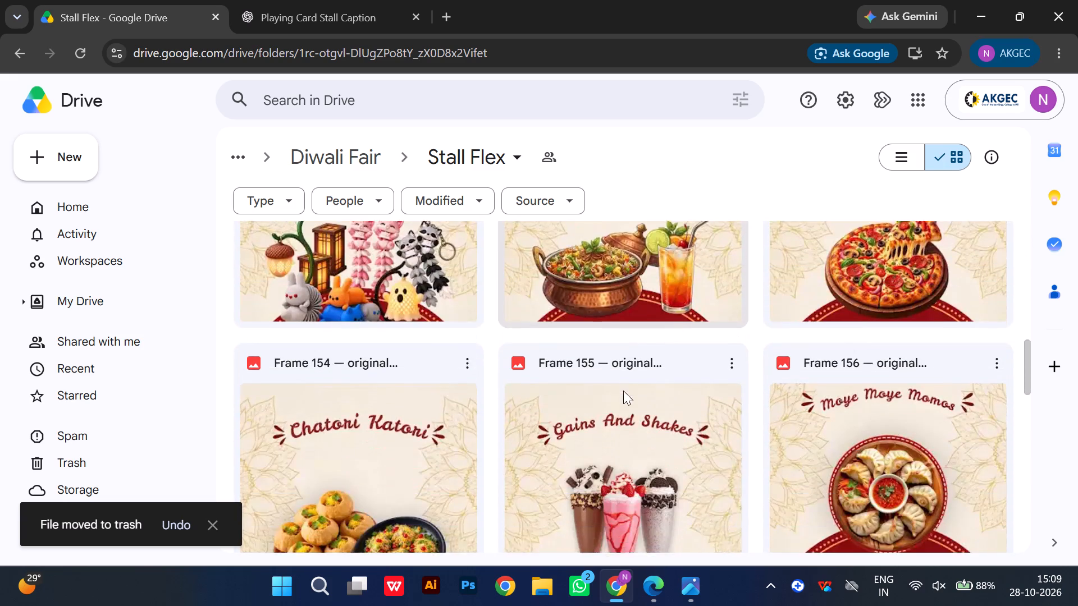
{"action": "scroll", "coordinate": [623, 391], "scroll_direction": "down", "scroll_amount": 6}
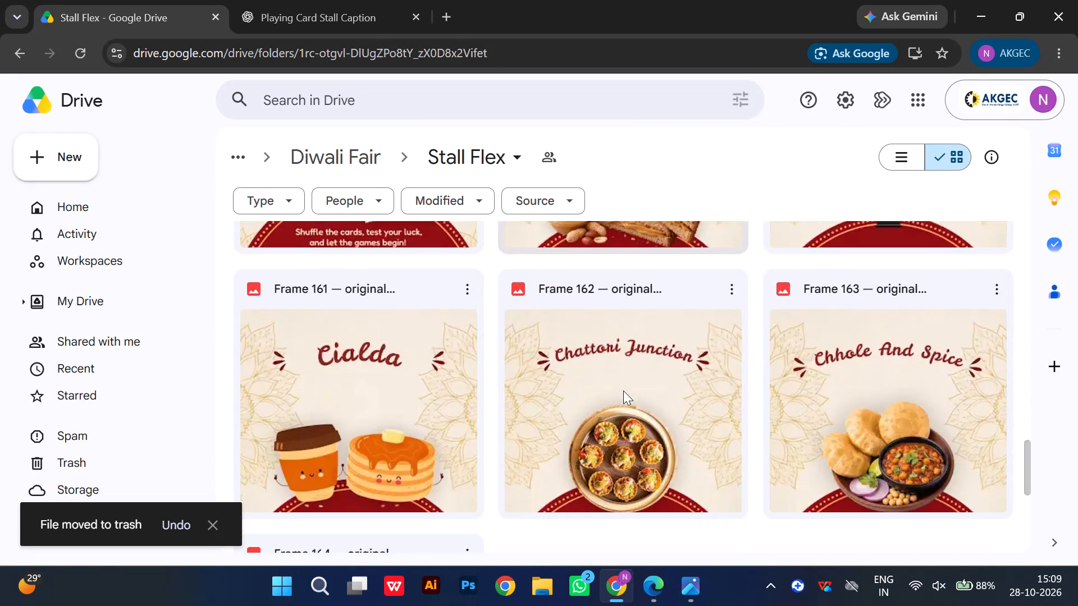
{"action": "scroll", "coordinate": [623, 391], "scroll_direction": "down", "scroll_amount": 3}
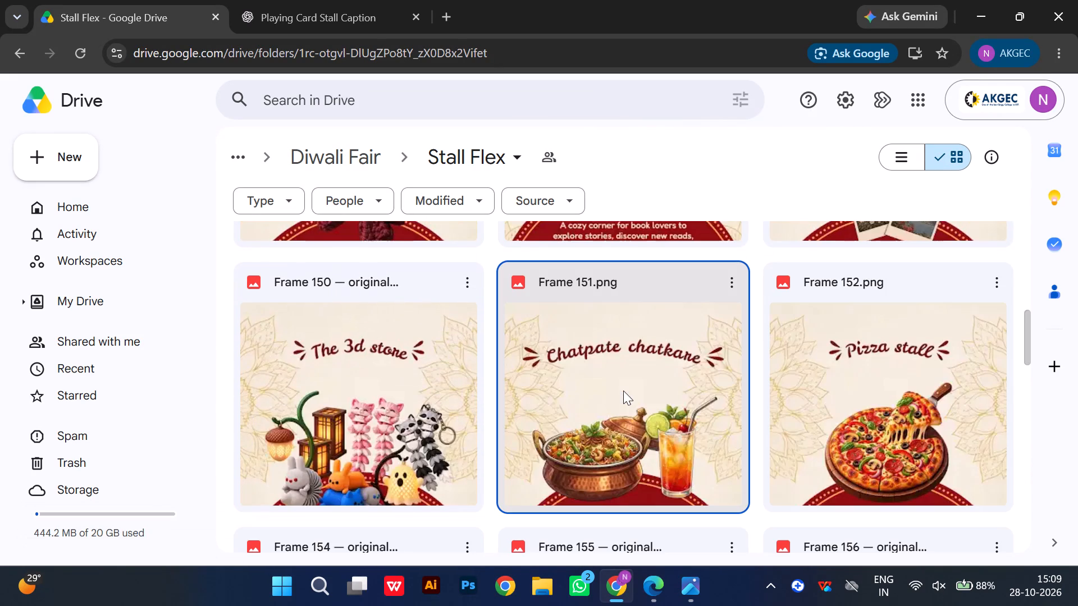
{"action": "scroll", "coordinate": [623, 391], "scroll_direction": "up", "scroll_amount": 13}
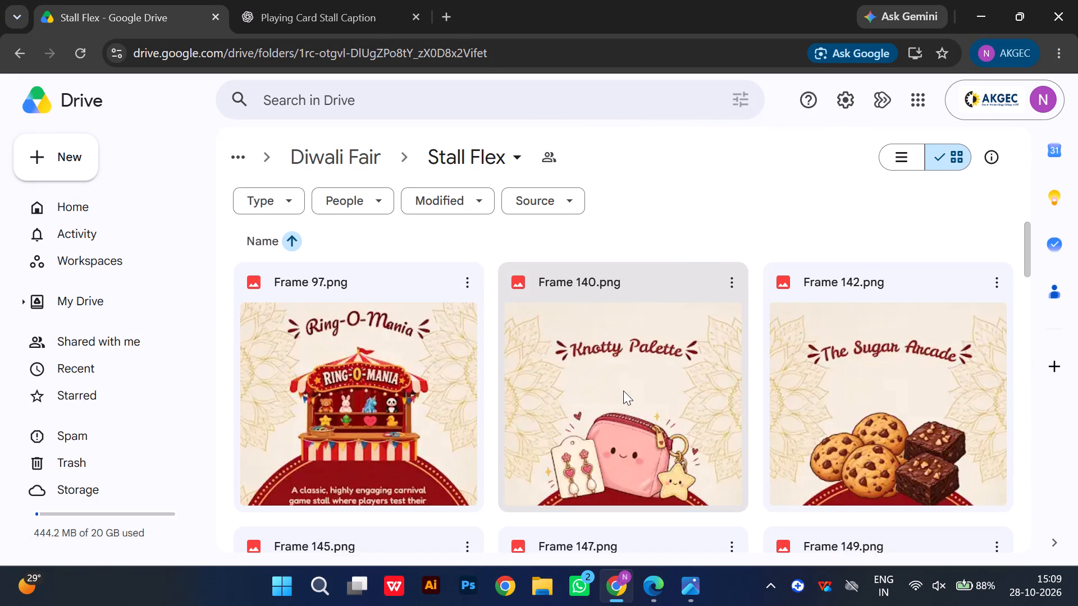
{"action": "scroll", "coordinate": [623, 391], "scroll_direction": "down", "scroll_amount": 8}
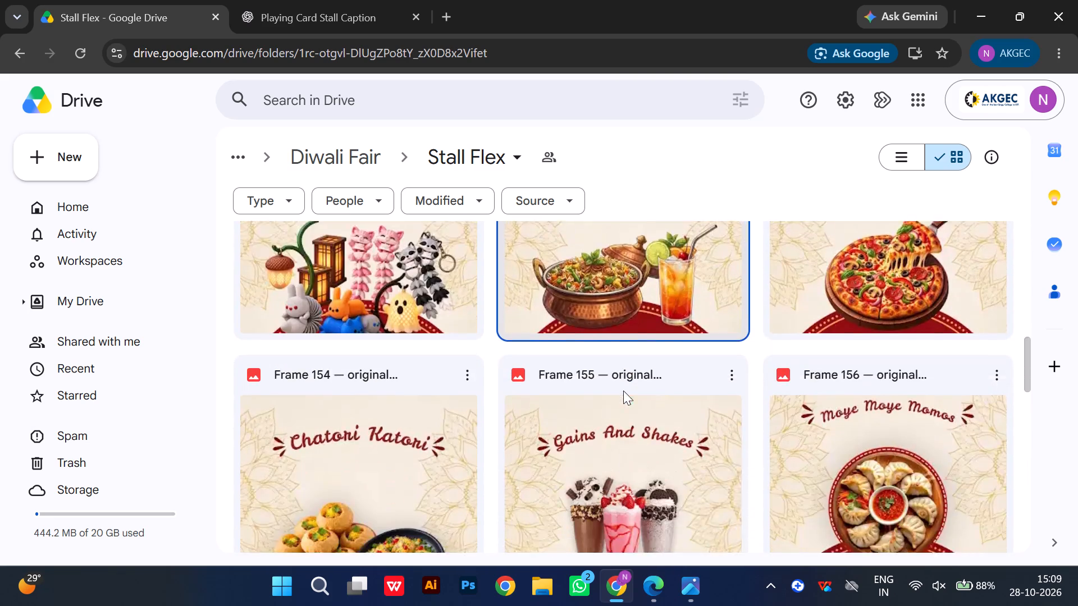
{"action": "scroll", "coordinate": [623, 391], "scroll_direction": "down", "scroll_amount": 7}
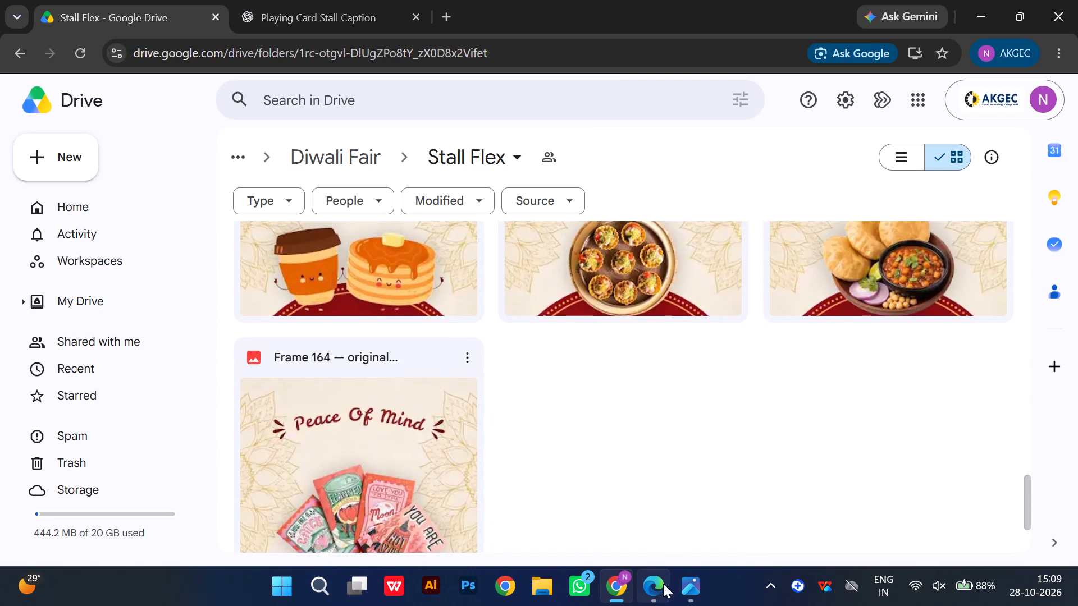
{"action": "scroll", "coordinate": [752, 308], "scroll_direction": "up", "scroll_amount": 6}
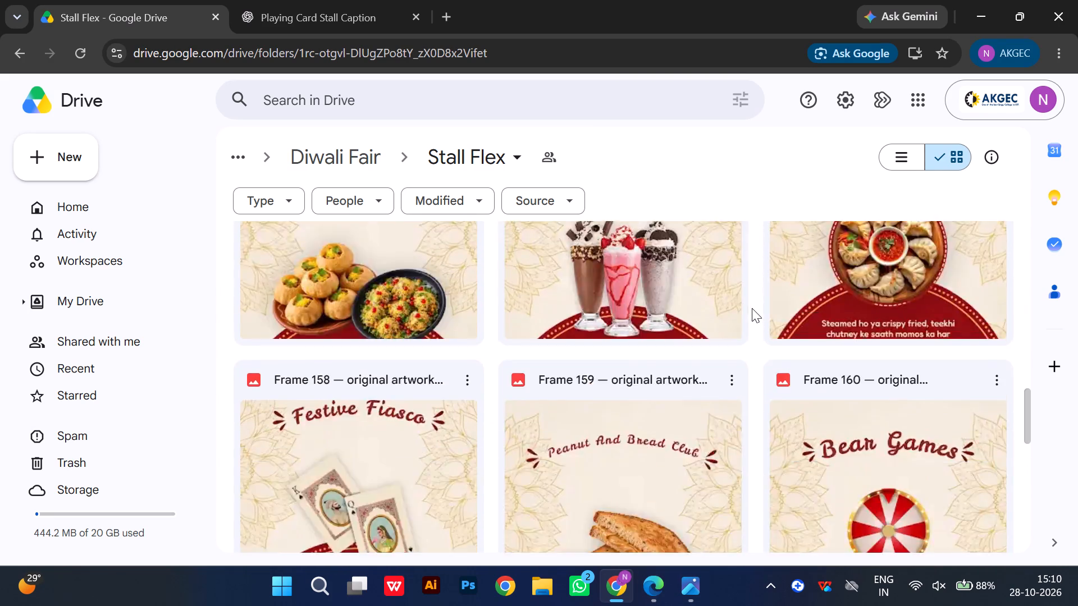
{"action": "scroll", "coordinate": [752, 308], "scroll_direction": "up", "scroll_amount": 5}
{"action": "scroll", "coordinate": [752, 308], "scroll_direction": "down", "scroll_amount": 1}
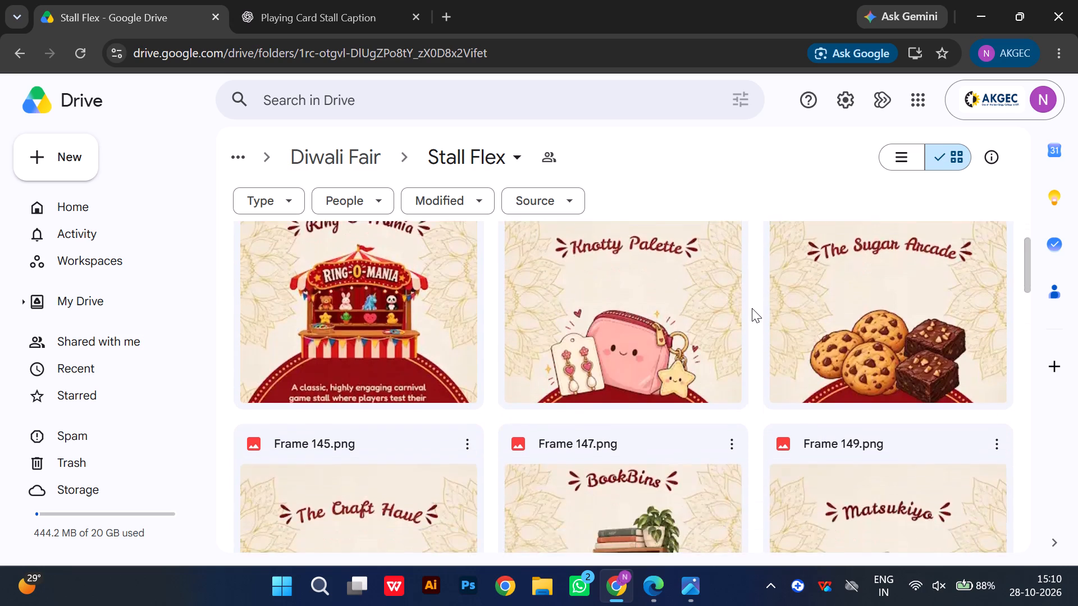
{"action": "scroll", "coordinate": [752, 308], "scroll_direction": "down", "scroll_amount": 4}
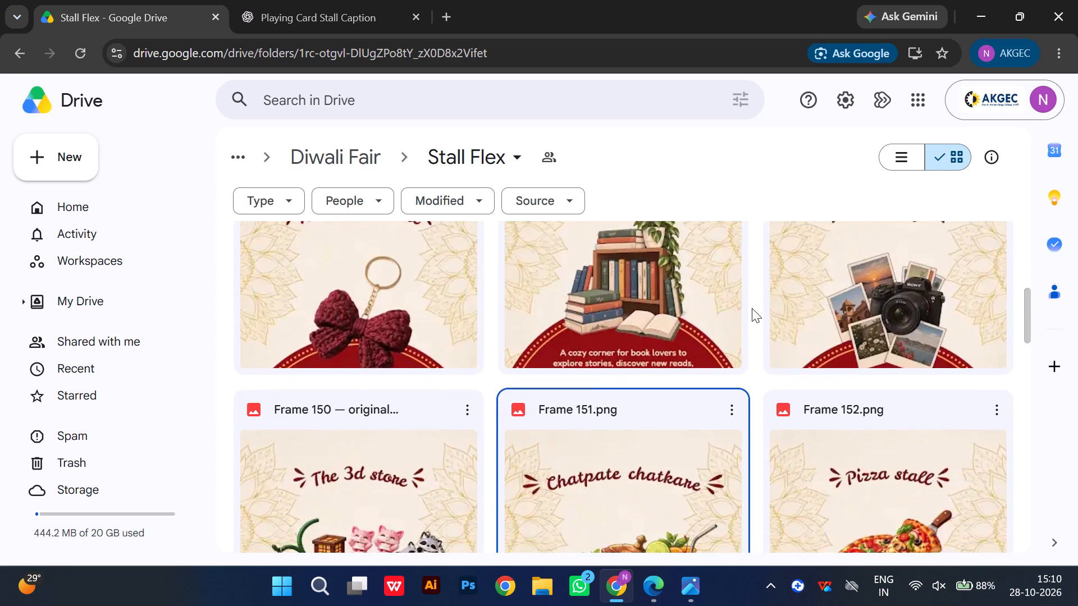
{"action": "scroll", "coordinate": [752, 308], "scroll_direction": "down", "scroll_amount": 2}
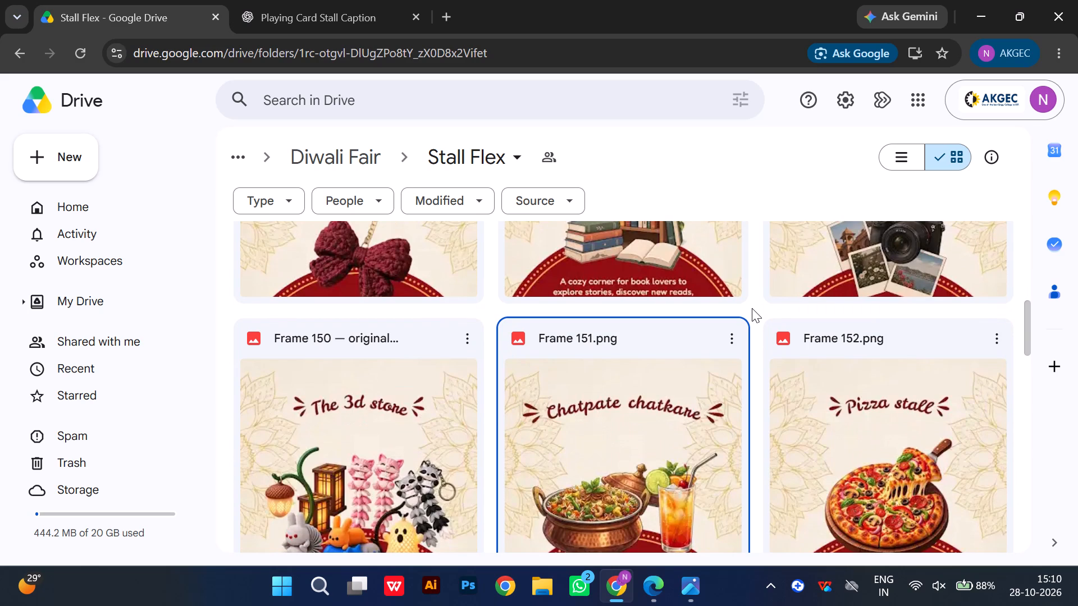
{"action": "scroll", "coordinate": [752, 308], "scroll_direction": "down", "scroll_amount": 1}
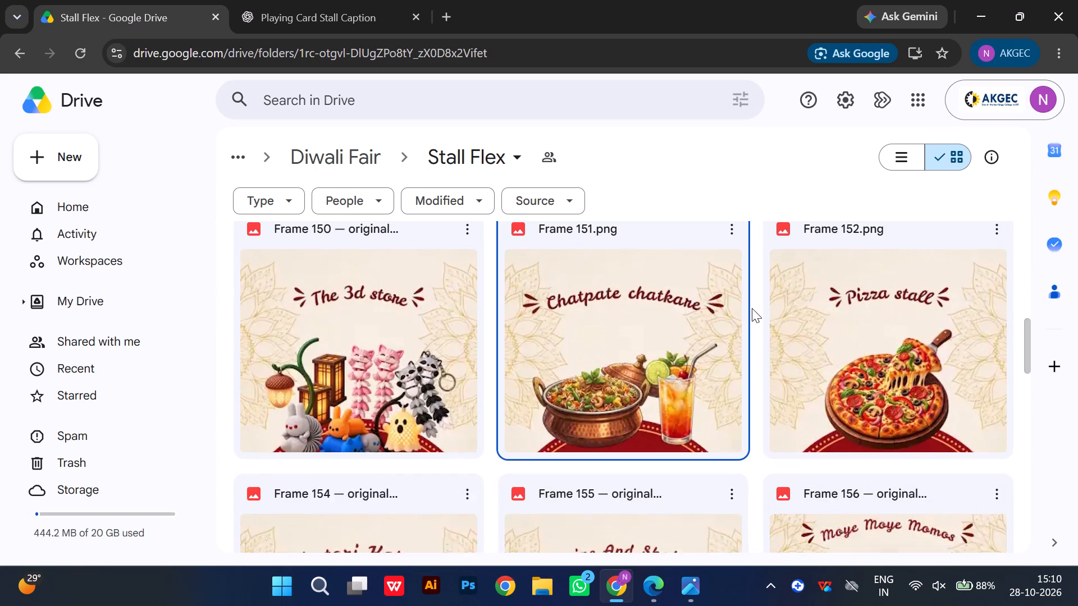
{"action": "scroll", "coordinate": [752, 308], "scroll_direction": "down", "scroll_amount": 2}
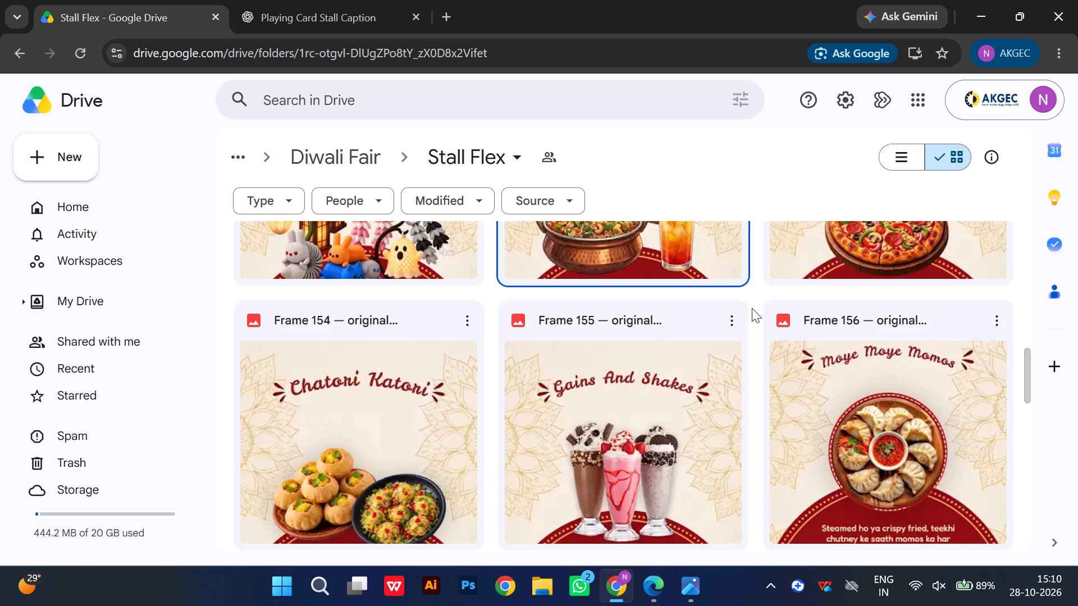
{"action": "scroll", "coordinate": [752, 308], "scroll_direction": "down", "scroll_amount": 3}
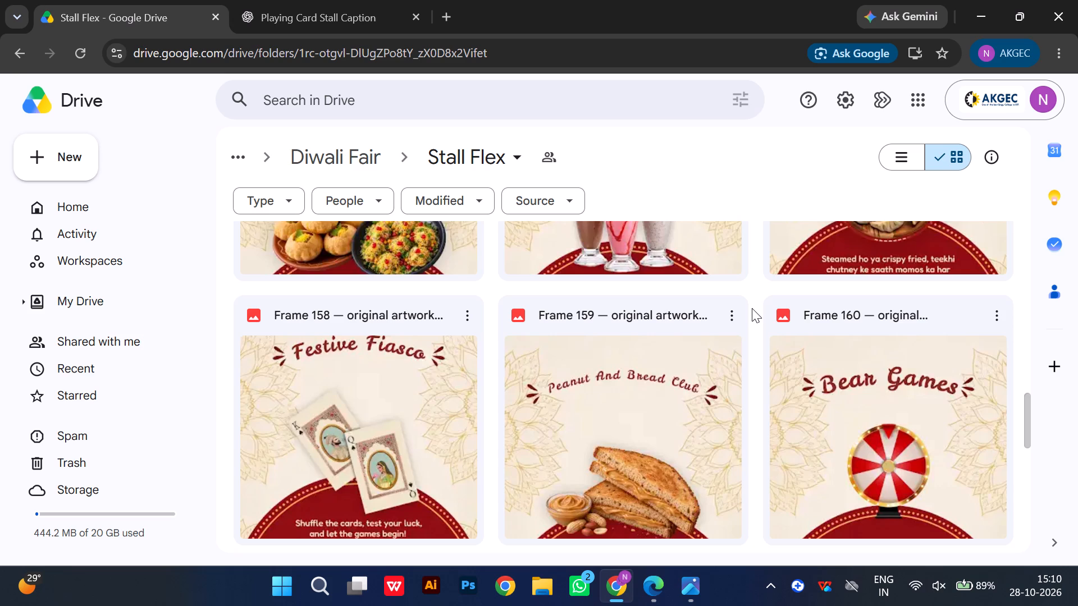
{"action": "scroll", "coordinate": [752, 308], "scroll_direction": "down", "scroll_amount": 4}
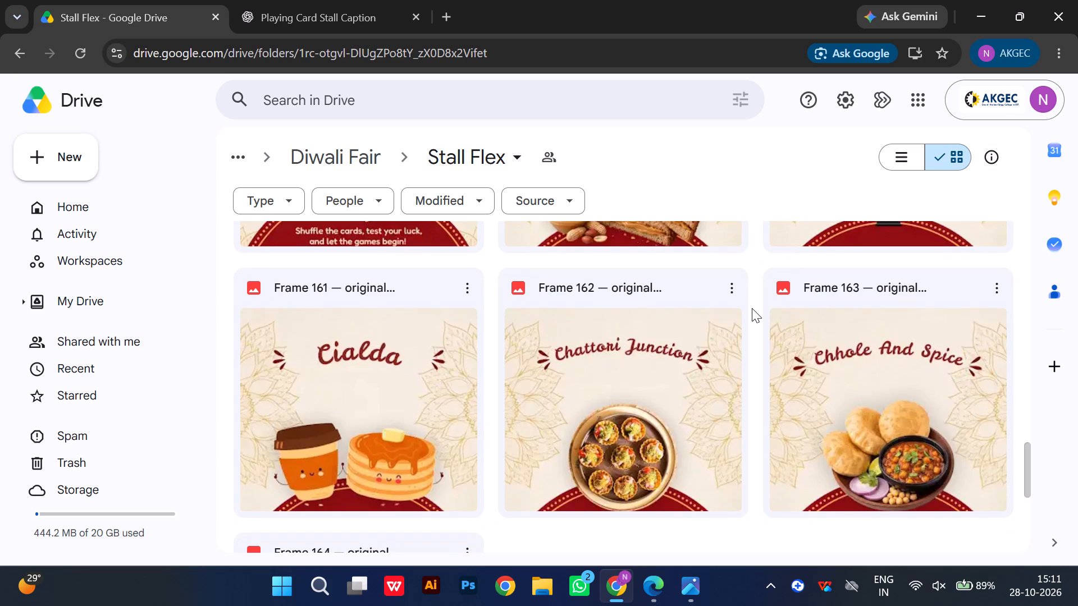
{"action": "scroll", "coordinate": [752, 308], "scroll_direction": "down", "scroll_amount": 3}
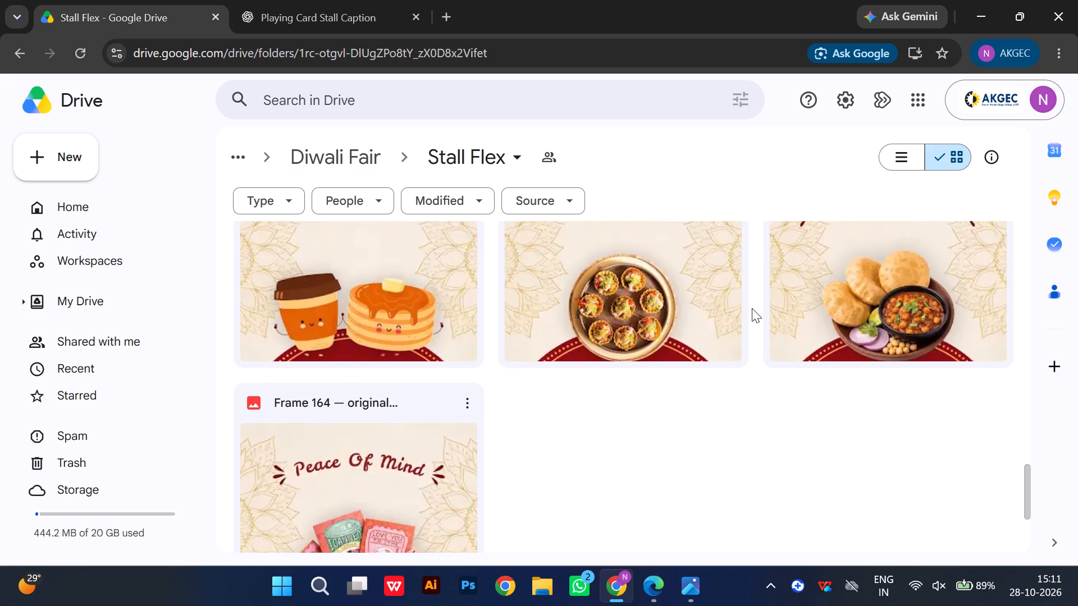
{"action": "scroll", "coordinate": [752, 308], "scroll_direction": "down", "scroll_amount": 1}
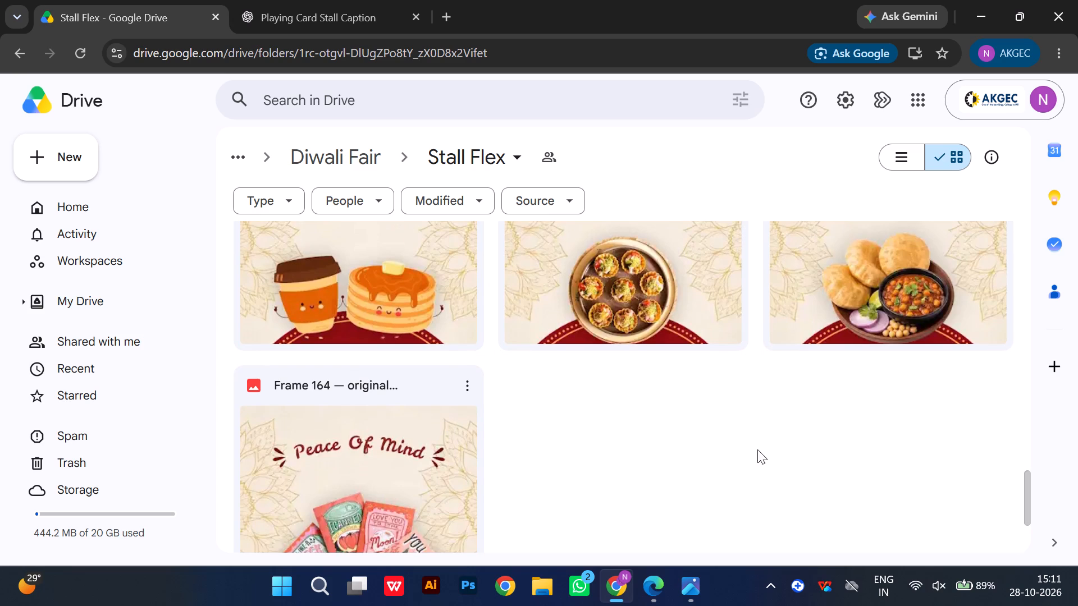
Switch to the Diwali 2026 Figma file and export the Bites Bazaar poster, Frame 153, as a 1x PNG.
{"action": "left_click", "coordinate": [643, 595]}
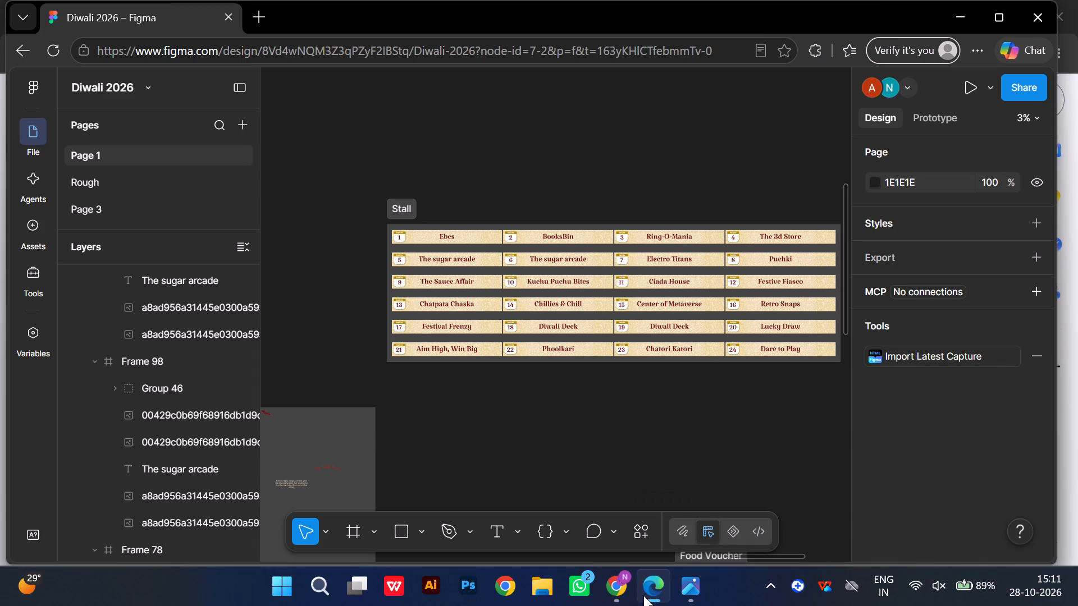
{"action": "scroll", "coordinate": [643, 595], "scroll_direction": "down", "scroll_amount": 1}
{"action": "scroll", "coordinate": [636, 460], "scroll_direction": "down", "scroll_amount": 1}
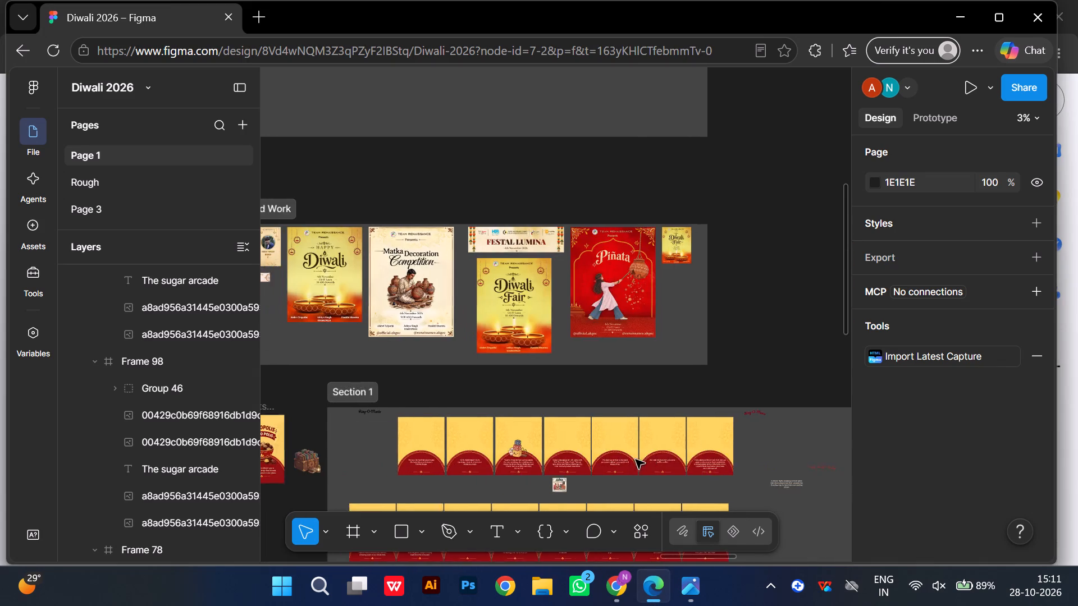
{"action": "scroll", "coordinate": [636, 460], "scroll_direction": "down", "scroll_amount": 2}
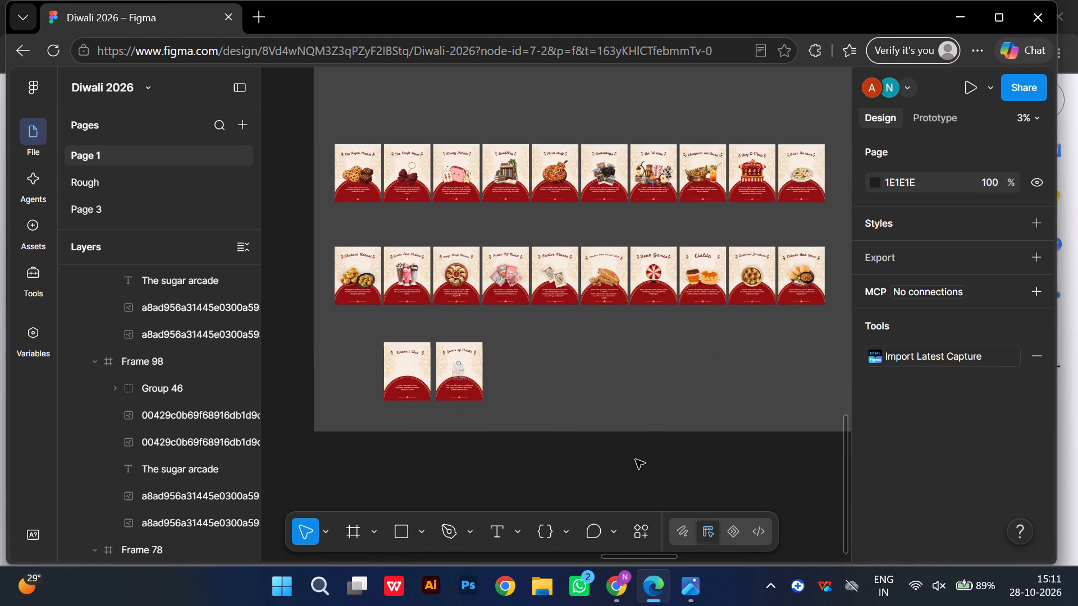
{"action": "scroll", "coordinate": [636, 460], "scroll_direction": "right", "scroll_amount": 1}
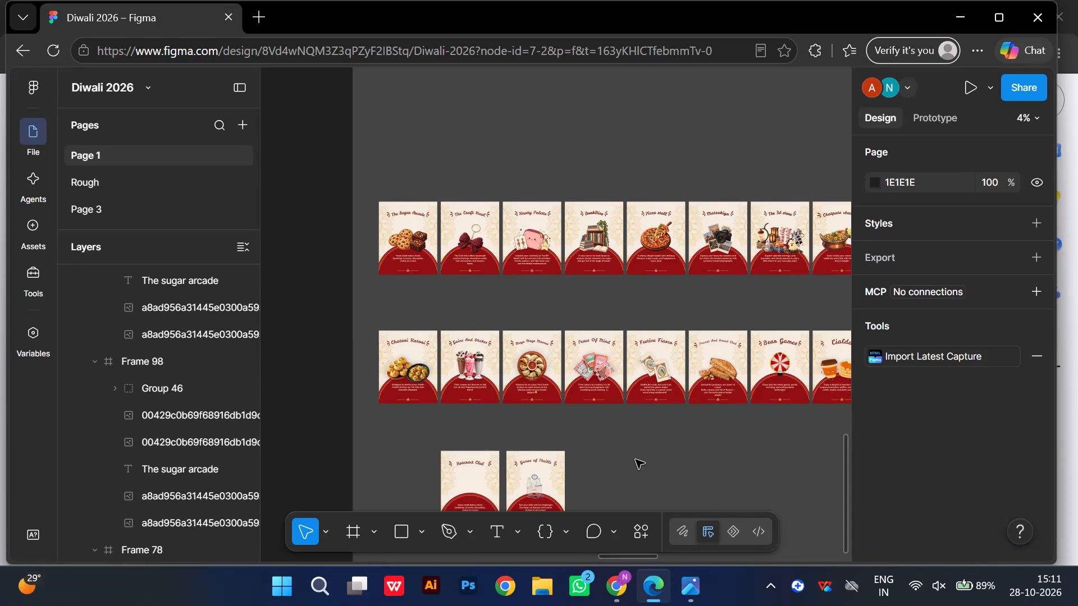
{"action": "scroll", "coordinate": [636, 460], "scroll_direction": "left", "scroll_amount": 1}
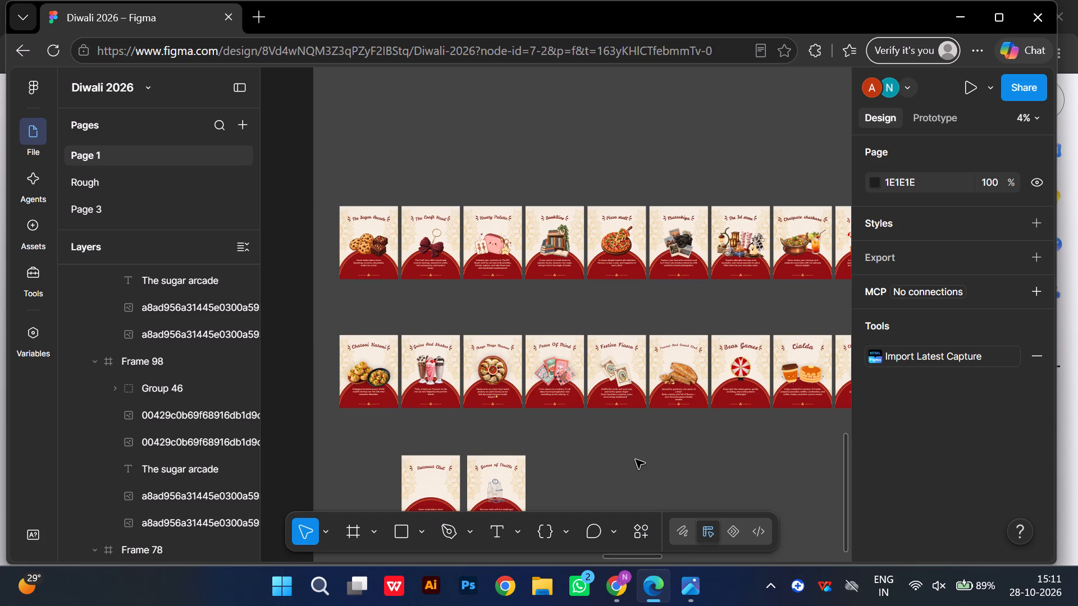
{"action": "scroll", "coordinate": [636, 460], "scroll_direction": "left", "scroll_amount": 1}
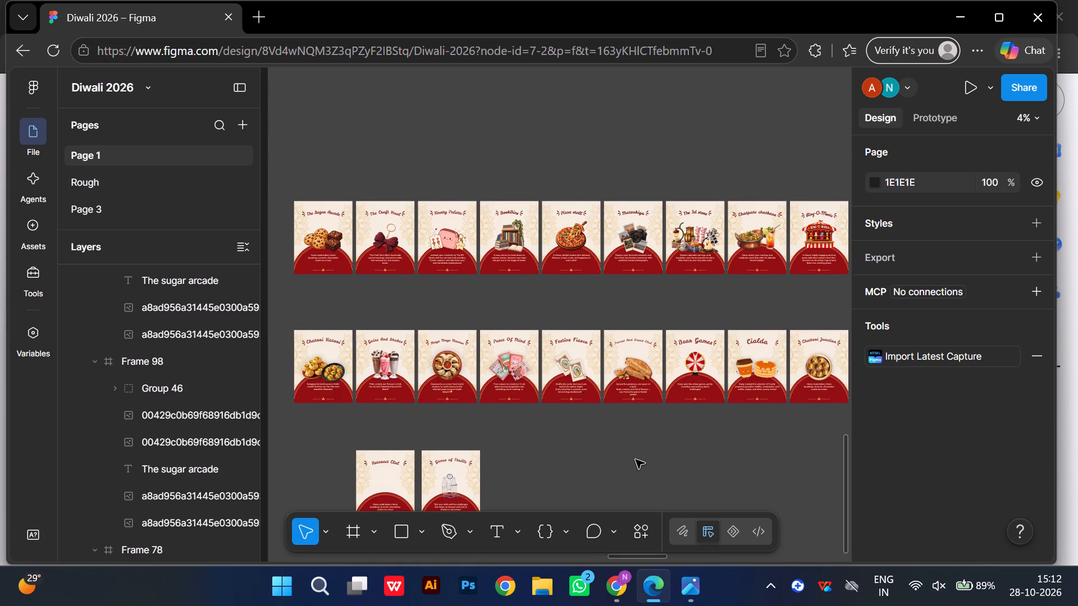
{"action": "scroll", "coordinate": [636, 460], "scroll_direction": "left", "scroll_amount": 1}
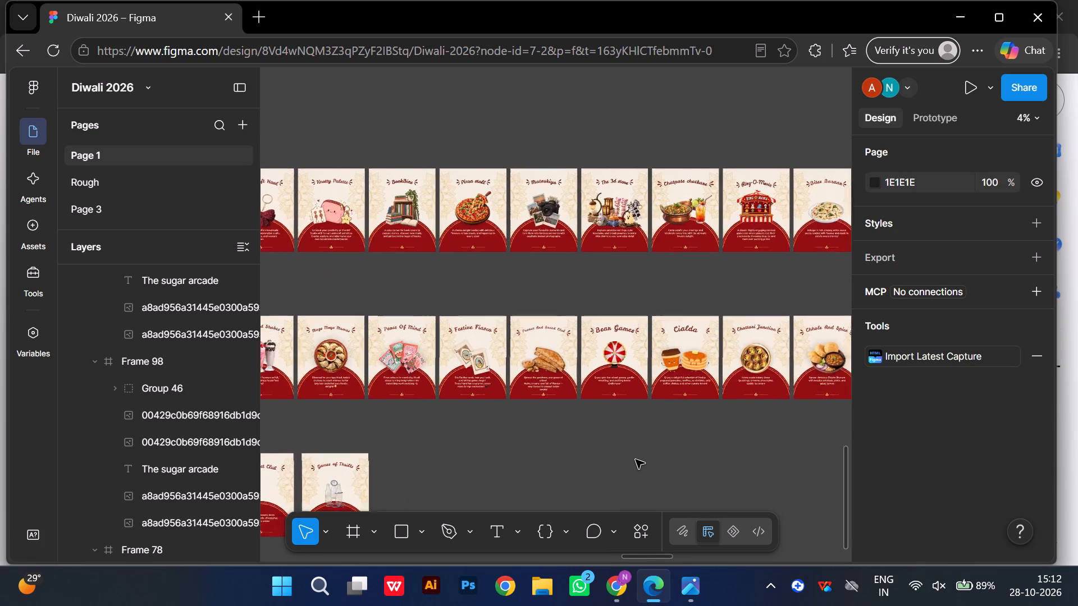
{"action": "scroll", "coordinate": [636, 460], "scroll_direction": "left", "scroll_amount": 1}
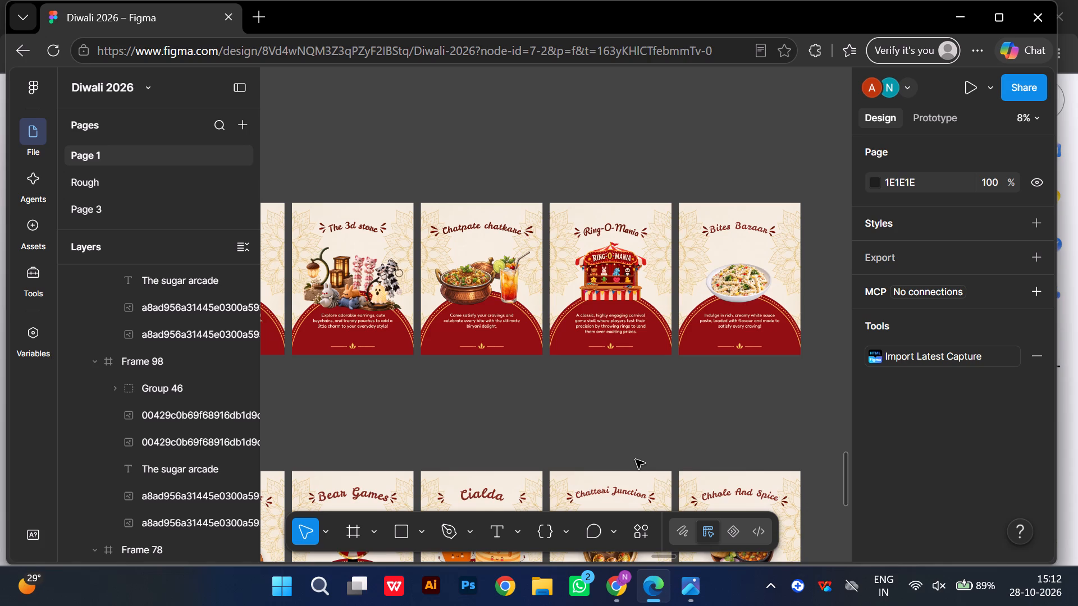
{"action": "left_click", "coordinate": [695, 252]}
{"action": "scroll", "coordinate": [1020, 449], "scroll_direction": "down", "scroll_amount": 6}
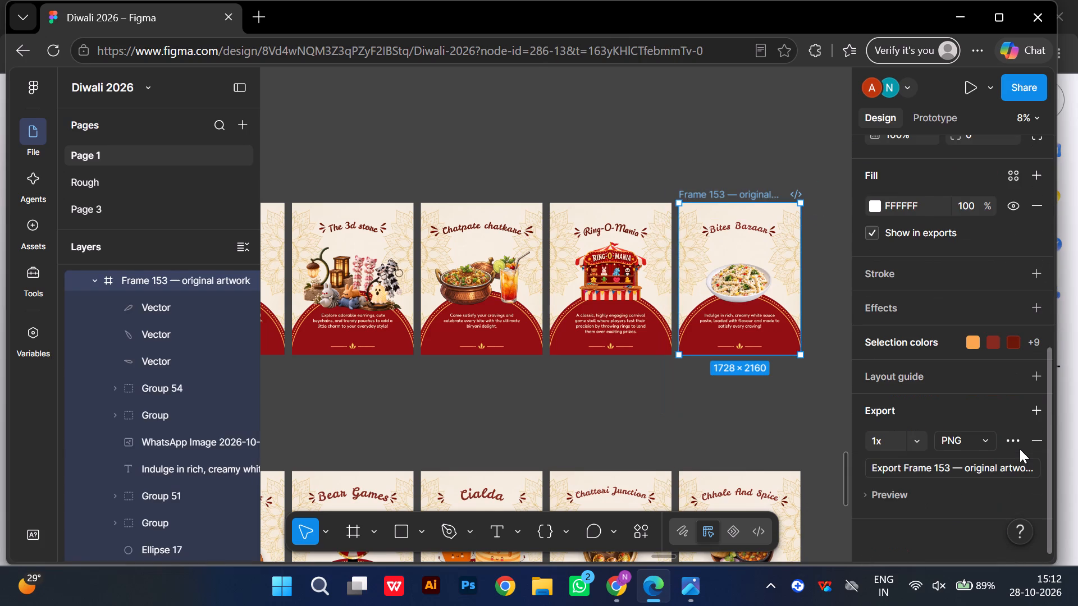
{"action": "left_click", "coordinate": [957, 472]}
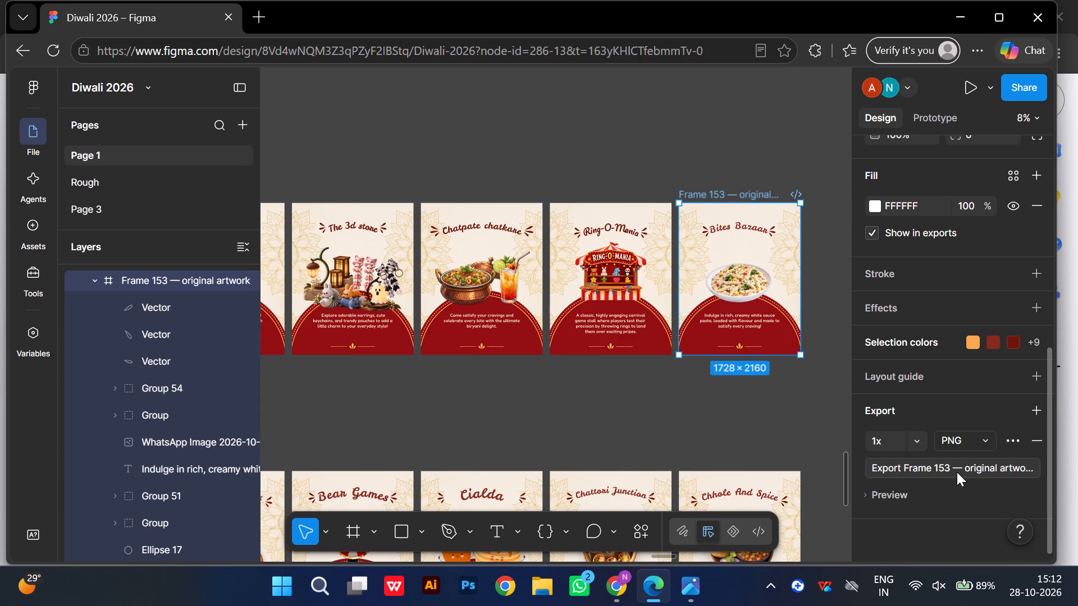
{"action": "left_click", "coordinate": [945, 467]}
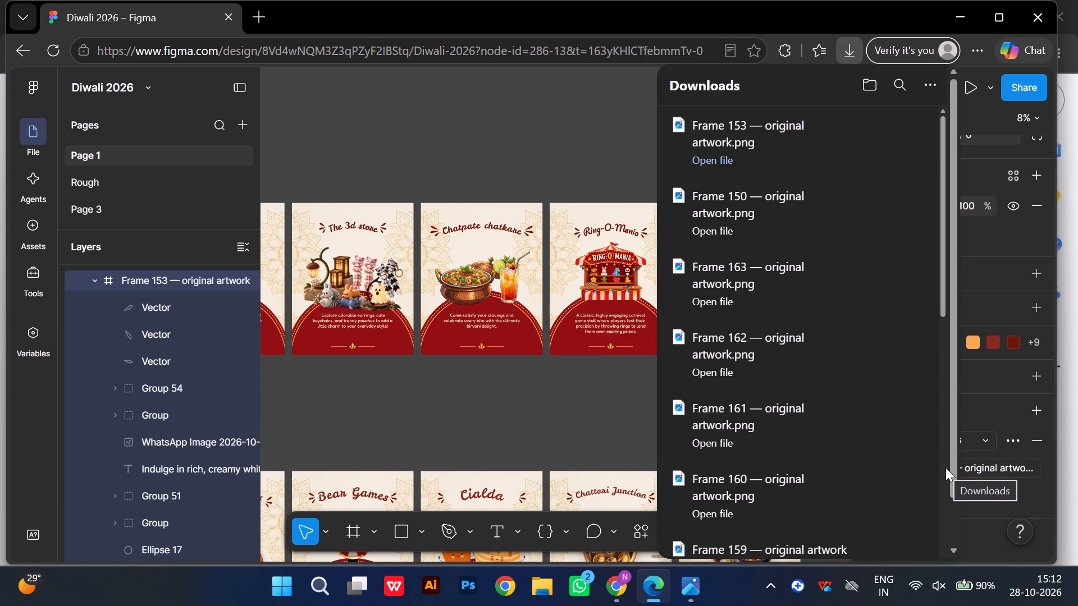
Switch to the Stall Flex folder in Google Drive and choose Frame 153 — original artwork (1) from Downloads as the file to upload.
{"action": "left_click", "coordinate": [616, 585]}
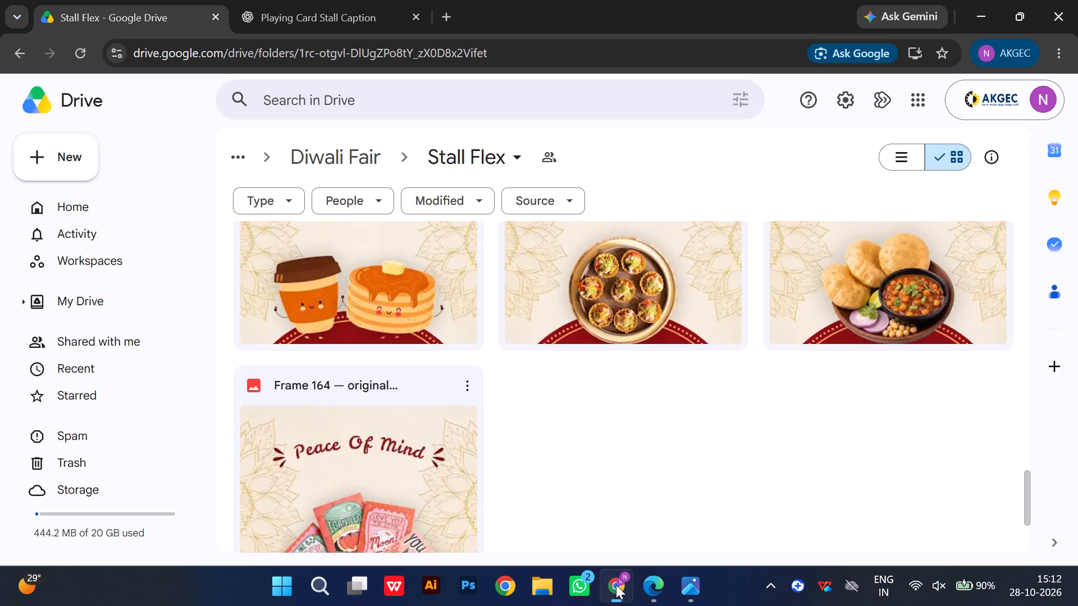
{"action": "left_click", "coordinate": [69, 160]}
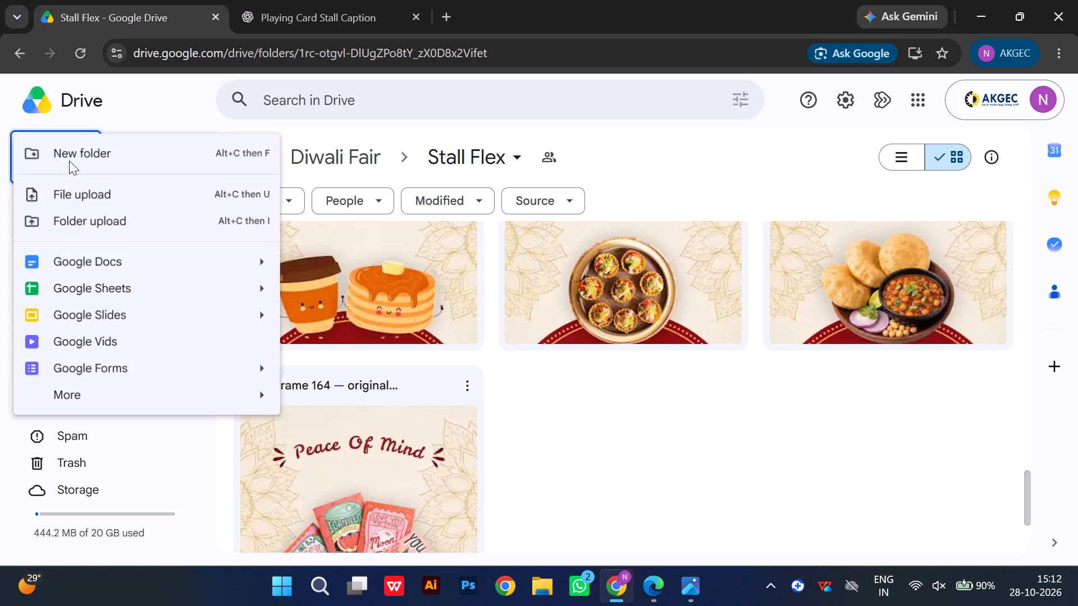
{"action": "left_click", "coordinate": [89, 201]}
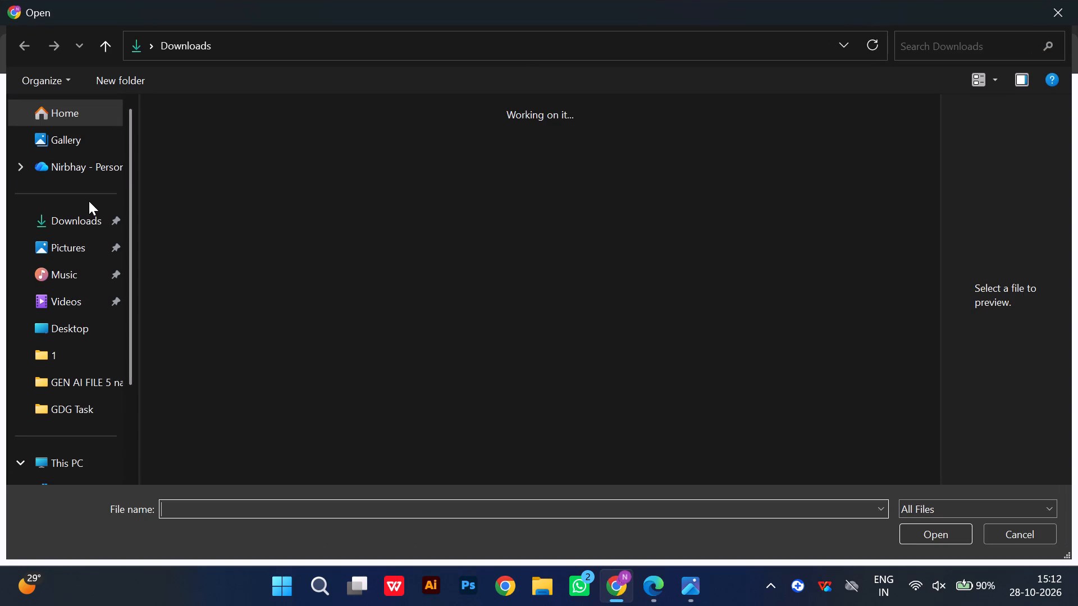
{"action": "scroll", "coordinate": [236, 262], "scroll_direction": "down", "scroll_amount": 20}
{"action": "scroll", "coordinate": [236, 262], "scroll_direction": "down", "scroll_amount": 20}
{"action": "scroll", "coordinate": [236, 262], "scroll_direction": "down", "scroll_amount": 20}
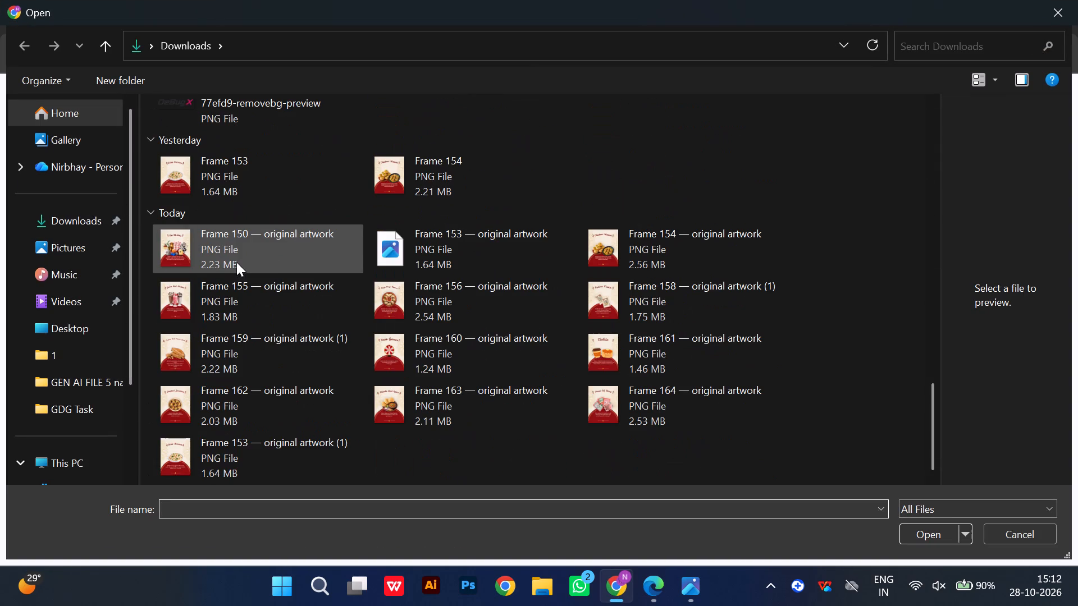
{"action": "left_click", "coordinate": [260, 456]}
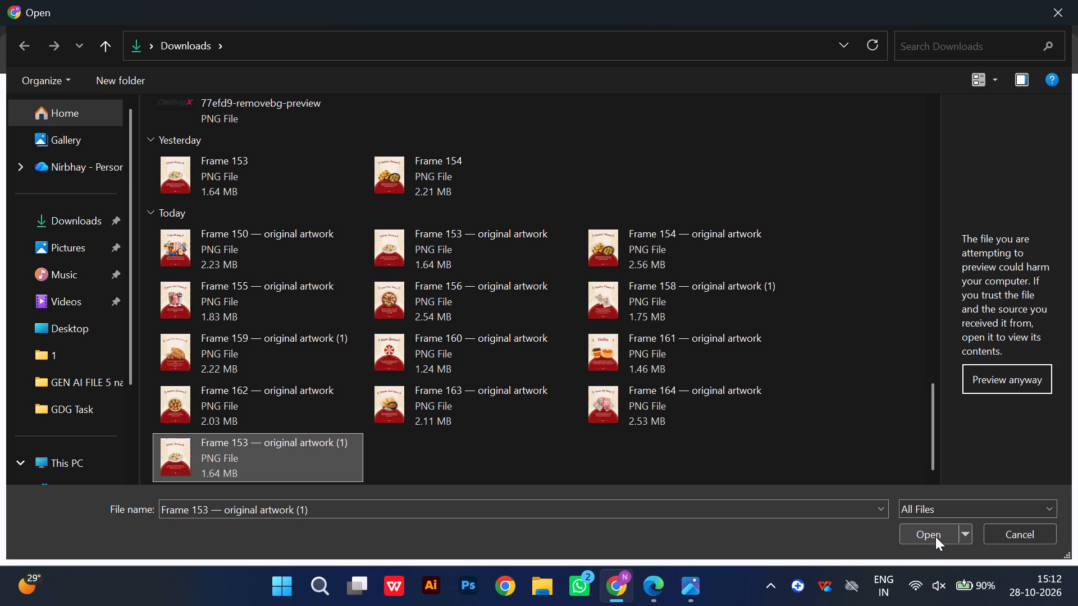
Switch to the Diwali 2026 Figma file and look through the stall poster rows to check which posters still need uploading.
{"action": "left_click", "coordinate": [646, 581]}
{"action": "scroll", "coordinate": [646, 581], "scroll_direction": "right", "scroll_amount": 3}
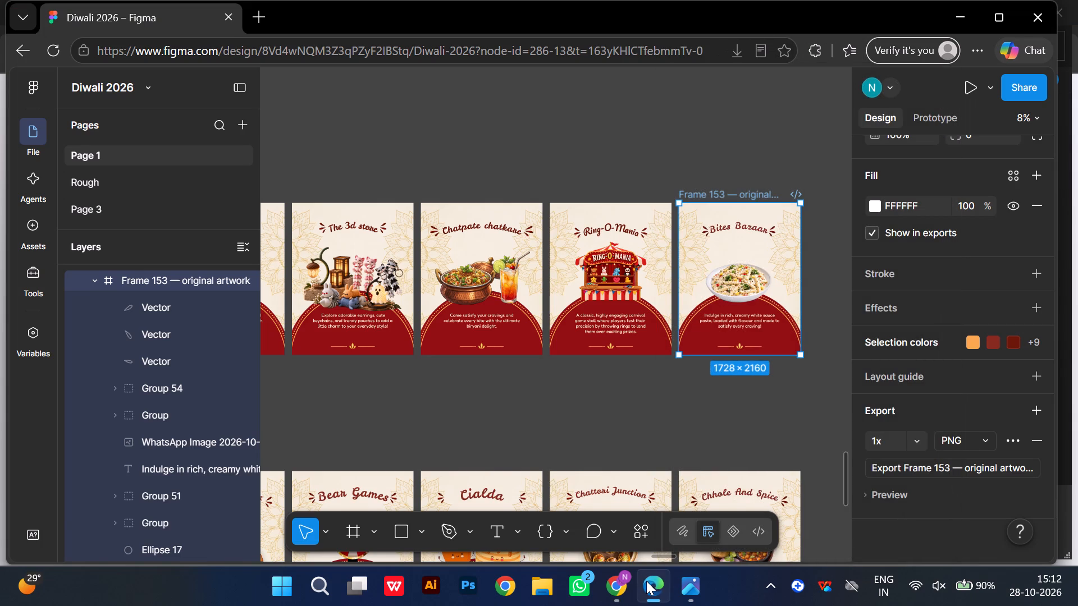
{"action": "scroll", "coordinate": [599, 423], "scroll_direction": "right", "scroll_amount": 4}
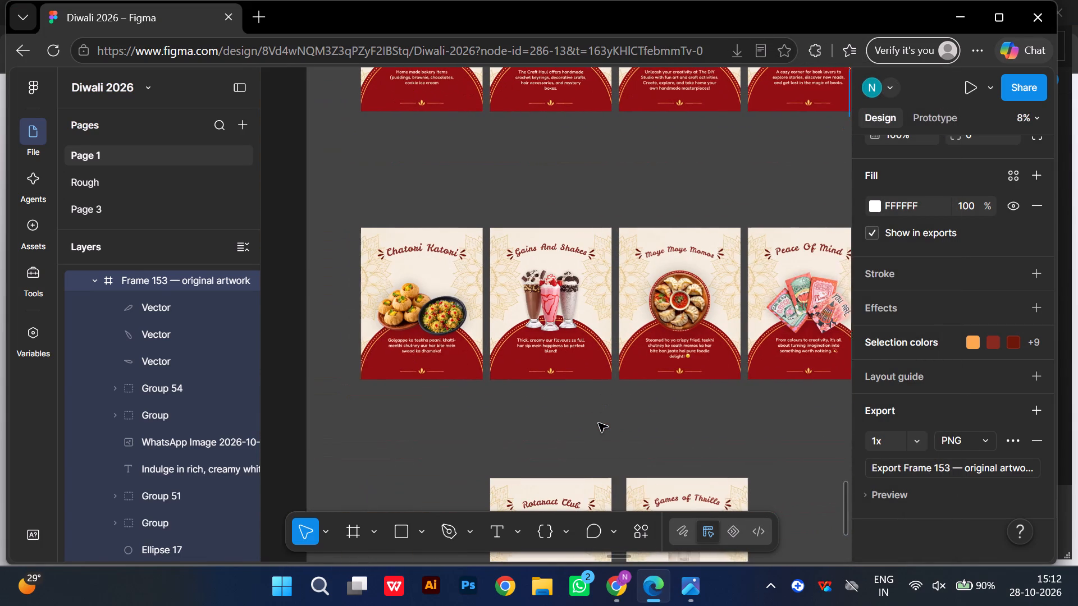
{"action": "scroll", "coordinate": [599, 423], "scroll_direction": "right", "scroll_amount": 1}
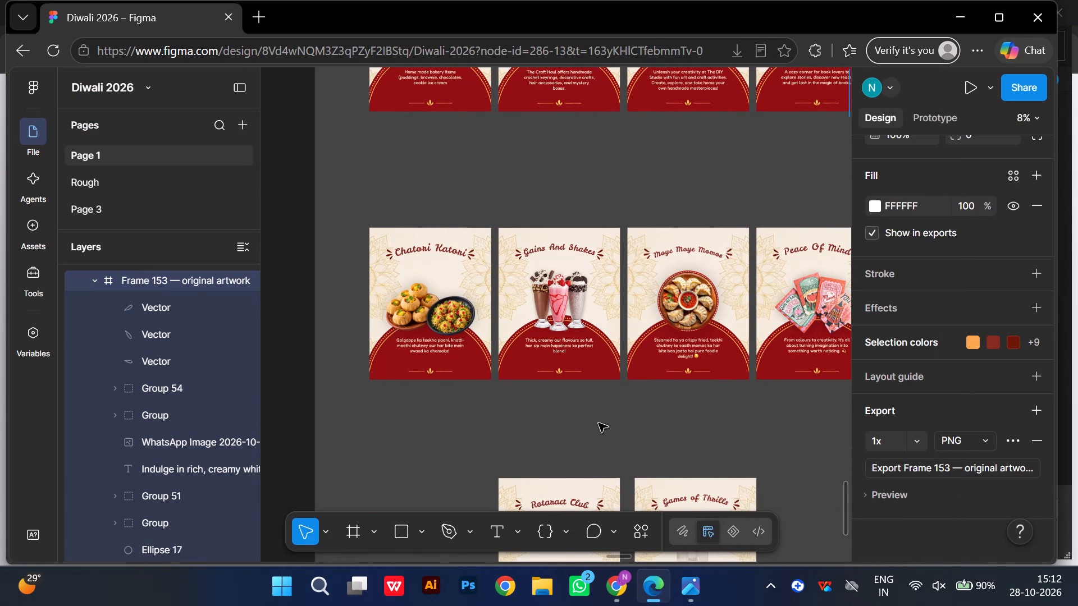
{"action": "scroll", "coordinate": [599, 423], "scroll_direction": "left", "scroll_amount": 2}
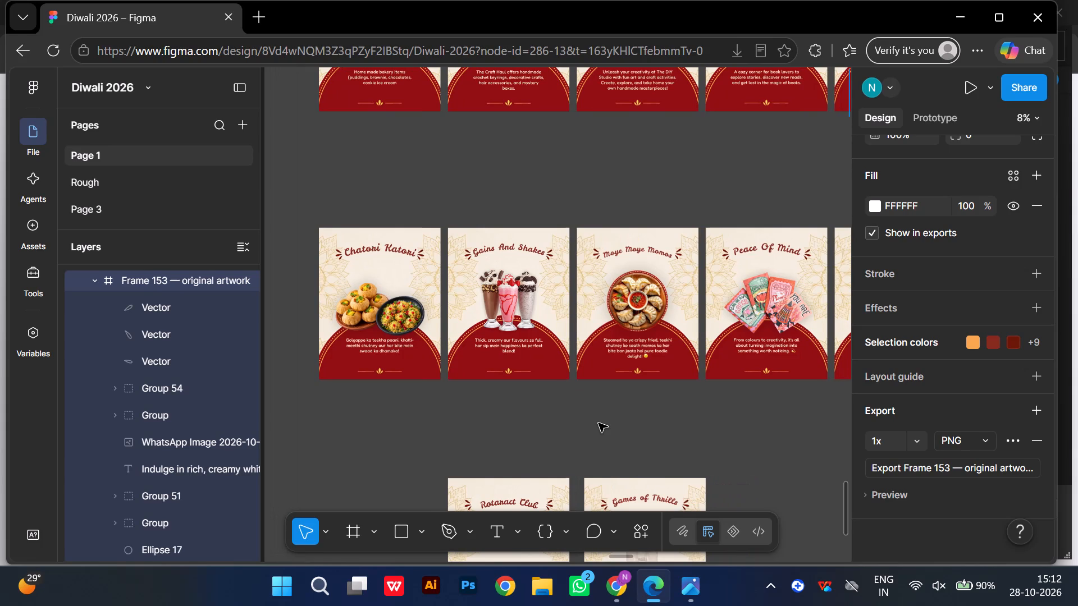
{"action": "scroll", "coordinate": [599, 423], "scroll_direction": "left", "scroll_amount": 2}
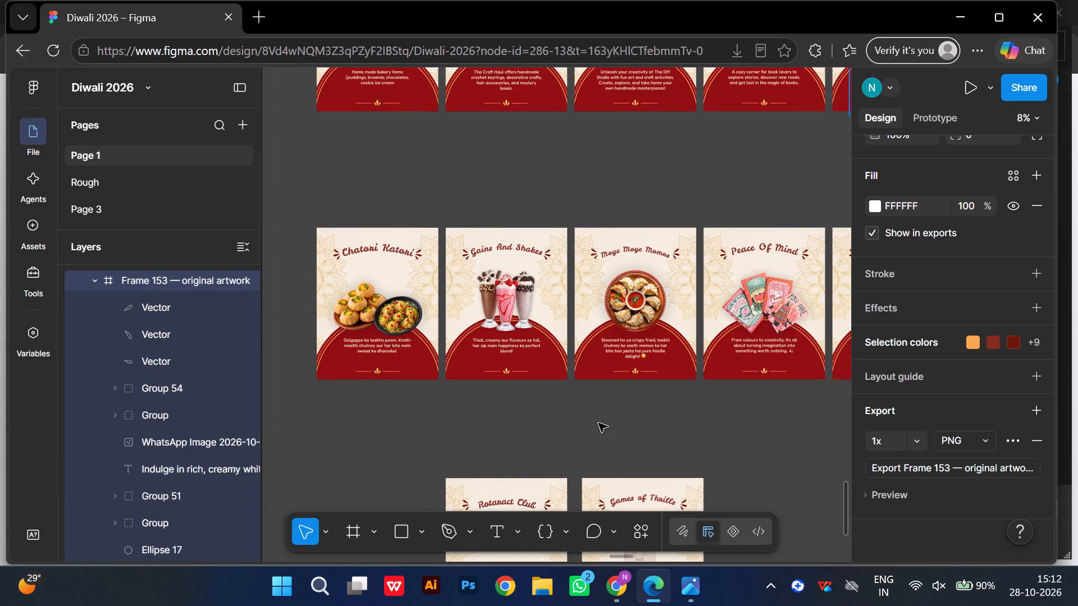
{"action": "scroll", "coordinate": [599, 423], "scroll_direction": "left", "scroll_amount": 1}
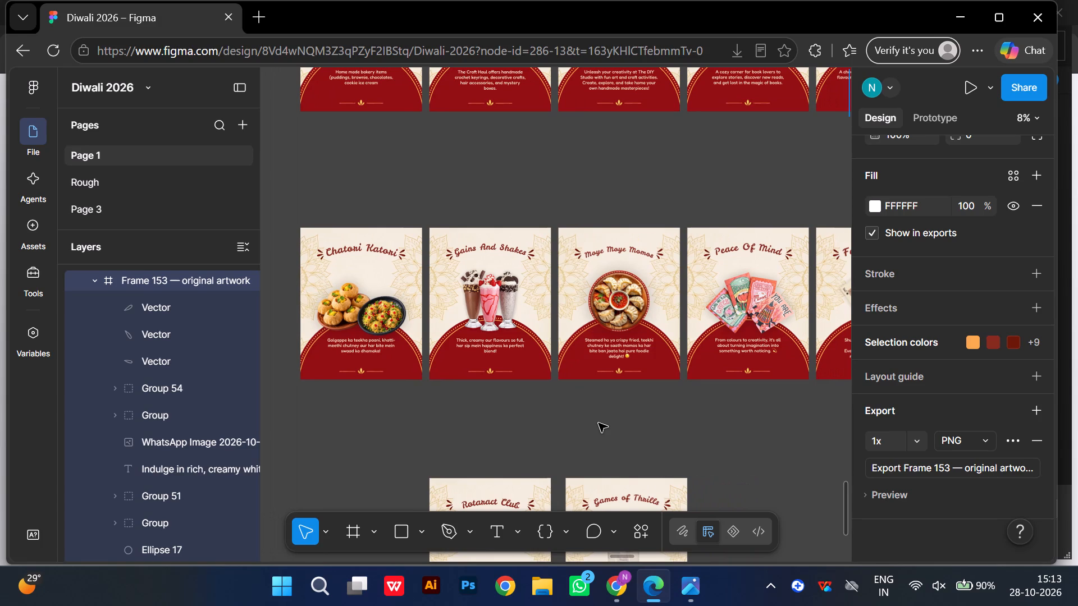
{"action": "scroll", "coordinate": [599, 423], "scroll_direction": "left", "scroll_amount": 1}
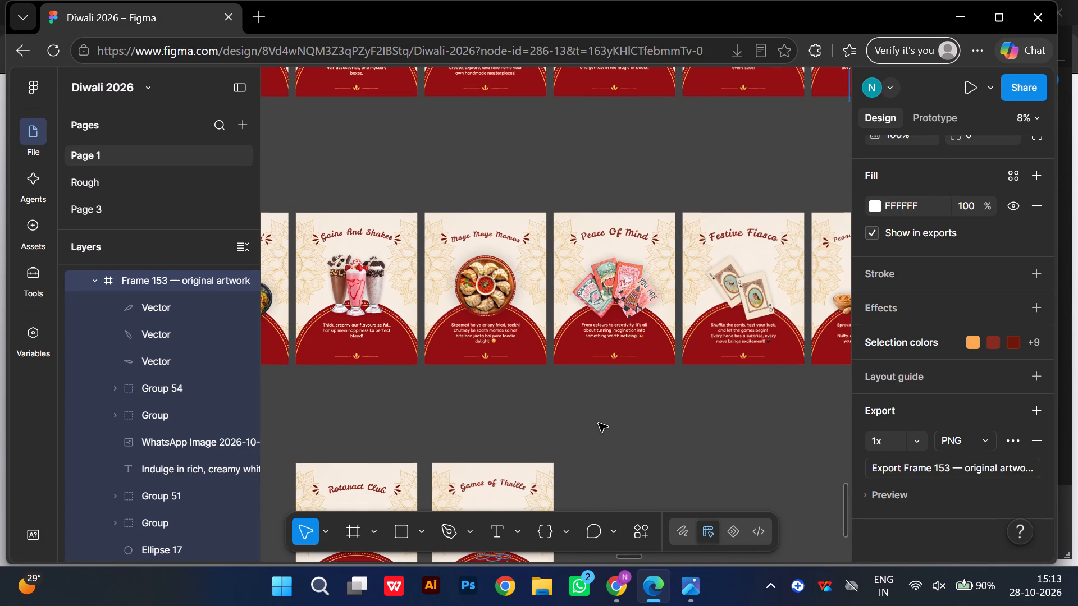
{"action": "scroll", "coordinate": [599, 423], "scroll_direction": "left", "scroll_amount": 1}
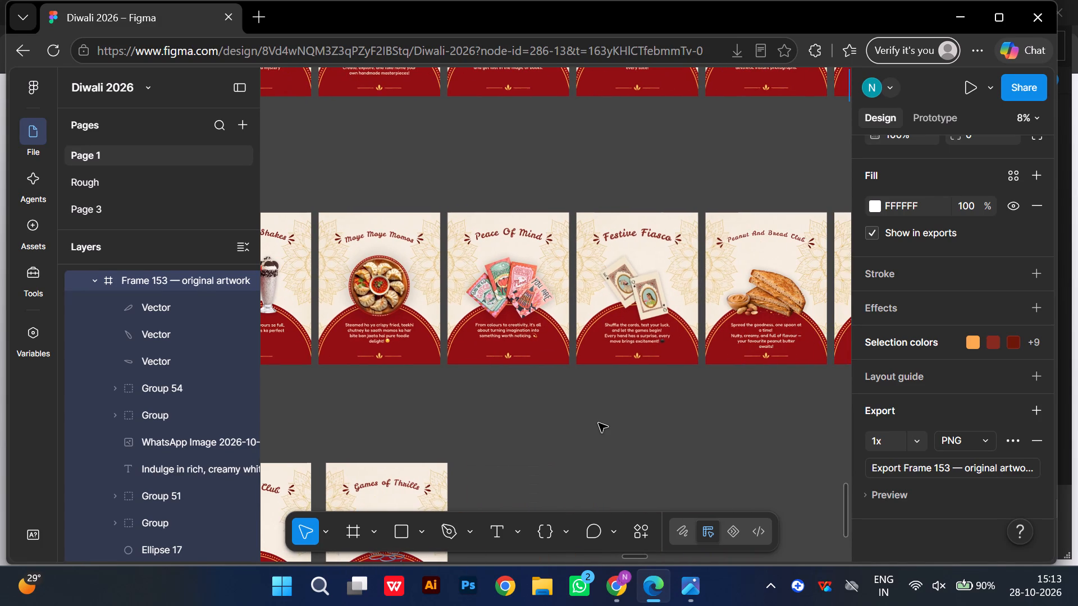
{"action": "scroll", "coordinate": [599, 423], "scroll_direction": "left", "scroll_amount": 1}
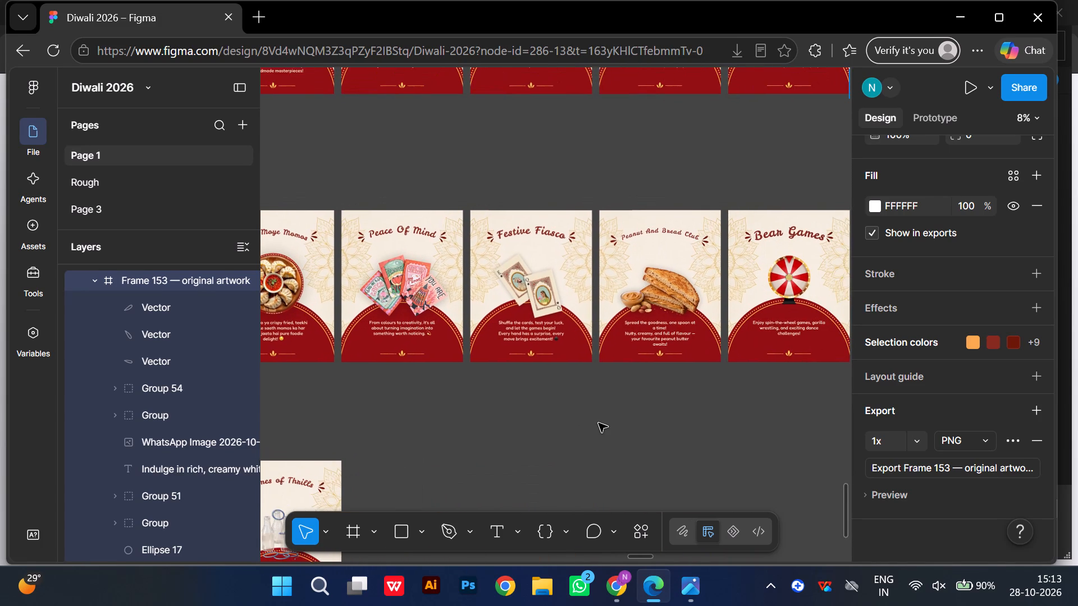
{"action": "scroll", "coordinate": [599, 423], "scroll_direction": "left", "scroll_amount": 2}
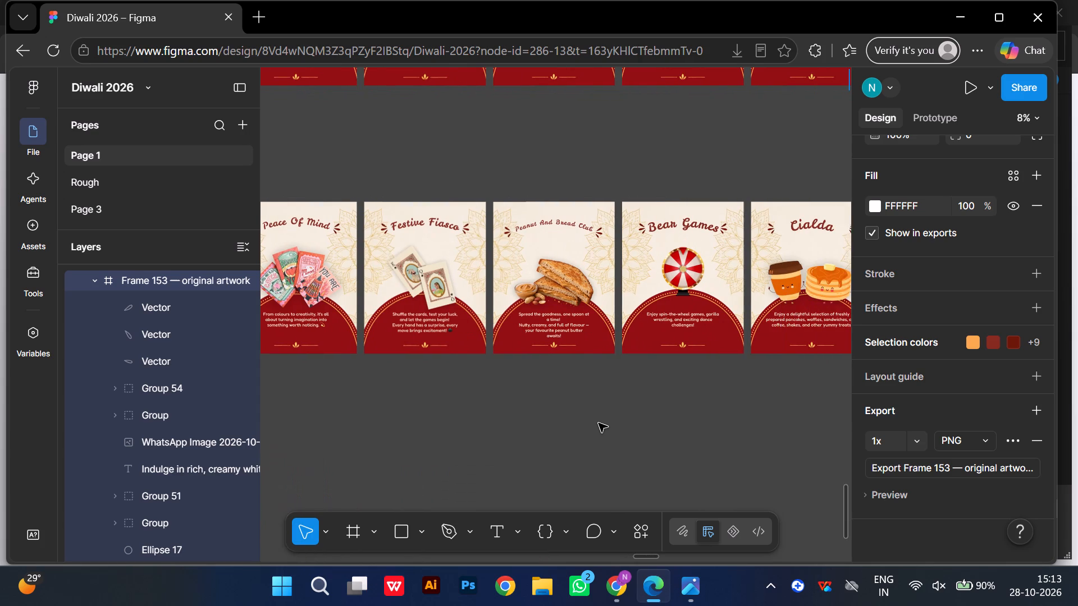
{"action": "scroll", "coordinate": [599, 423], "scroll_direction": "left", "scroll_amount": 2}
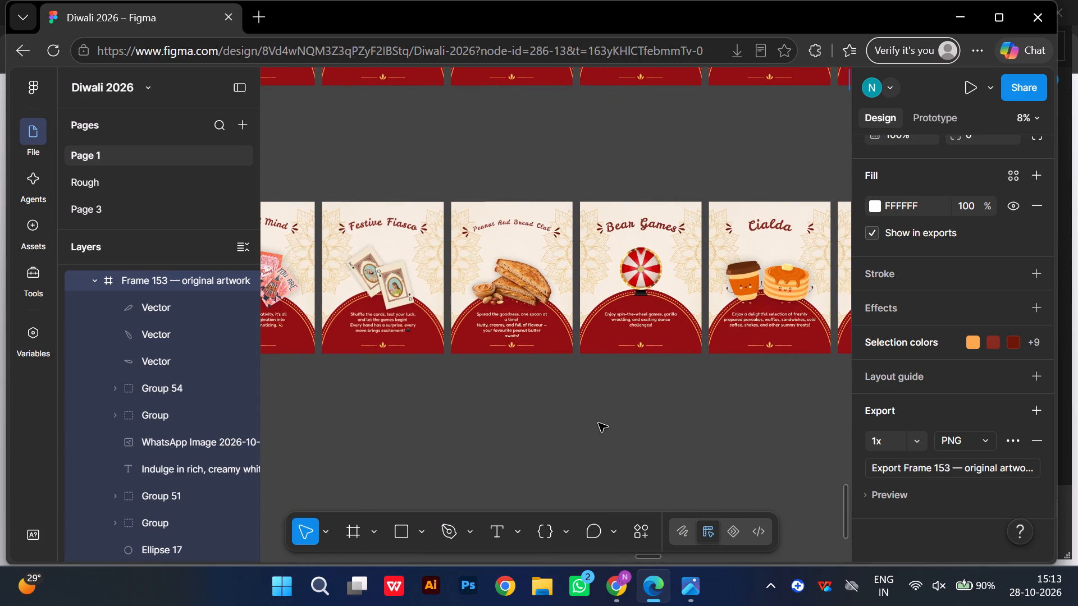
{"action": "scroll", "coordinate": [599, 423], "scroll_direction": "left", "scroll_amount": 2}
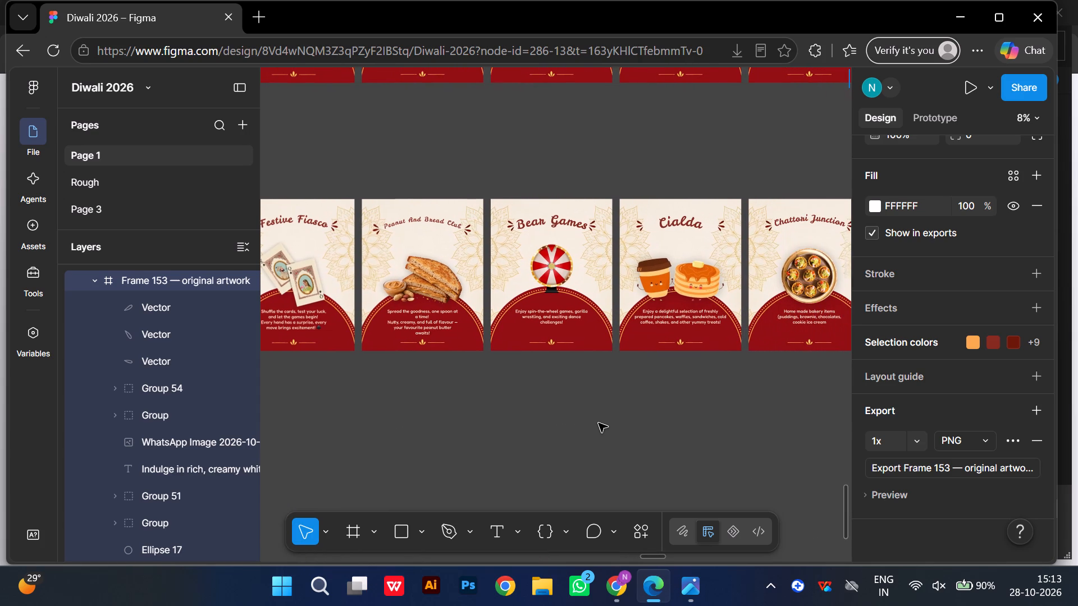
{"action": "scroll", "coordinate": [599, 423], "scroll_direction": "left", "scroll_amount": 2}
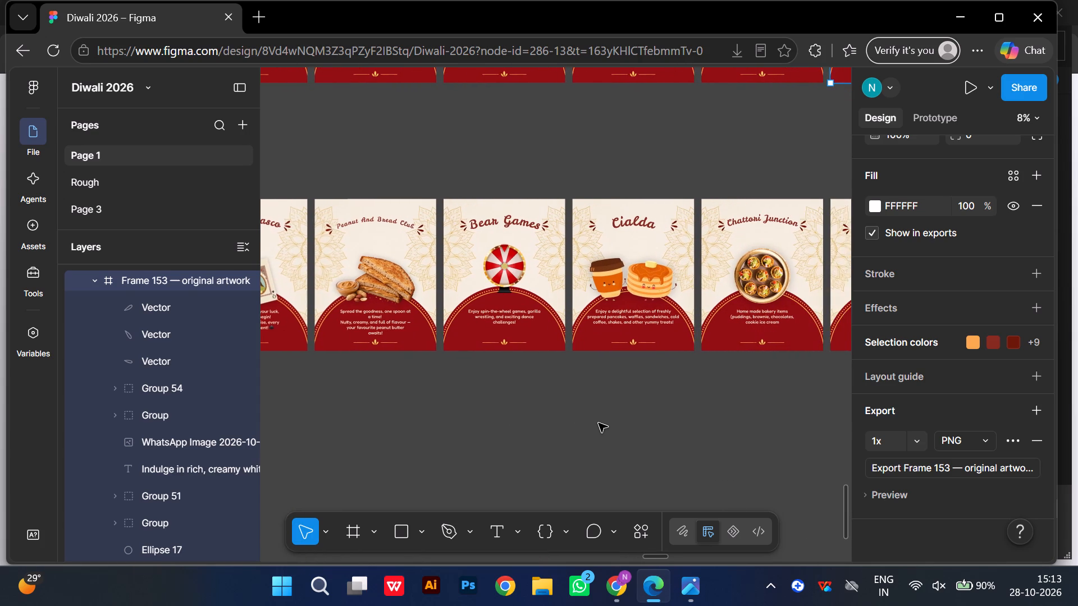
{"action": "scroll", "coordinate": [599, 423], "scroll_direction": "left", "scroll_amount": 2}
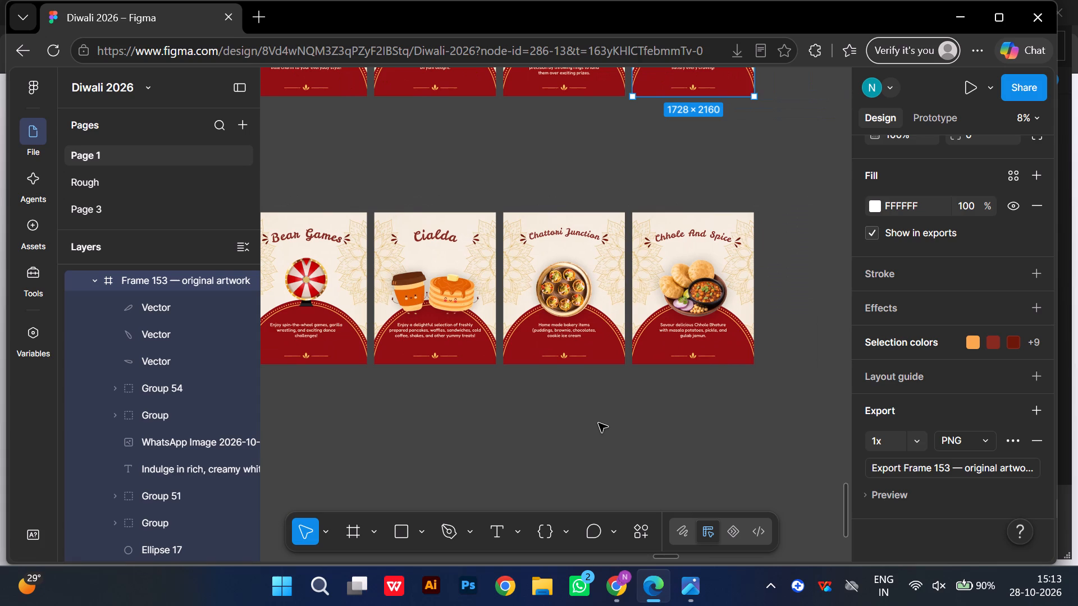
Return to Google Drive and upload the chosen Frame 153 Bites Bazaar poster to the Stall Flex folder.
{"action": "left_click", "coordinate": [619, 598]}
{"action": "left_click", "coordinate": [934, 535]}
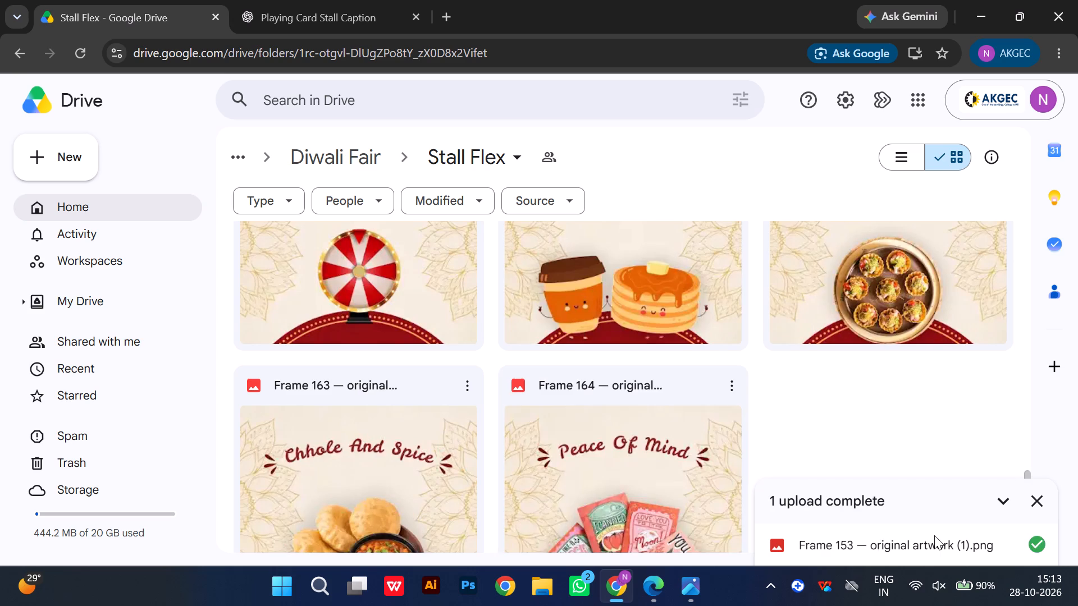
Switch to the Diwali 2026 Figma file and export the Games of Thrills poster, Frame 157, as a 1x PNG.
{"action": "left_click", "coordinate": [661, 586]}
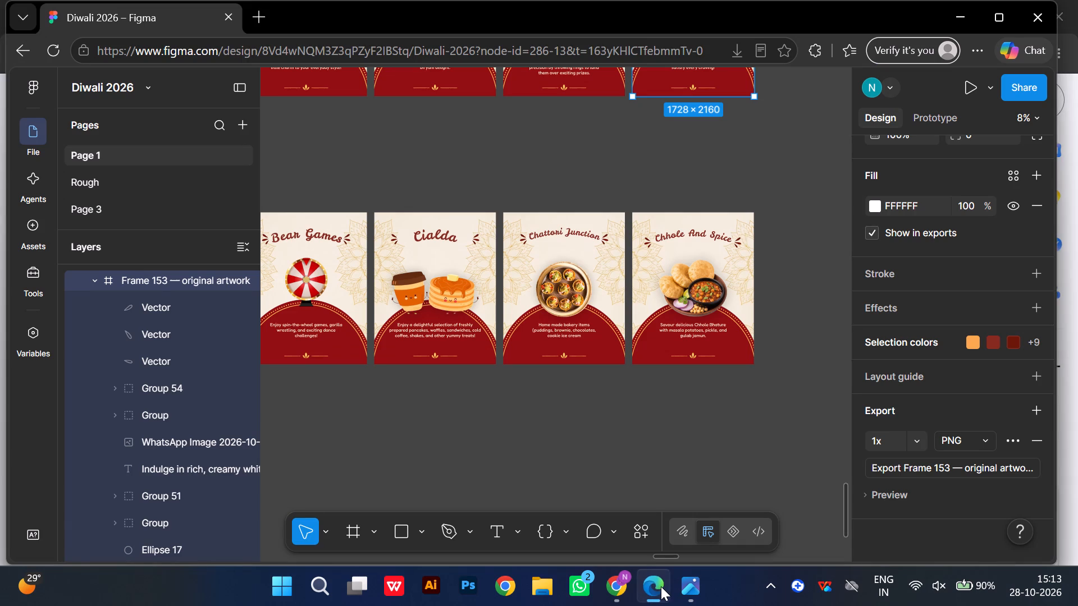
{"action": "scroll", "coordinate": [630, 420], "scroll_direction": "down", "scroll_amount": 1}
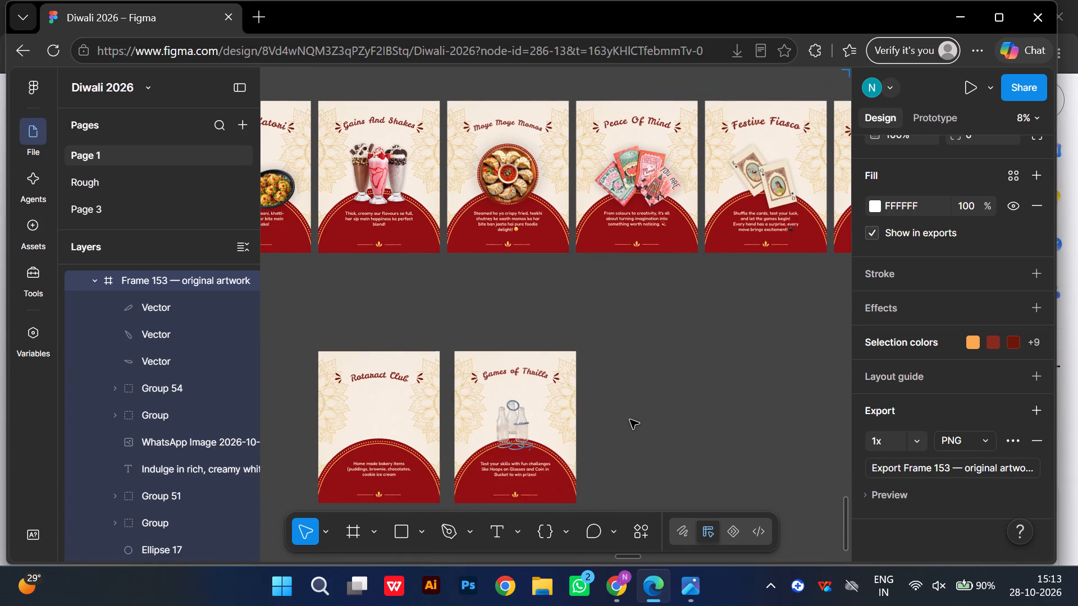
{"action": "scroll", "coordinate": [630, 420], "scroll_direction": "right", "scroll_amount": 1}
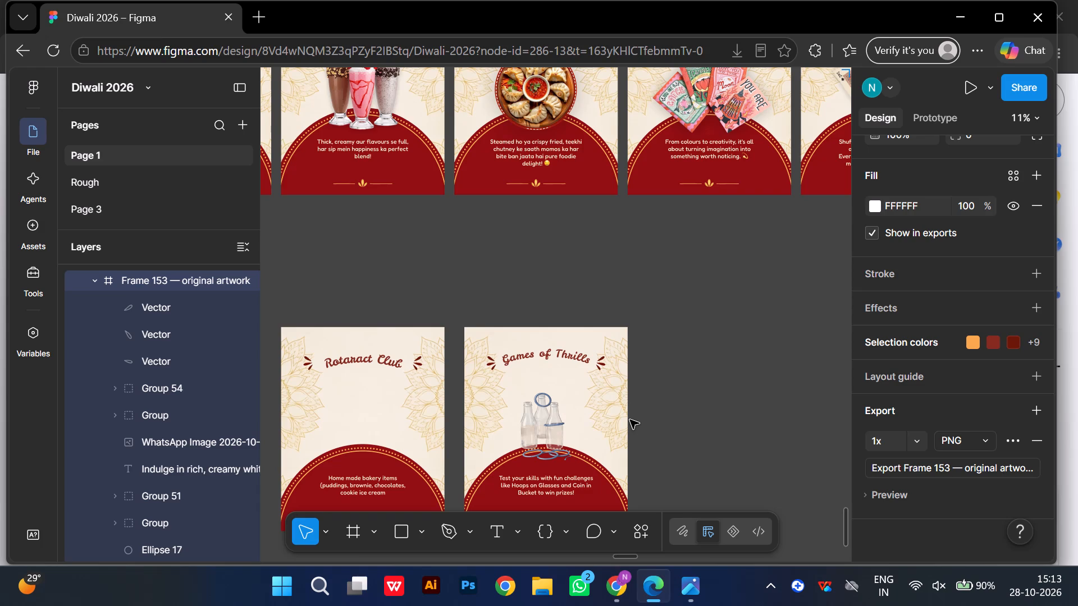
{"action": "scroll", "coordinate": [630, 420], "scroll_direction": "up", "scroll_amount": 2}
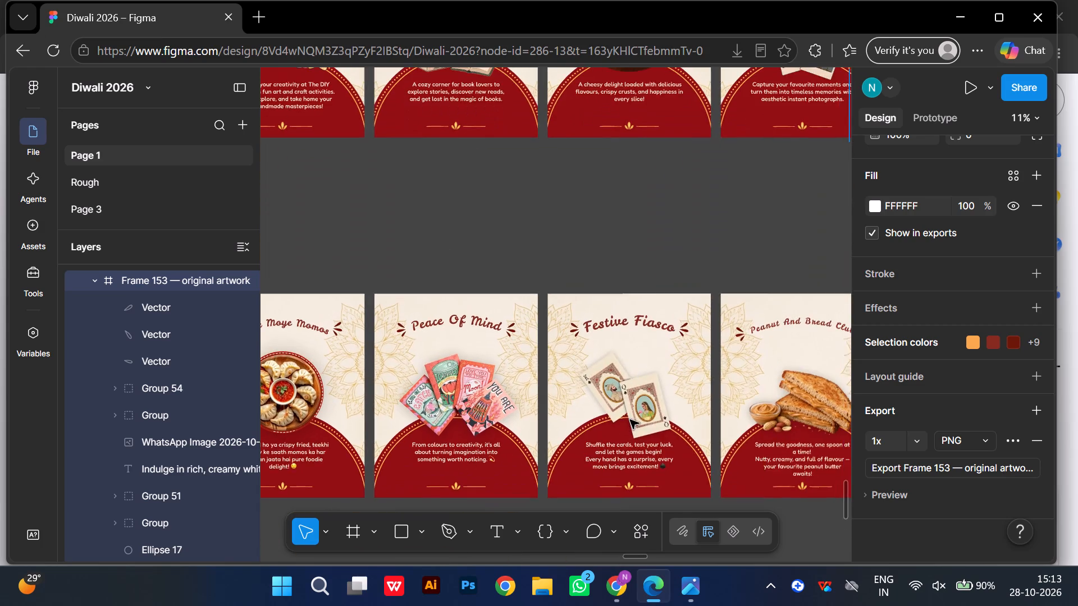
{"action": "scroll", "coordinate": [630, 420], "scroll_direction": "left", "scroll_amount": 5}
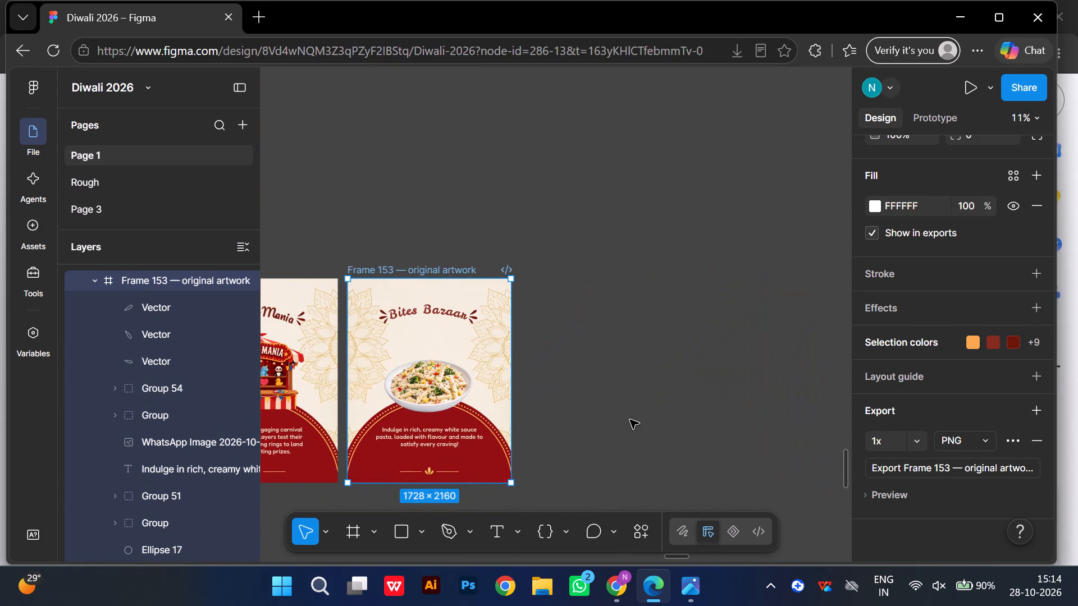
{"action": "scroll", "coordinate": [630, 420], "scroll_direction": "right", "scroll_amount": 1}
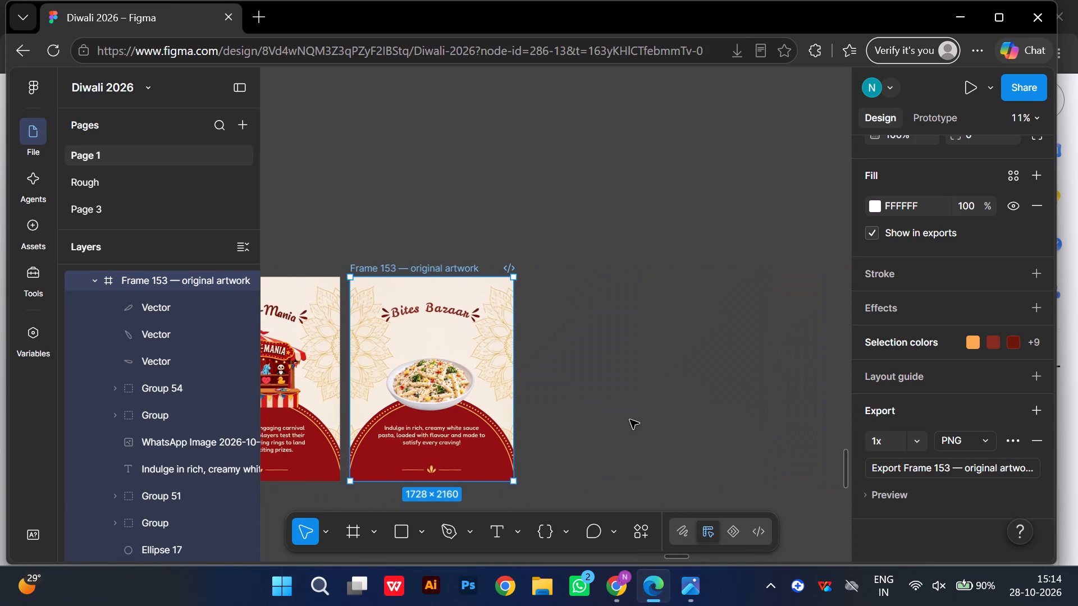
{"action": "scroll", "coordinate": [630, 420], "scroll_direction": "right", "scroll_amount": 8}
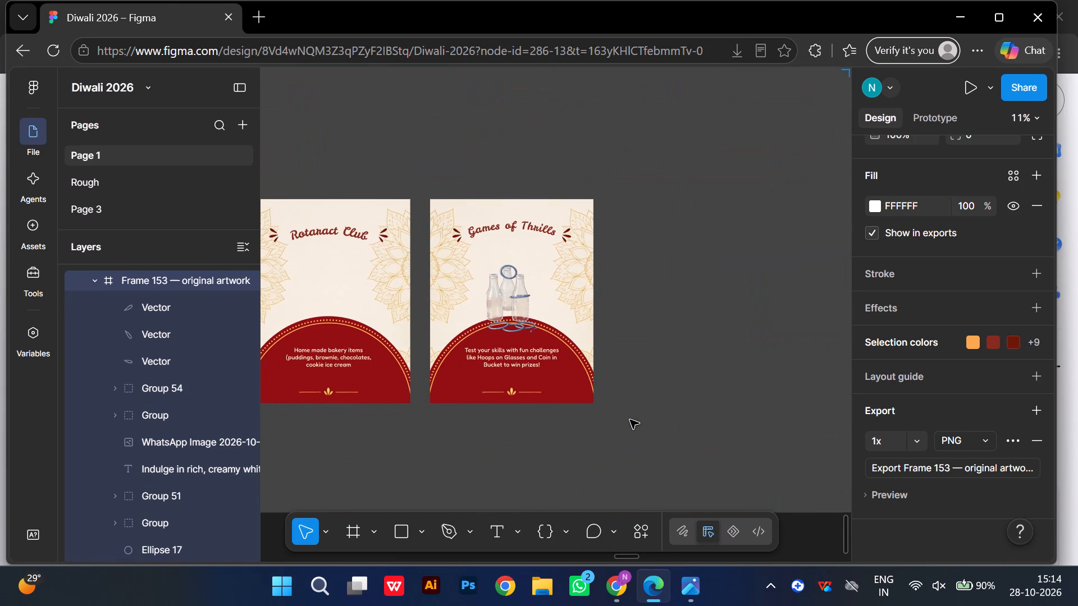
{"action": "scroll", "coordinate": [630, 420], "scroll_direction": "right", "scroll_amount": 1}
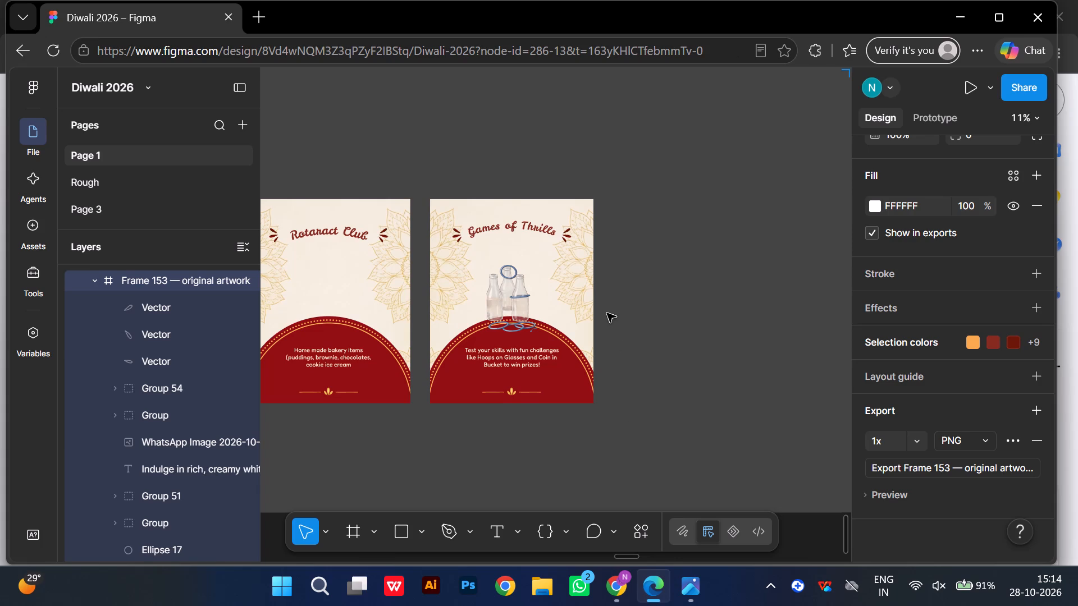
{"action": "left_click", "coordinate": [574, 295]}
{"action": "scroll", "coordinate": [914, 442], "scroll_direction": "down", "scroll_amount": 2}
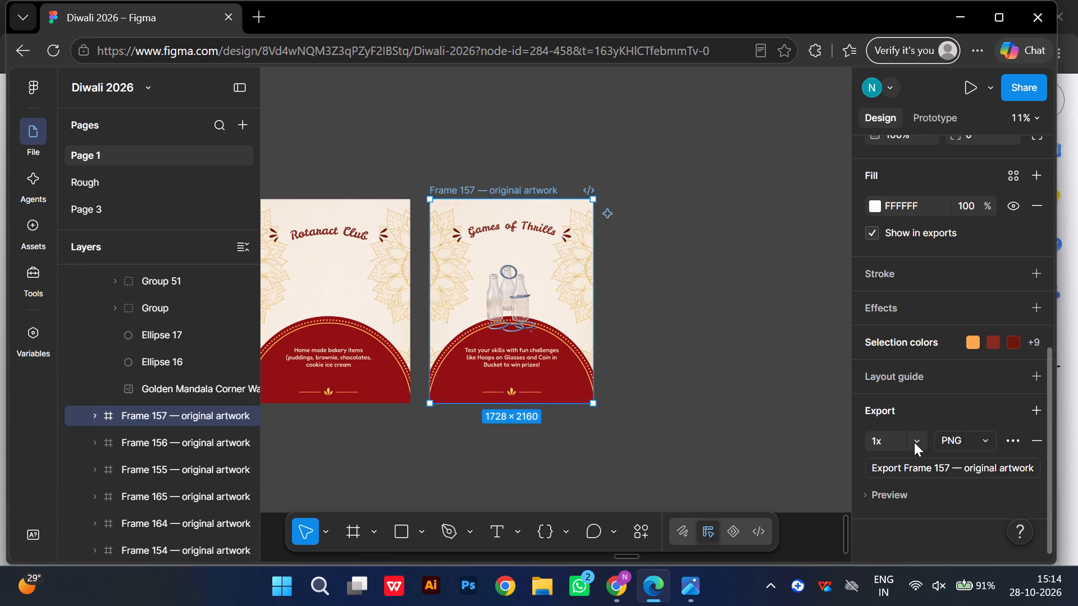
{"action": "left_click", "coordinate": [921, 460]}
Switch to Google Drive and upload Frame 157 — original artwork from Downloads to the Stall Flex folder.
{"action": "left_click", "coordinate": [628, 578]}
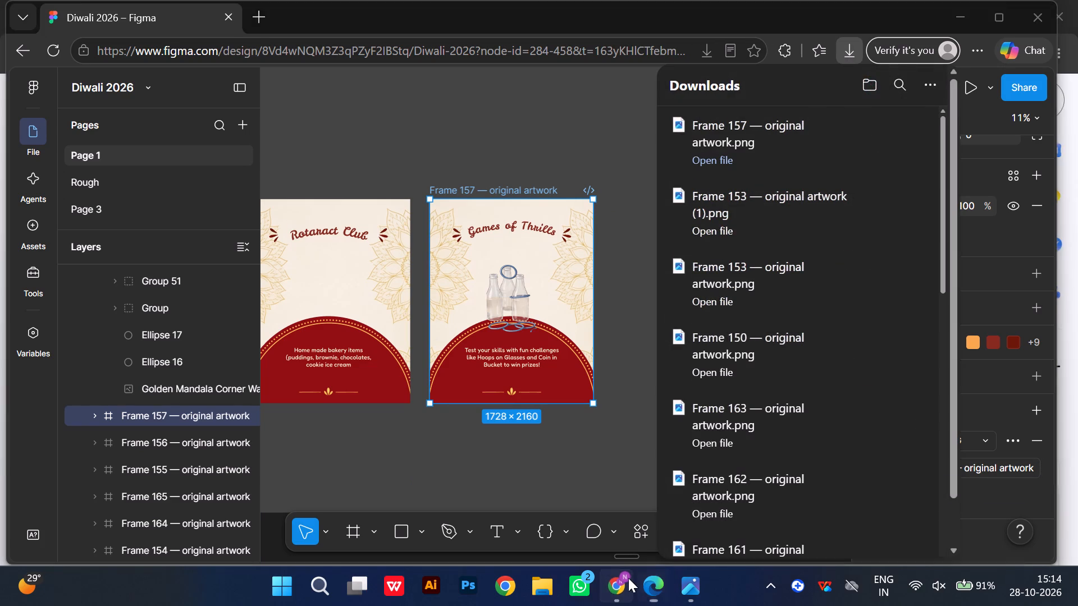
{"action": "left_click", "coordinate": [69, 155]}
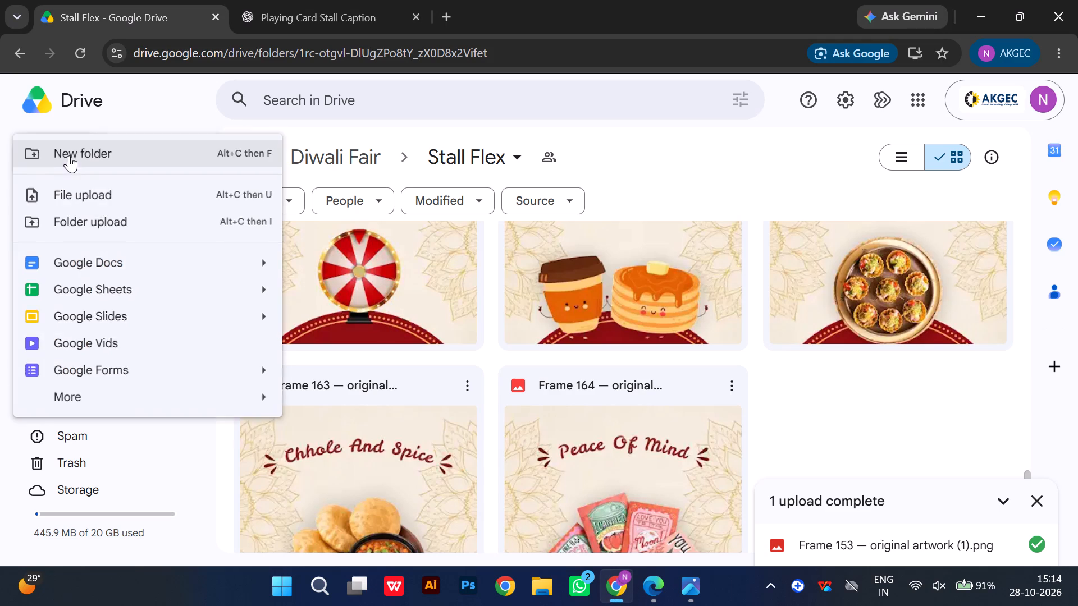
{"action": "left_click", "coordinate": [89, 189]}
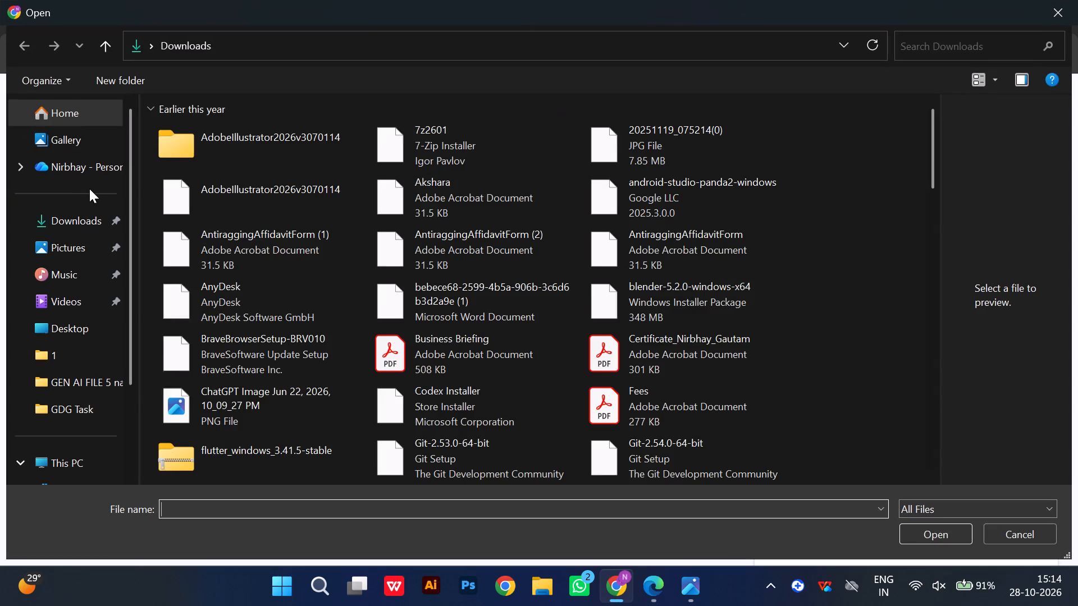
{"action": "scroll", "coordinate": [259, 228], "scroll_direction": "down", "scroll_amount": 20}
{"action": "scroll", "coordinate": [259, 228], "scroll_direction": "down", "scroll_amount": 20}
{"action": "scroll", "coordinate": [259, 228], "scroll_direction": "down", "scroll_amount": 20}
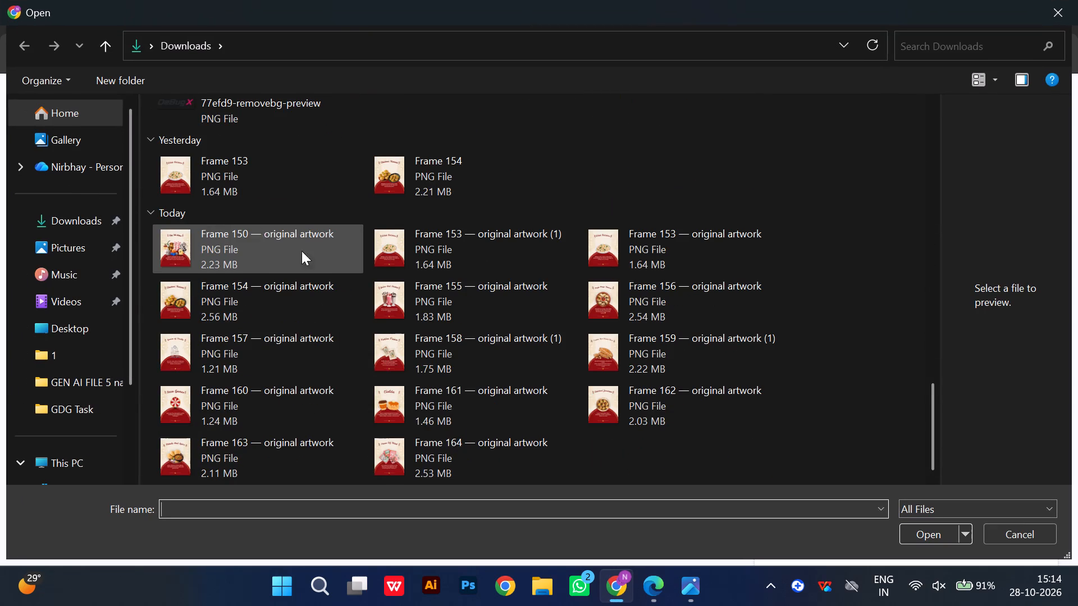
{"action": "left_click", "coordinate": [297, 356]}
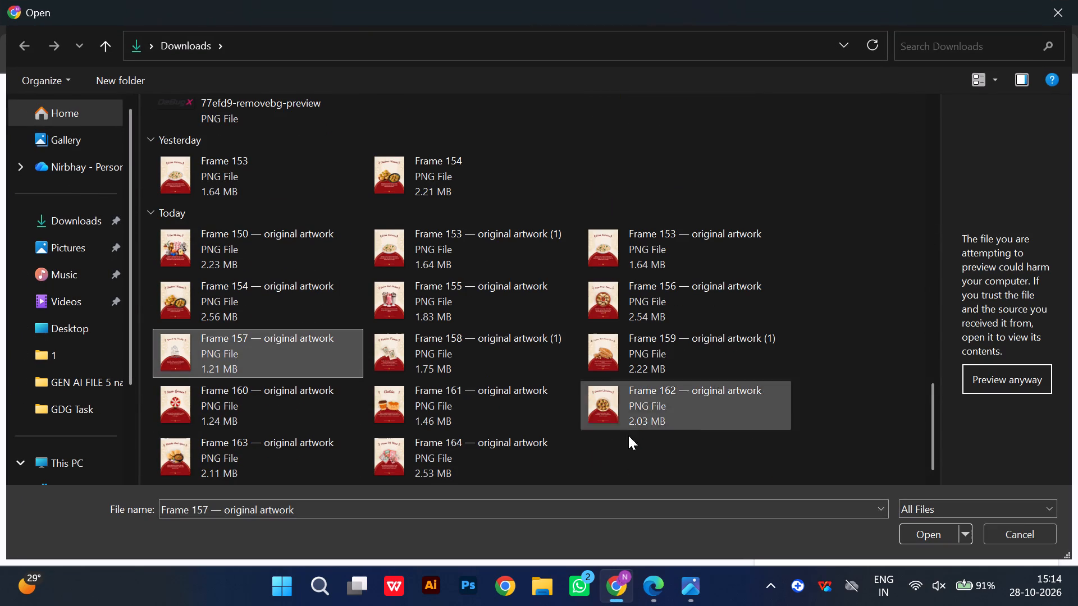
{"action": "left_click", "coordinate": [913, 538]}
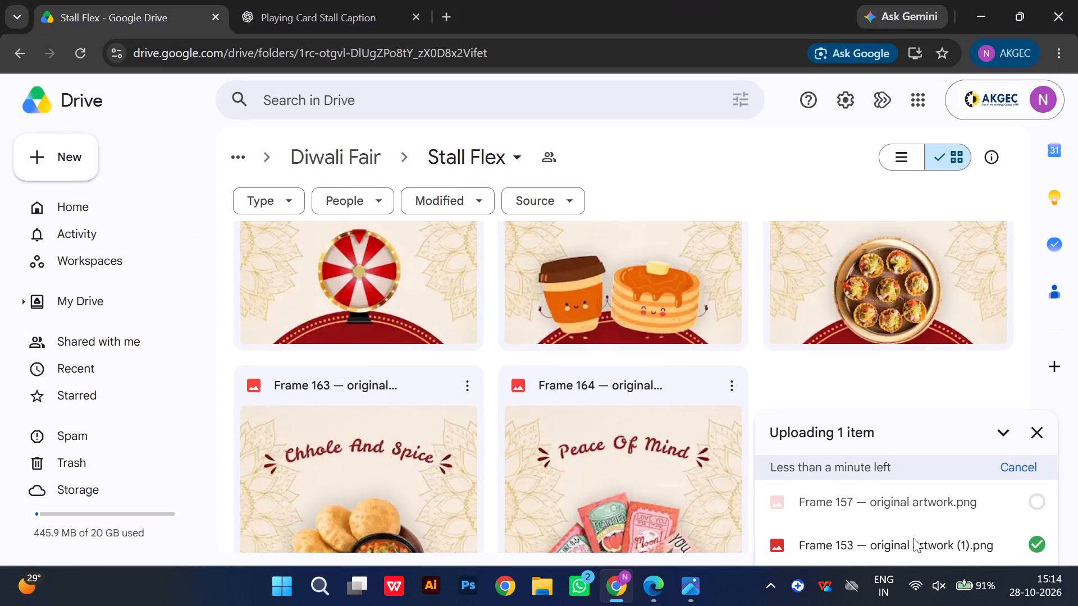
Look through the Stall Flex folder from first to last poster to check the uploaded set, and dismiss the upload notice.
{"action": "scroll", "coordinate": [716, 359], "scroll_direction": "up", "scroll_amount": 10}
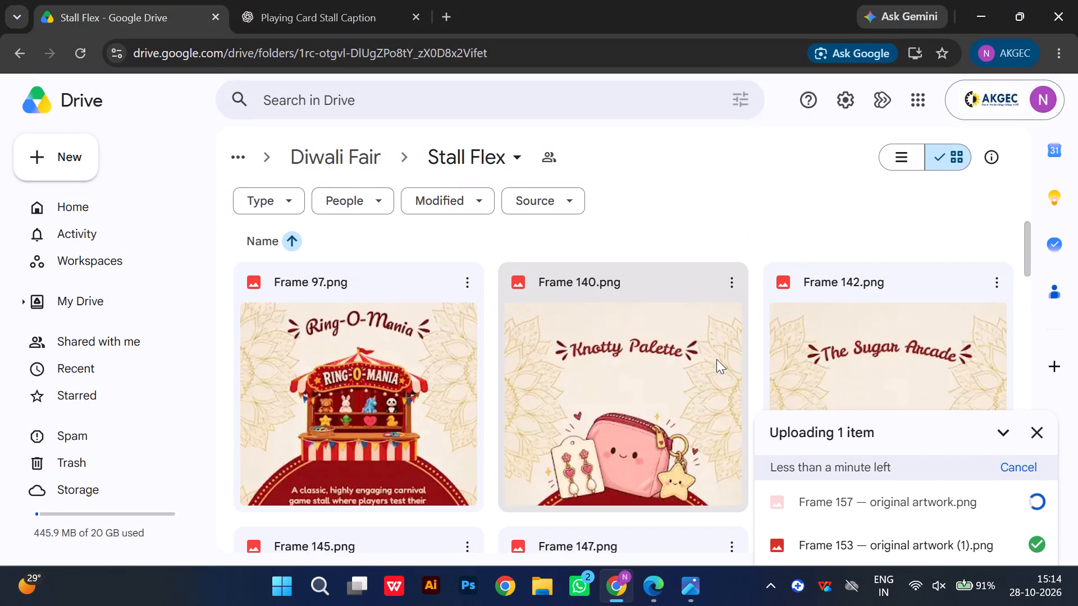
{"action": "scroll", "coordinate": [716, 359], "scroll_direction": "up", "scroll_amount": 2}
{"action": "scroll", "coordinate": [716, 359], "scroll_direction": "down", "scroll_amount": 3}
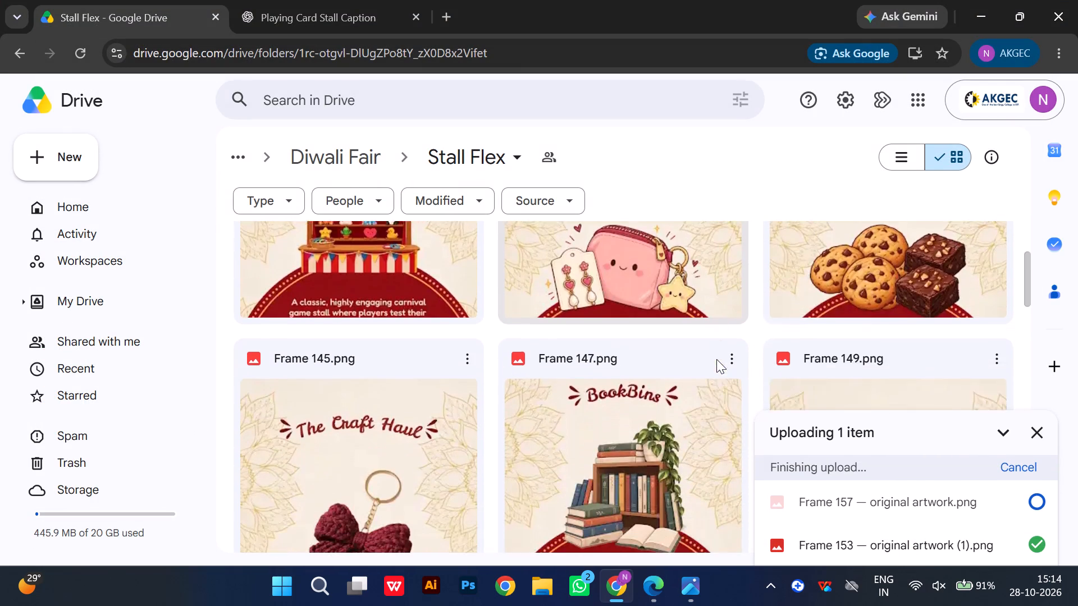
{"action": "scroll", "coordinate": [716, 359], "scroll_direction": "down", "scroll_amount": 6}
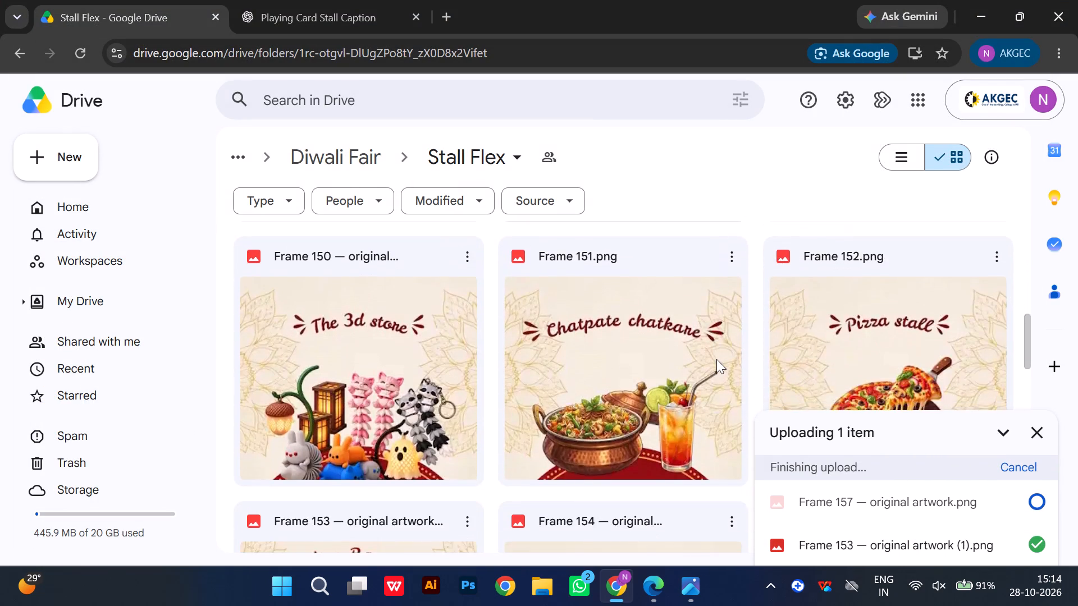
{"action": "scroll", "coordinate": [716, 359], "scroll_direction": "down", "scroll_amount": 6}
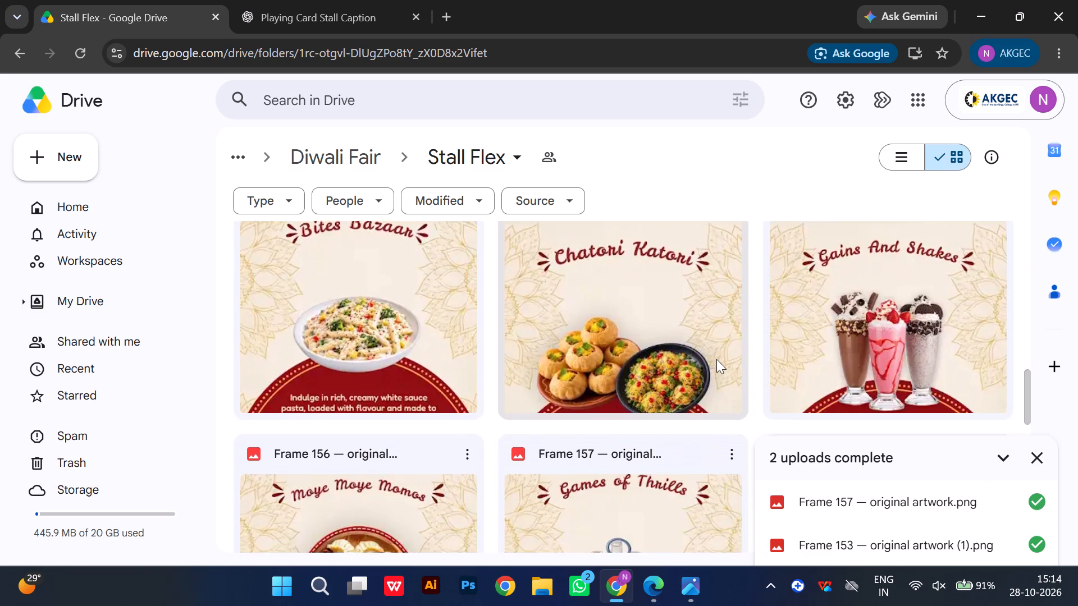
{"action": "scroll", "coordinate": [716, 359], "scroll_direction": "down", "scroll_amount": 5}
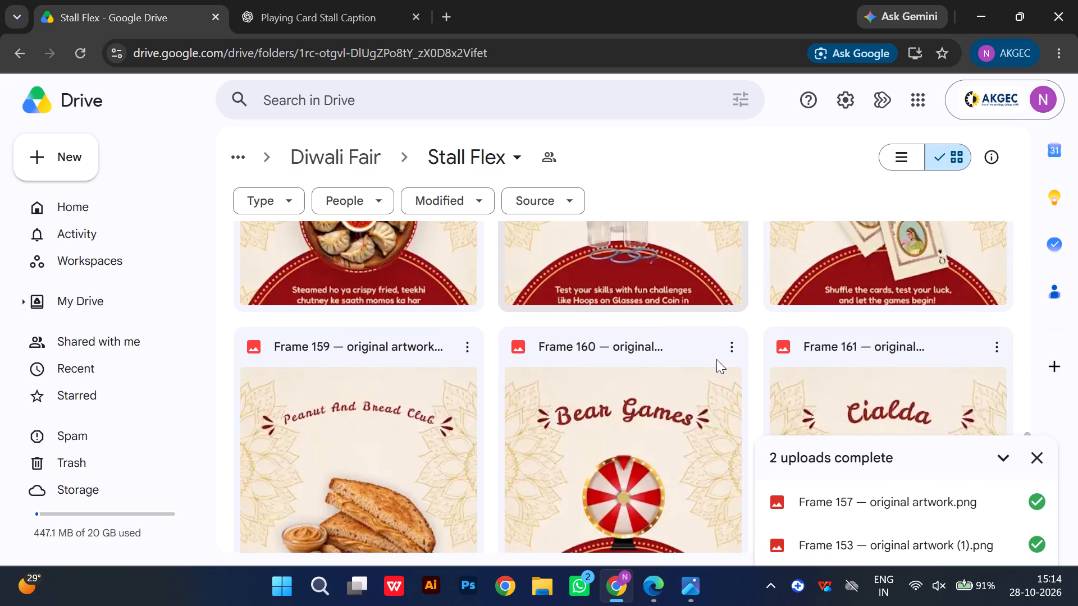
{"action": "scroll", "coordinate": [716, 359], "scroll_direction": "down", "scroll_amount": 7}
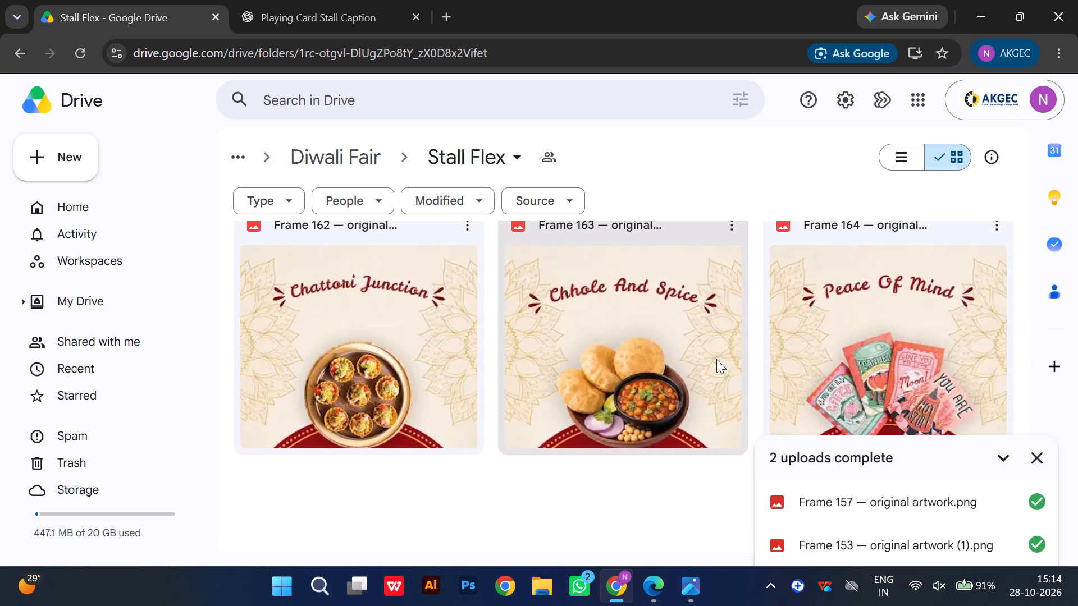
{"action": "left_click", "coordinate": [652, 522]}
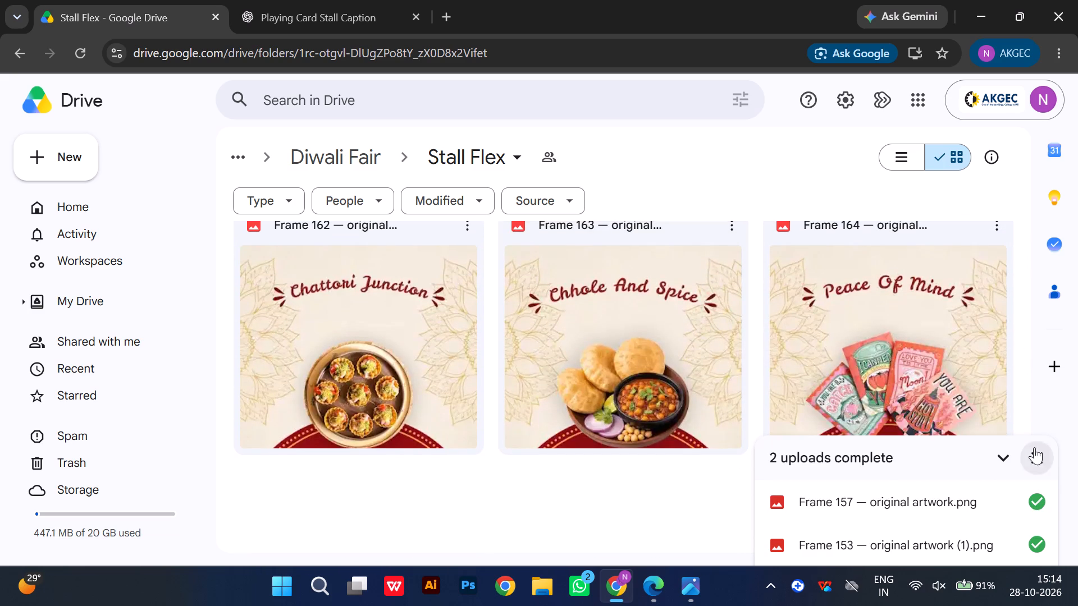
{"action": "left_click", "coordinate": [1035, 449]}
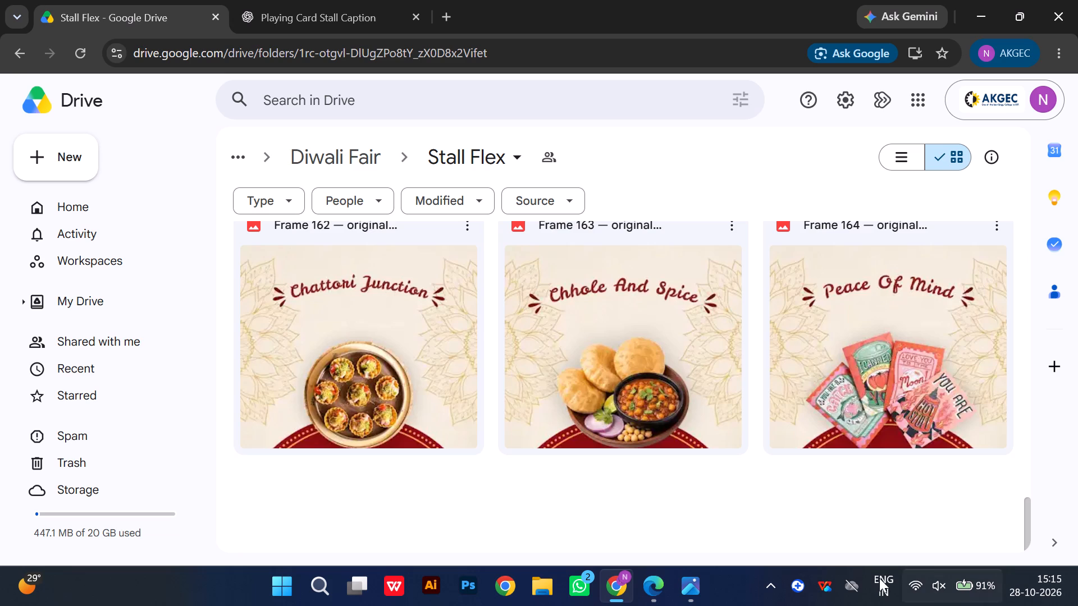
Switch to the Diwali 2026 Figma file and look over the row with the Rotaract Club and Games of Thrills posters.
{"action": "left_click", "coordinate": [641, 574]}
{"action": "scroll", "coordinate": [720, 281], "scroll_direction": "right", "scroll_amount": 1}
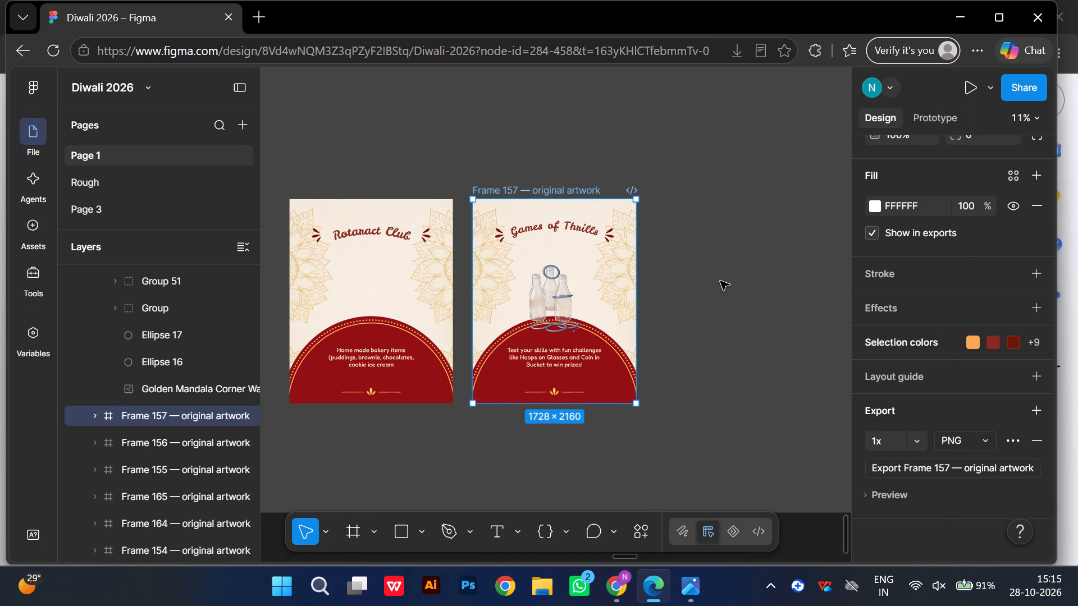
{"action": "scroll", "coordinate": [720, 281], "scroll_direction": "right", "scroll_amount": 1}
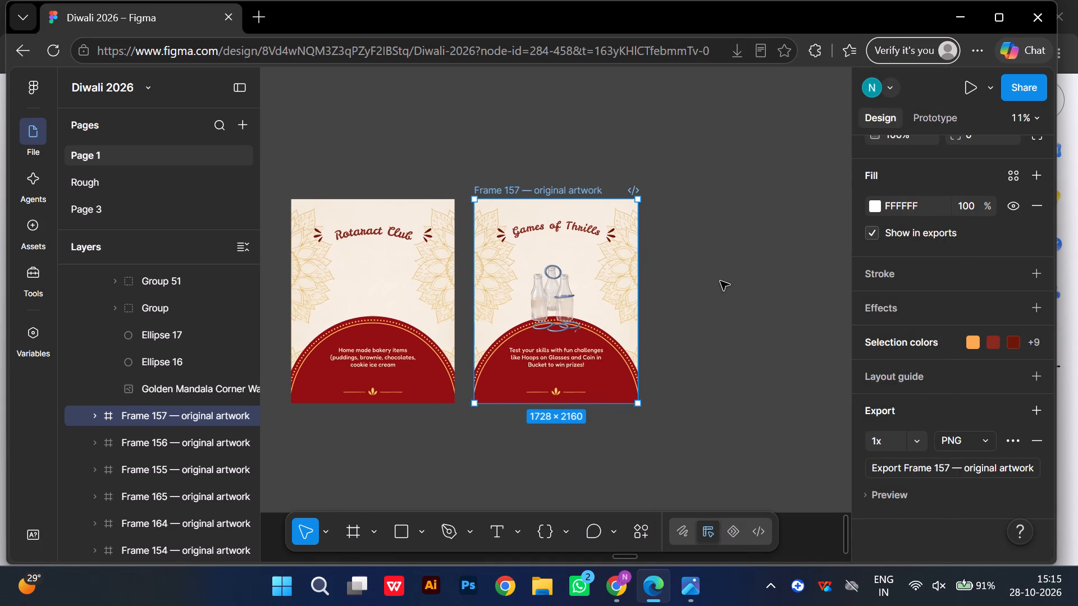
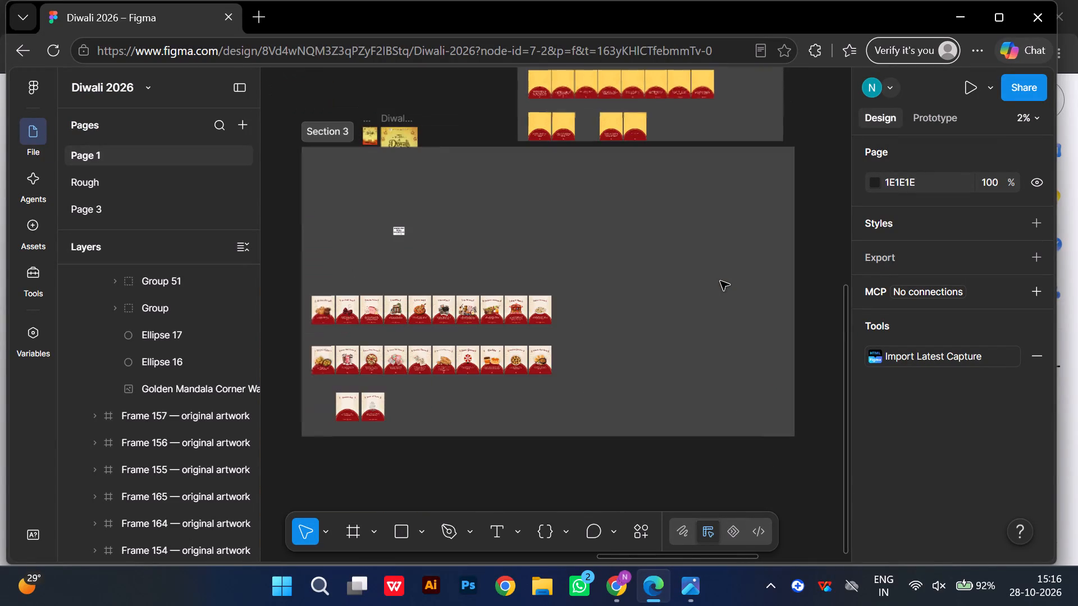
In the Stall section, change the stall 6 label to "Knotty Palette" and centre the text horizontally in its frame.
{"action": "scroll", "coordinate": [720, 281], "scroll_direction": "up", "scroll_amount": 1}
{"action": "scroll", "coordinate": [720, 281], "scroll_direction": "right", "scroll_amount": 2}
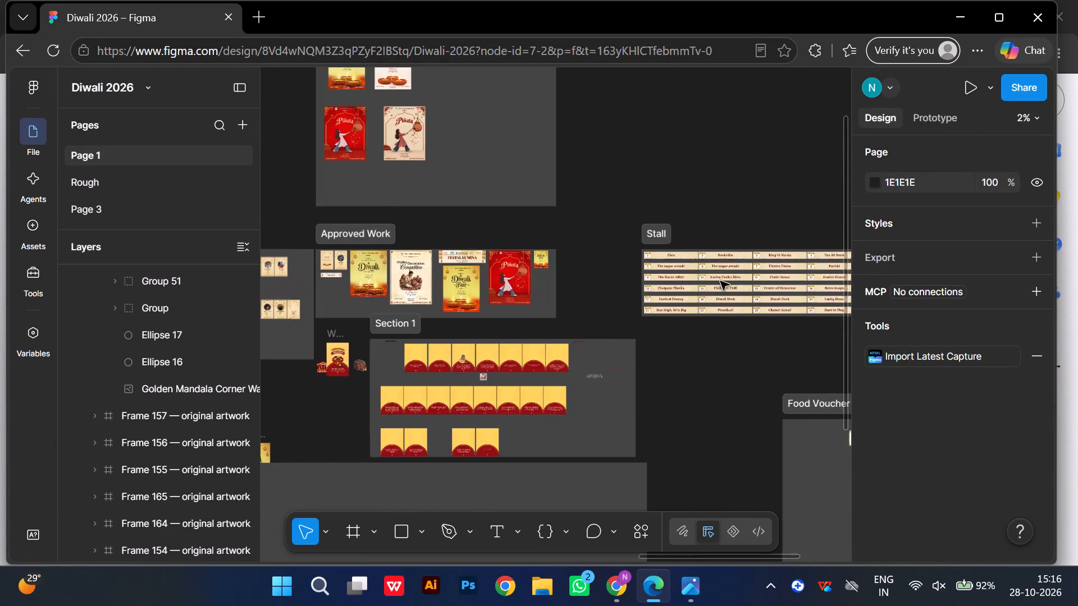
{"action": "scroll", "coordinate": [720, 281], "scroll_direction": "right", "scroll_amount": 1}
{"action": "scroll", "coordinate": [720, 281], "scroll_direction": "up", "scroll_amount": 1}
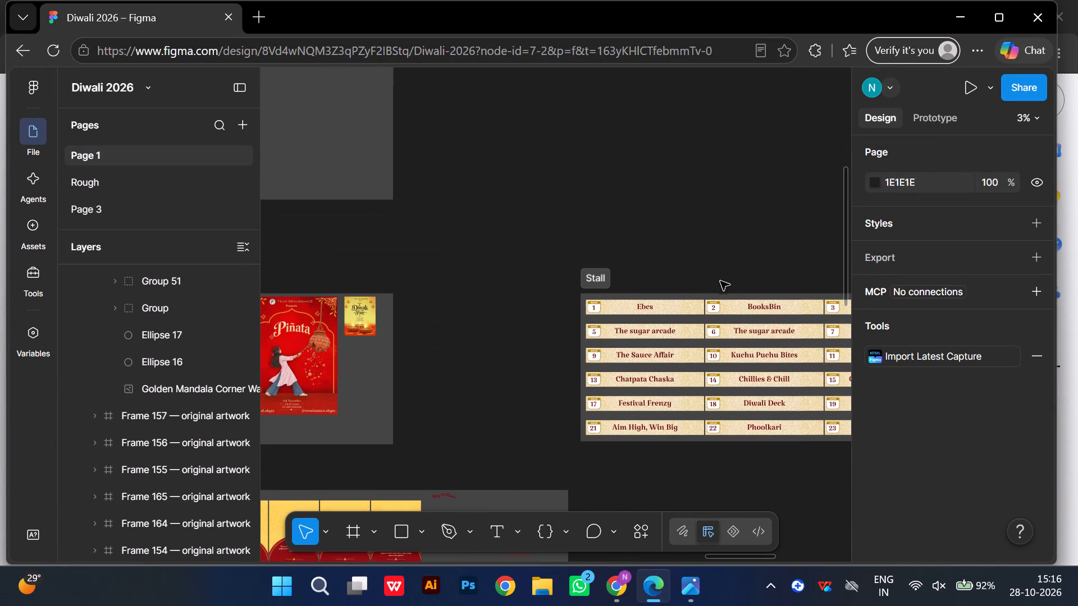
{"action": "scroll", "coordinate": [720, 281], "scroll_direction": "left", "scroll_amount": 1}
{"action": "left_click", "coordinate": [720, 281]}
{"action": "scroll", "coordinate": [720, 281], "scroll_direction": "left", "scroll_amount": 1}
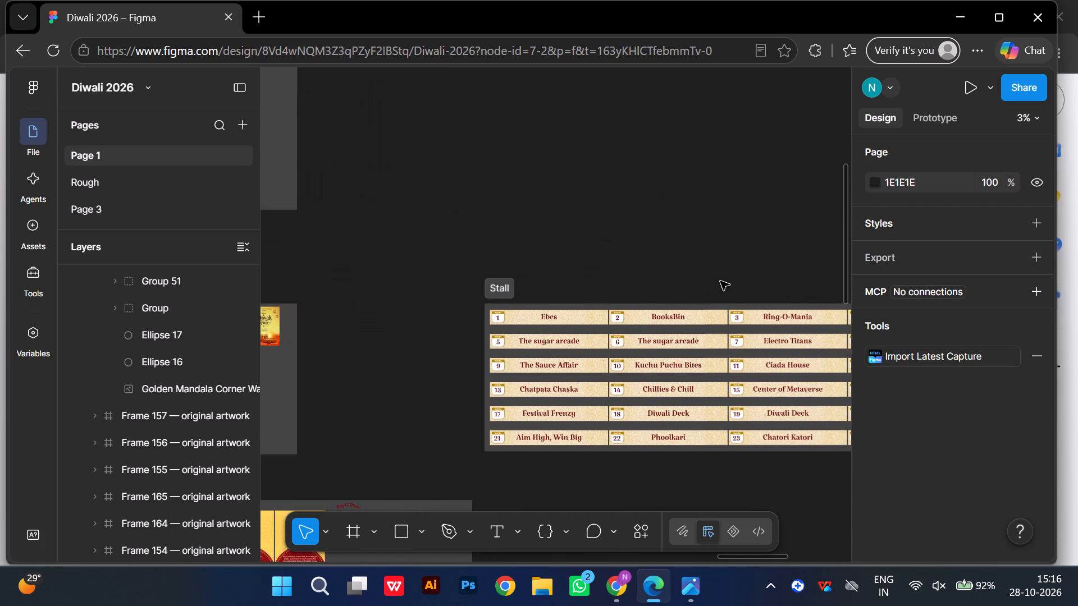
{"action": "scroll", "coordinate": [720, 281], "scroll_direction": "left", "scroll_amount": 1}
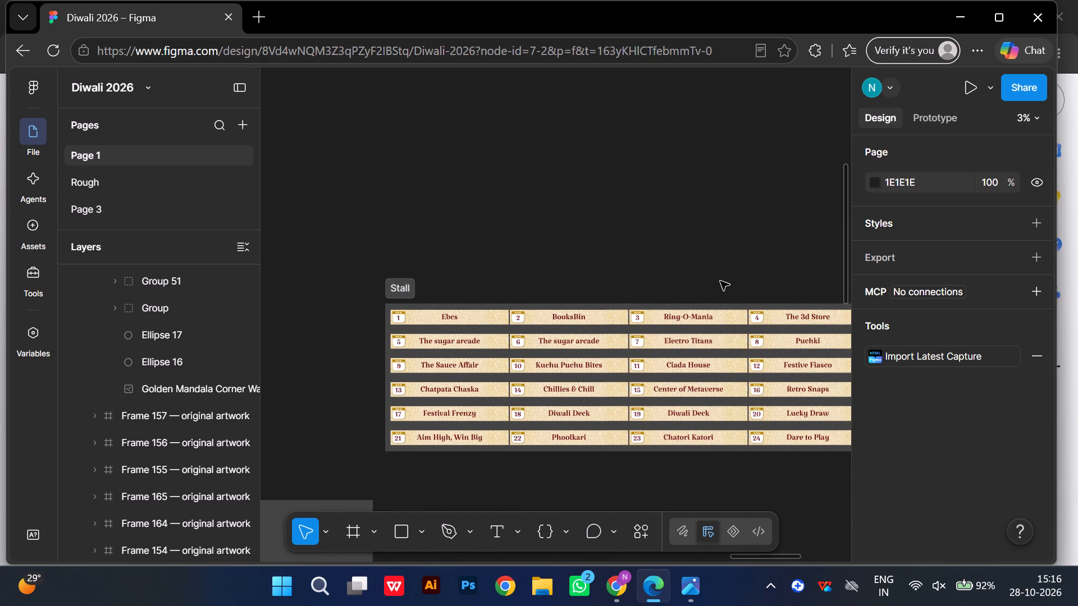
{"action": "scroll", "coordinate": [720, 281], "scroll_direction": "left", "scroll_amount": 1}
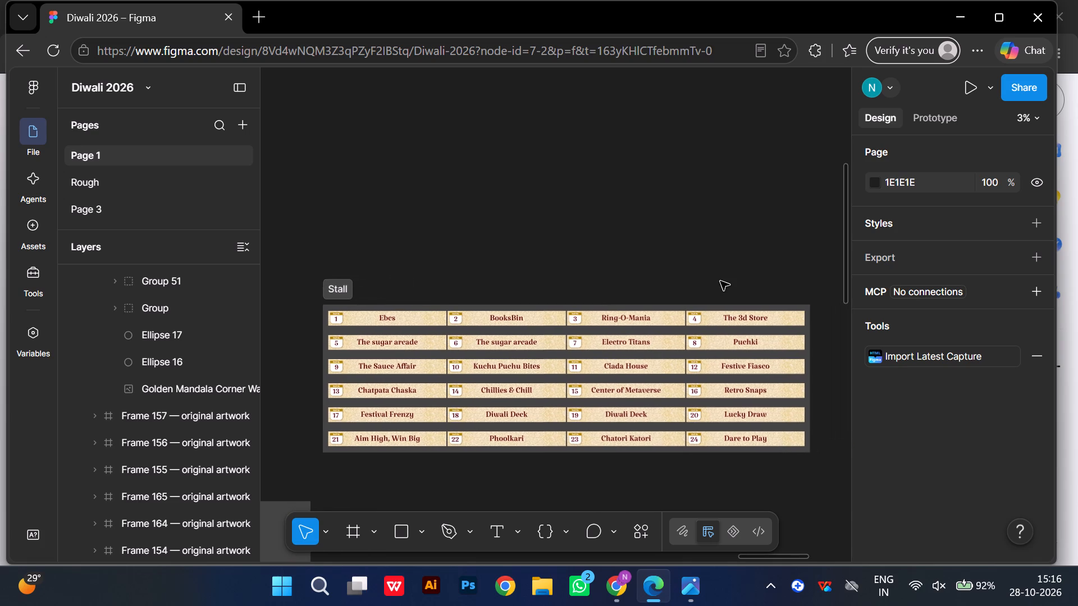
{"action": "scroll", "coordinate": [720, 281], "scroll_direction": "left", "scroll_amount": 1}
{"action": "scroll", "coordinate": [720, 281], "scroll_direction": "right", "scroll_amount": 1}
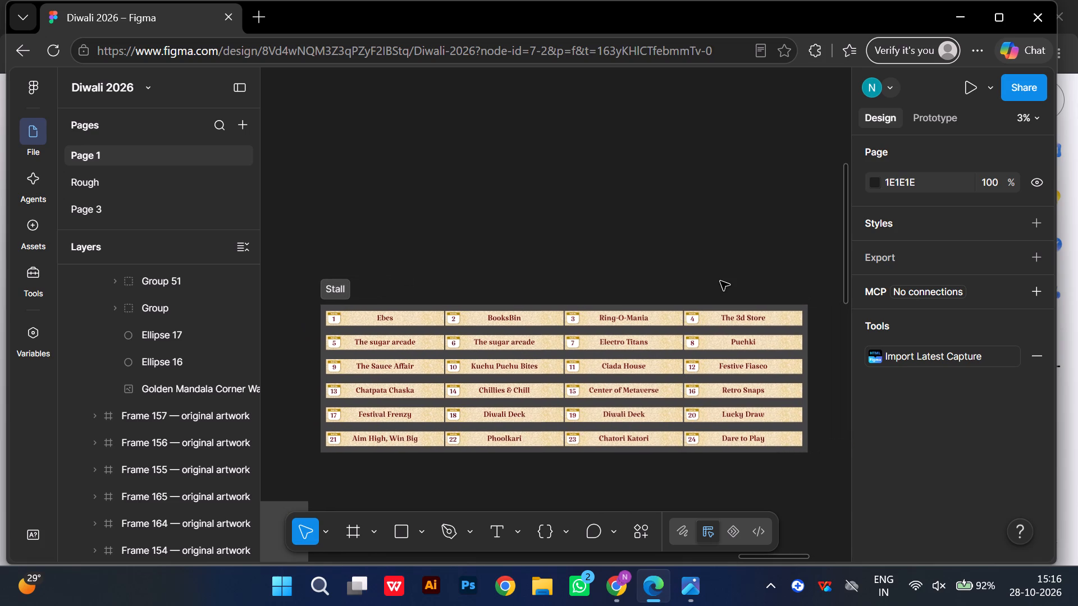
{"action": "double_click", "coordinate": [500, 341]}
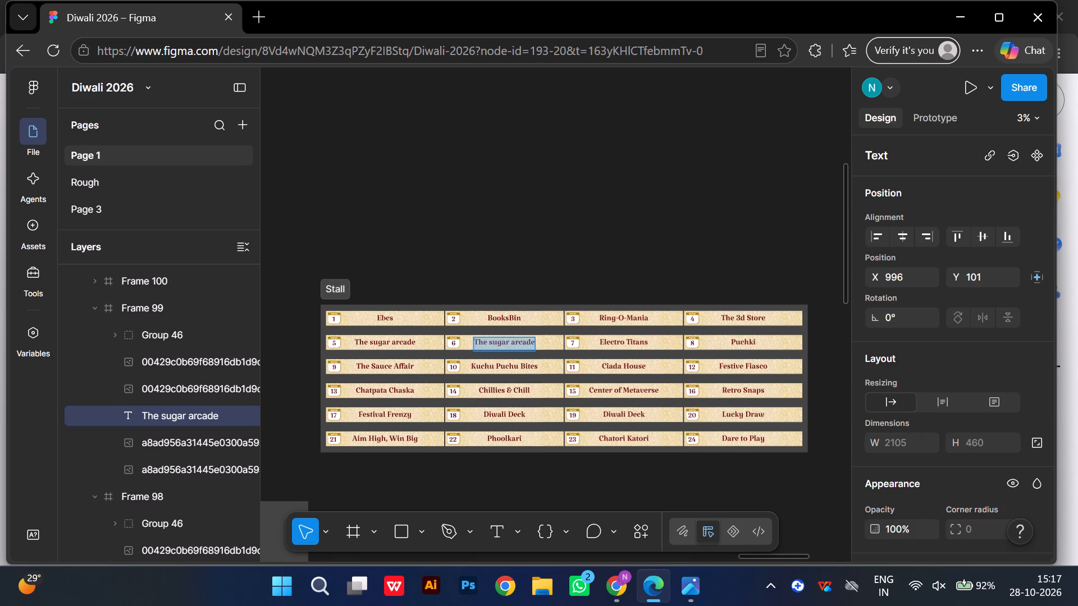
{"action": "type", "text": "Knott"}
{"action": "key", "text": "y"}
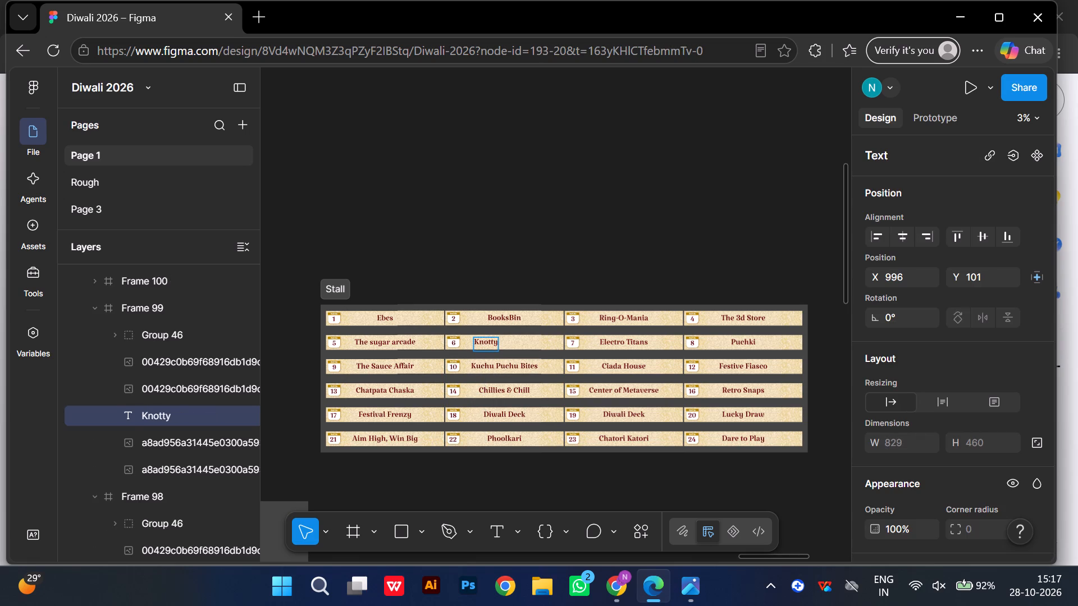
{"action": "key", "text": "space"}
{"action": "type", "text": "P"}
{"action": "key", "text": "a"}
{"action": "type", "text": "lette"}
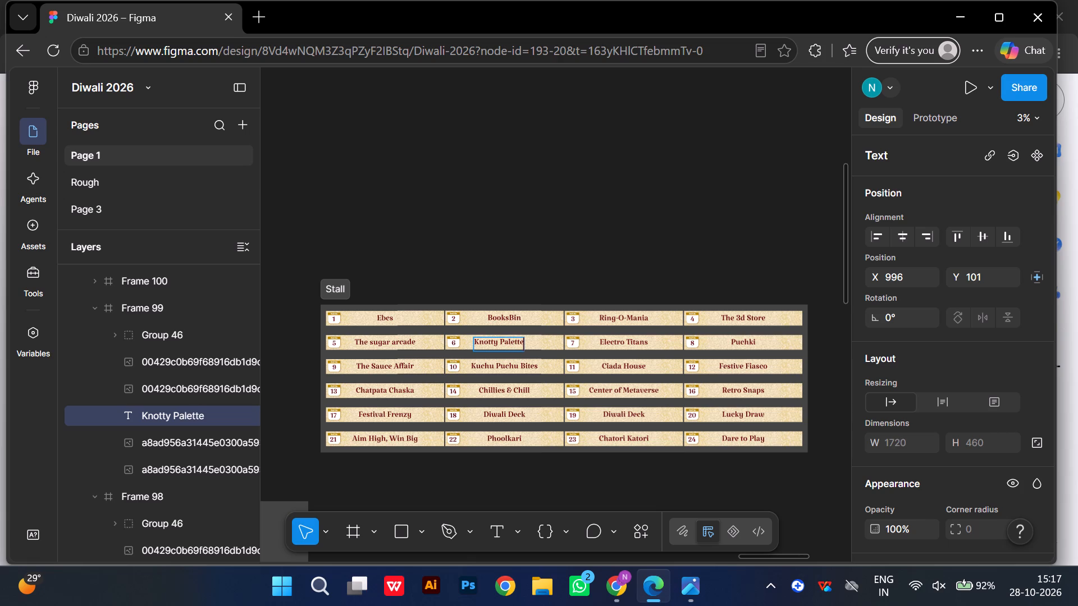
{"action": "left_click", "coordinate": [894, 231]}
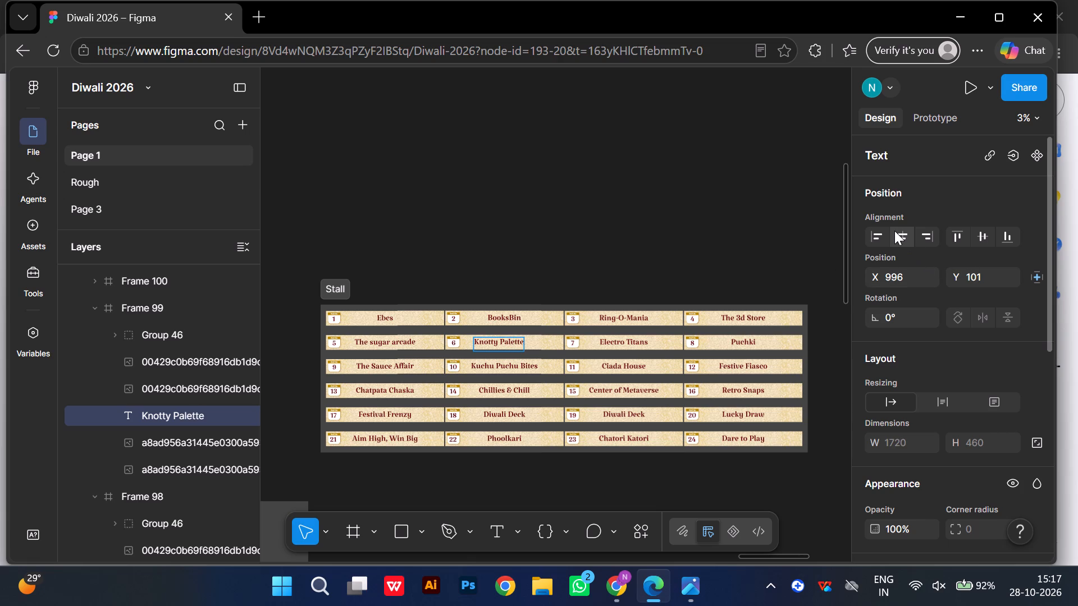
Change the stall 7 label to "The Craft Haul" and centre the text horizontally in its frame.
{"action": "double_click", "coordinate": [634, 343]}
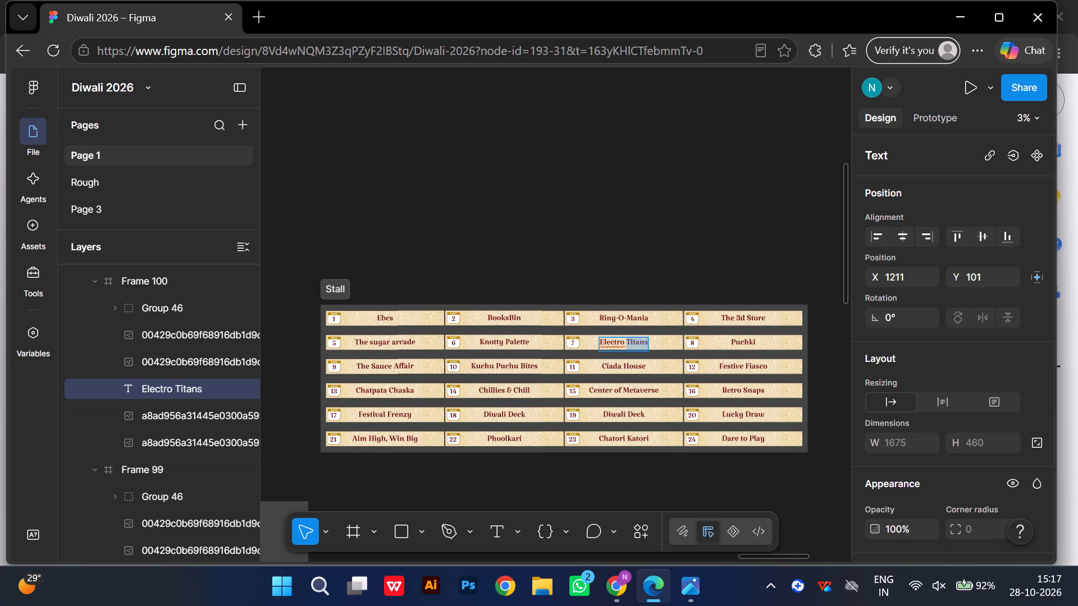
{"action": "triple_click", "coordinate": [634, 343]}
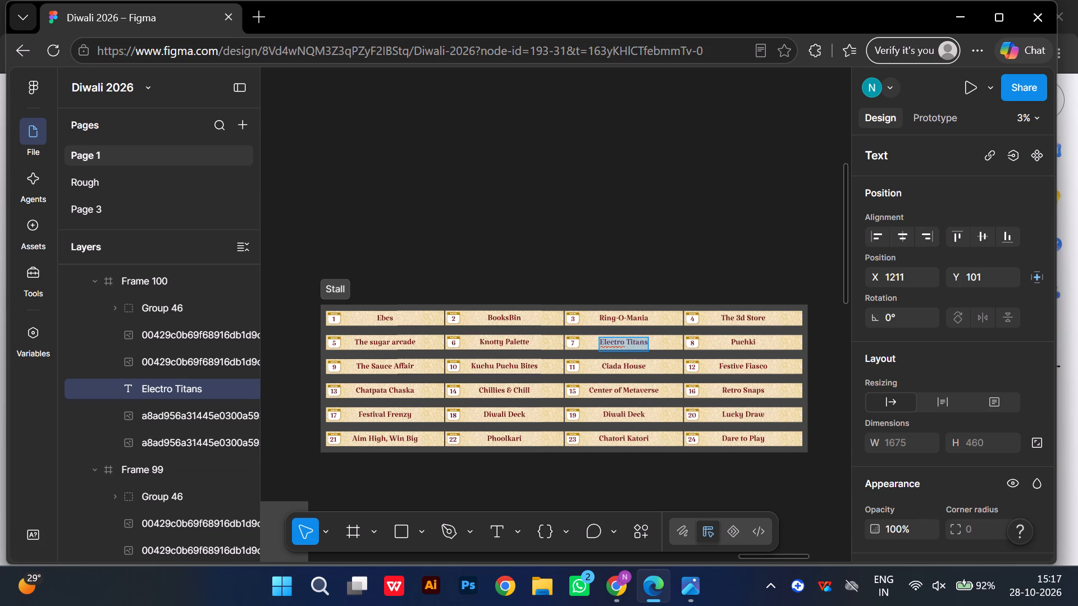
{"action": "type", "text": "The Craft"}
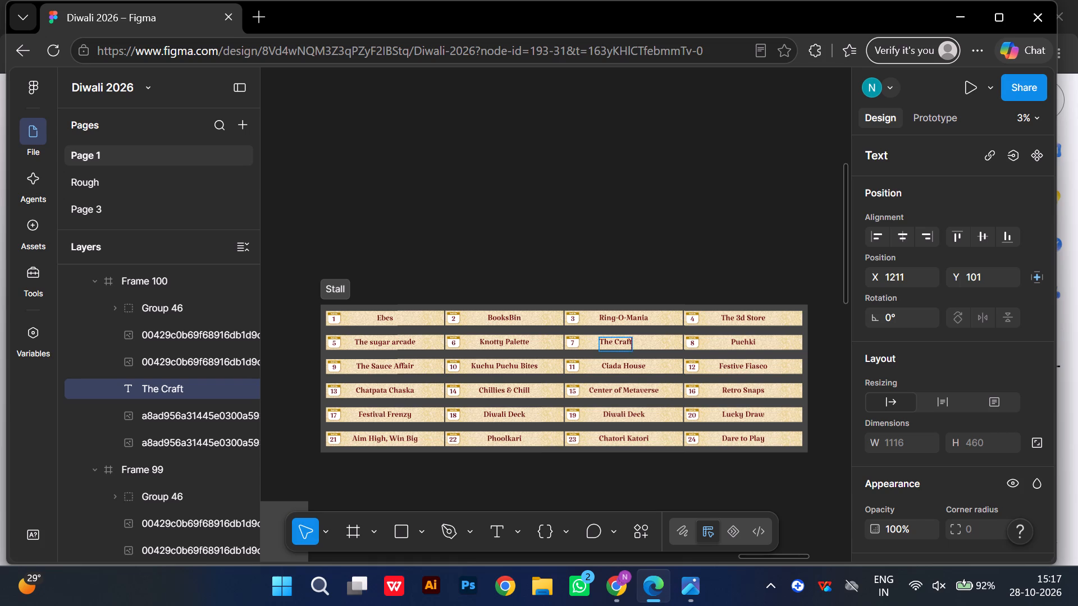
{"action": "key", "text": "space"}
{"action": "type", "text": "Haul"}
{"action": "left_click", "coordinate": [893, 235]}
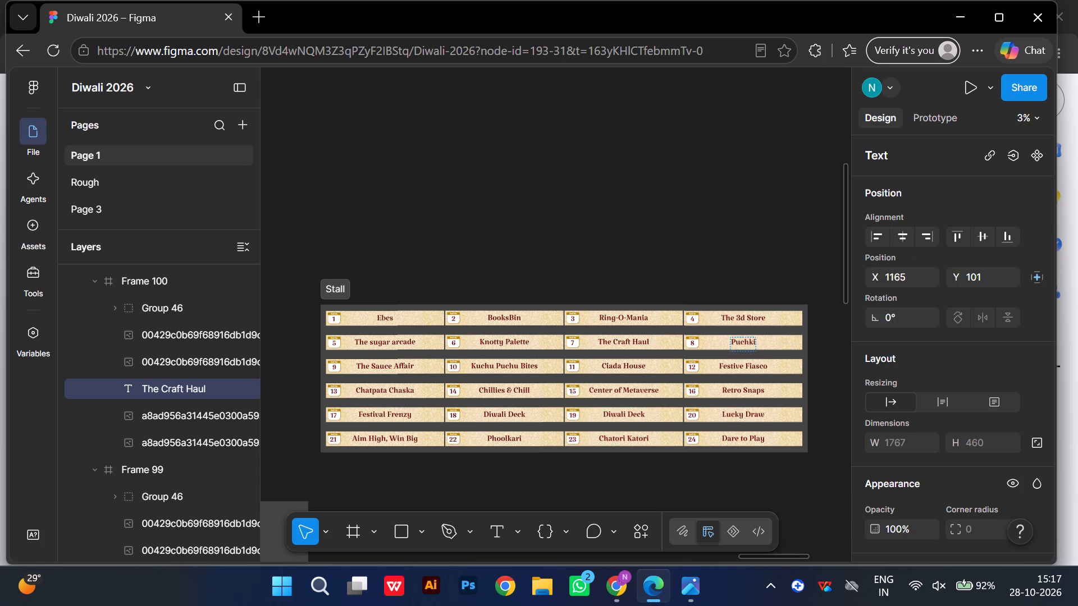
Change the stall 8 label to "Chatpate Chatkare" and centre the text horizontally in its frame.
{"action": "double_click", "coordinate": [743, 347]}
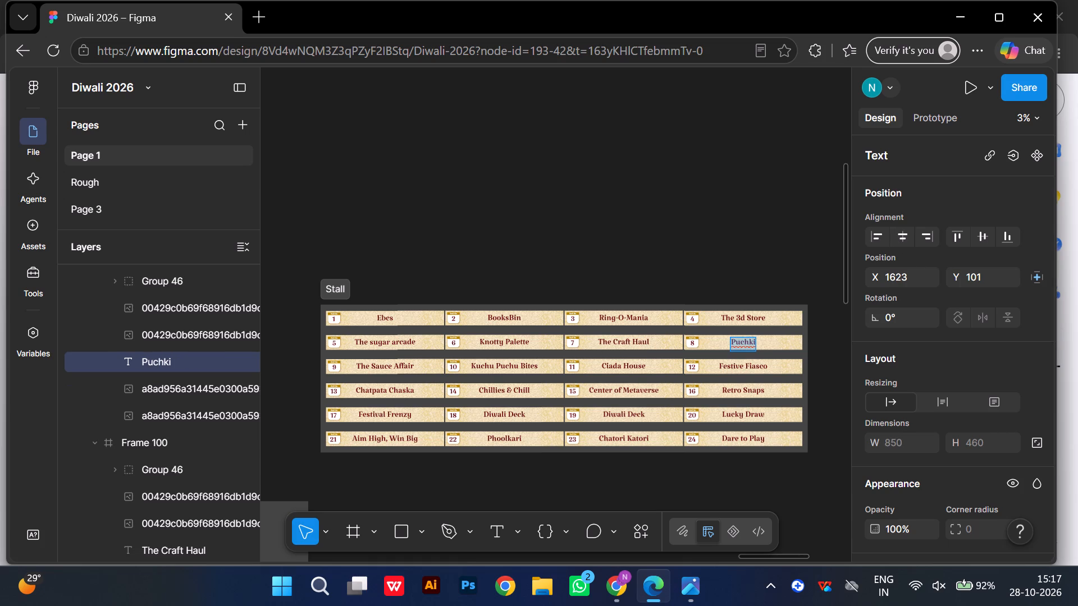
{"action": "type", "text": "Chat"}
{"action": "type", "text": "pate Chat"}
{"action": "type", "text": "kare"}
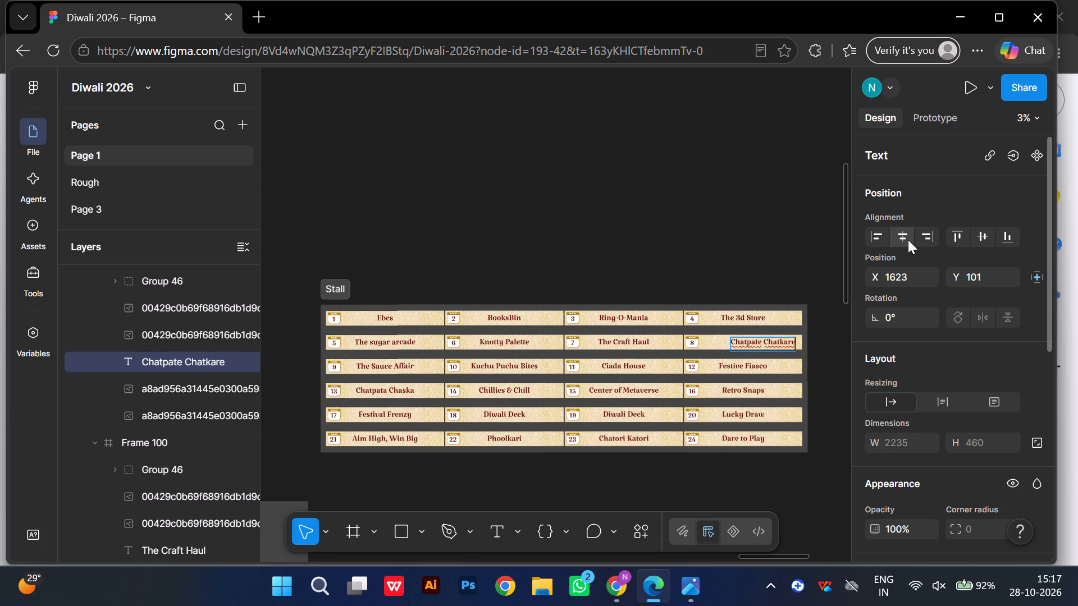
{"action": "left_click", "coordinate": [908, 240]}
Change the stall 9 label to "Pizza Stall" and centre the text horizontally in its frame.
{"action": "triple_click", "coordinate": [376, 366]}
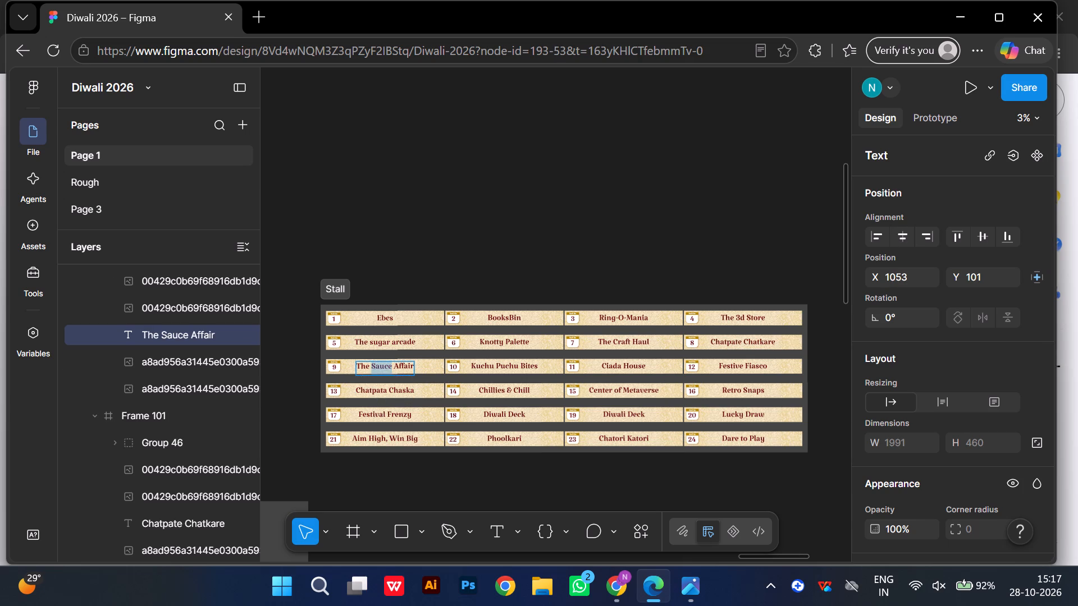
{"action": "type", "text": "Pizza Stall"}
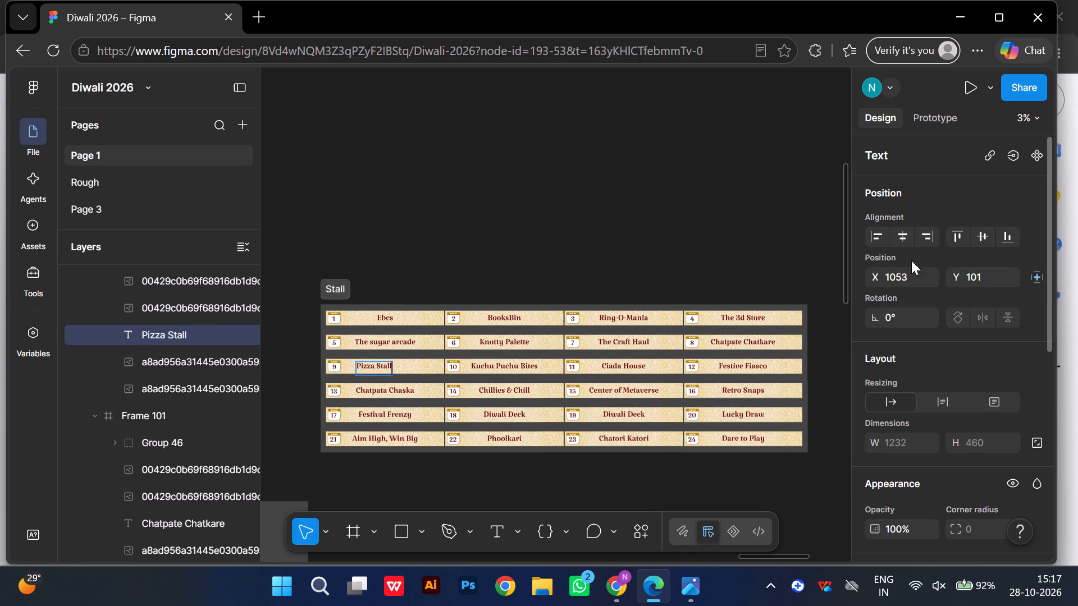
{"action": "left_click", "coordinate": [907, 240]}
Replace the whole stall 10 label with "Chatori Katori" and centre the text horizontally in its frame.
{"action": "double_click", "coordinate": [519, 366]}
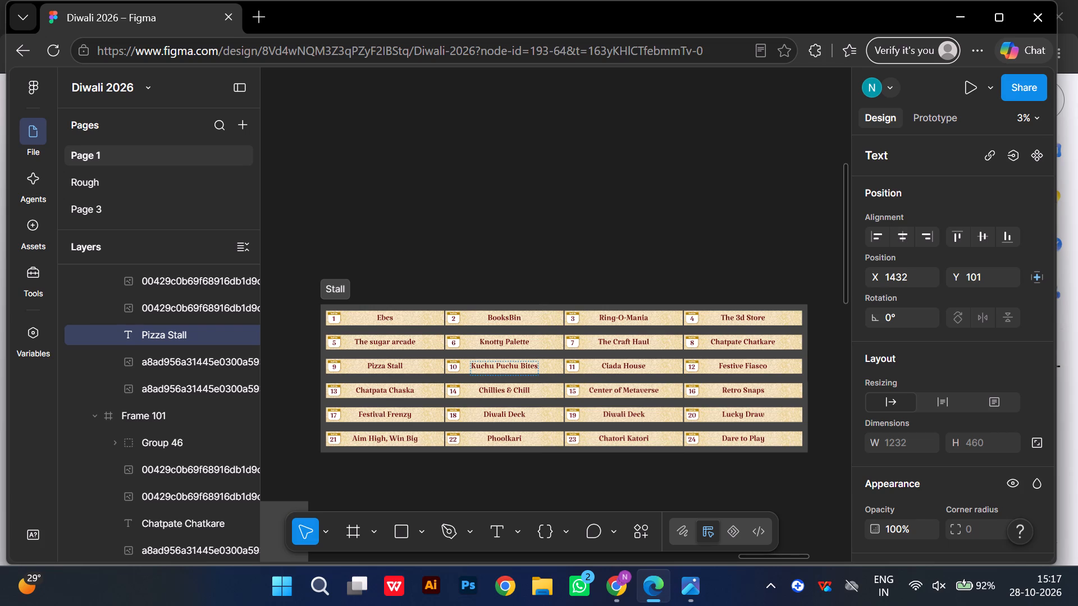
{"action": "type", "text": "Chatori"}
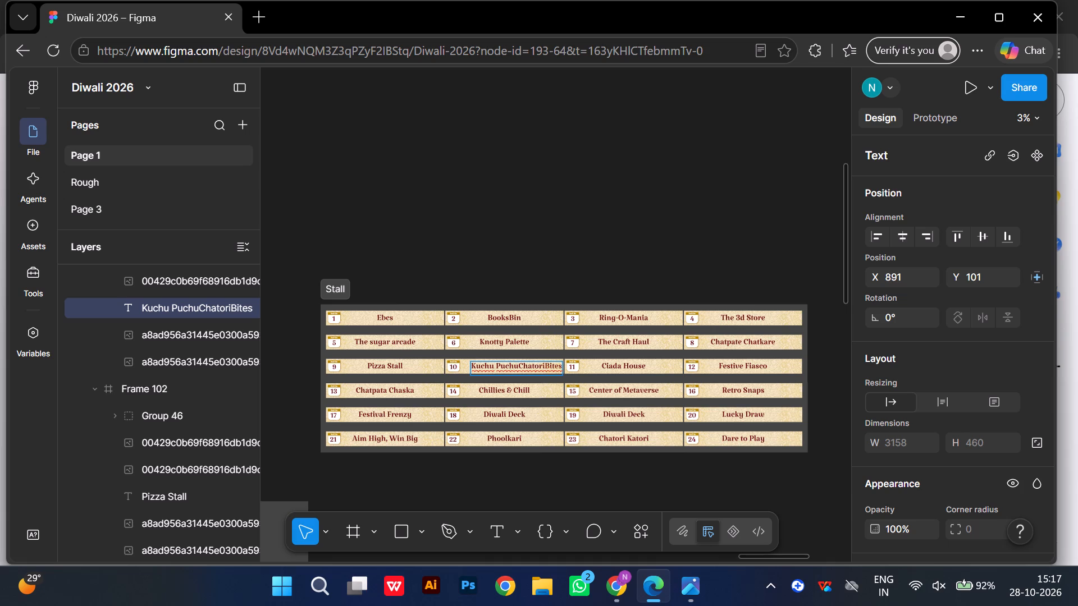
{"action": "key", "text": "BackSpace"}
{"action": "key", "text": "BackSpace"}
{"action": "key", "text": "BackSpace"}
{"action": "key", "text": "BackSpace"}
{"action": "key", "text": "BackSpace"}
{"action": "key", "text": "BackSpace"}
{"action": "key", "text": "BackSpace"}
{"action": "key", "text": "BackSpace"}
{"action": "key", "text": "BackSpace"}
{"action": "key", "text": "BackSpace"}
{"action": "key", "text": "BackSpace"}
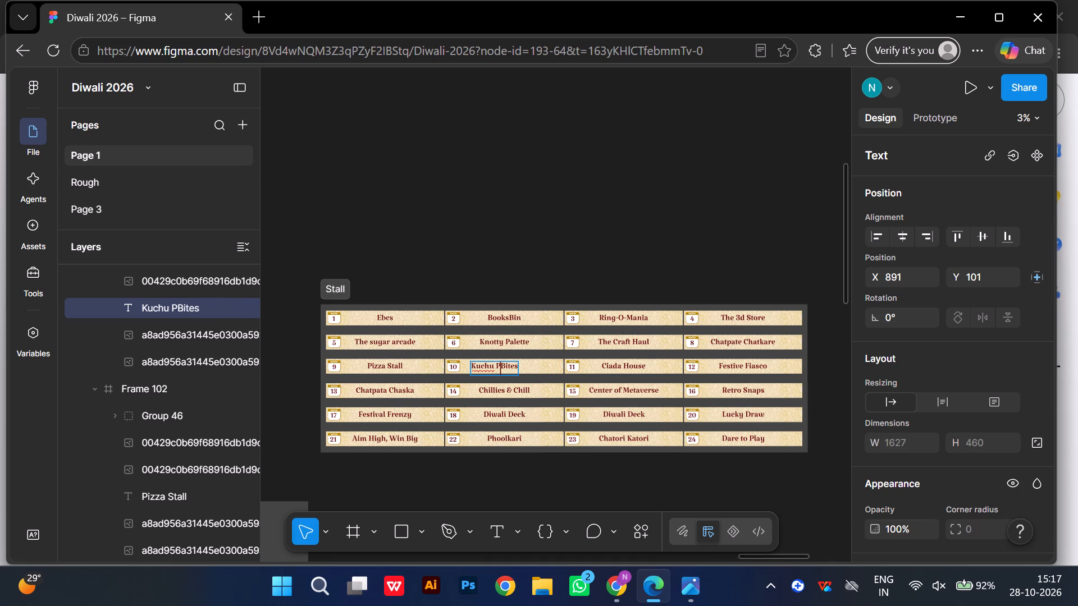
{"action": "key", "text": "BackSpace"}
{"action": "key", "text": "BackSpace"}
{"action": "key", "text": "BackSpace"}
{"action": "key", "text": "BackSpace"}
{"action": "key", "text": "BackSpace"}
{"action": "key", "text": "BackSpace"}
{"action": "key", "text": "BackSpace"}
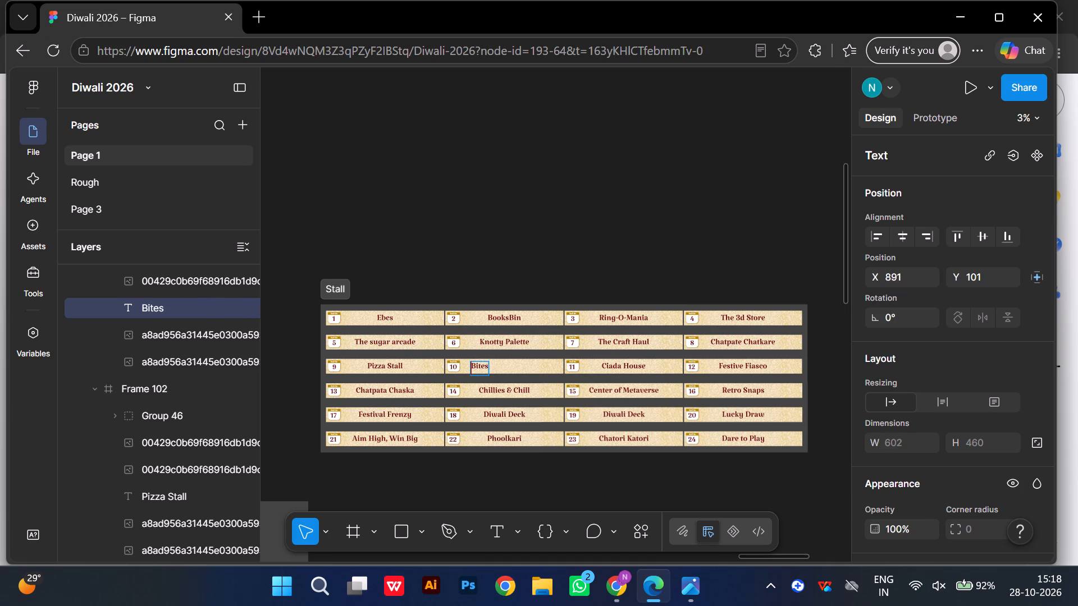
{"action": "key", "text": "Right"}
{"action": "key", "text": "Right"}
{"action": "key", "text": "Right"}
{"action": "key", "text": "Right"}
{"action": "key", "text": "Right"}
{"action": "key", "text": "BackSpace"}
{"action": "key", "text": "BackSpace"}
{"action": "key", "text": "BackSpace"}
{"action": "key", "text": "BackSpace"}
{"action": "key", "text": "BackSpace"}
{"action": "key", "text": "BackSpace"}
{"action": "key", "text": "BackSpace"}
{"action": "key", "text": "BackSpace"}
{"action": "key", "text": "BackSpace"}
{"action": "key", "text": "BackSpace"}
{"action": "key", "text": "BackSpace"}
{"action": "key", "text": "BackSpace"}
{"action": "key", "text": "BackSpace"}
{"action": "key", "text": "BackSpace"}
{"action": "key", "text": "BackSpace"}
{"action": "key", "text": "BackSpace"}
{"action": "key", "text": "BackSpace"}
{"action": "key", "text": "BackSpace"}
{"action": "key", "text": "BackSpace"}
{"action": "key", "text": "BackSpace"}
{"action": "key", "text": "BackSpace"}
{"action": "key", "text": "BackSpace"}
{"action": "key", "text": "BackSpace"}
{"action": "key", "text": "BackSpace"}
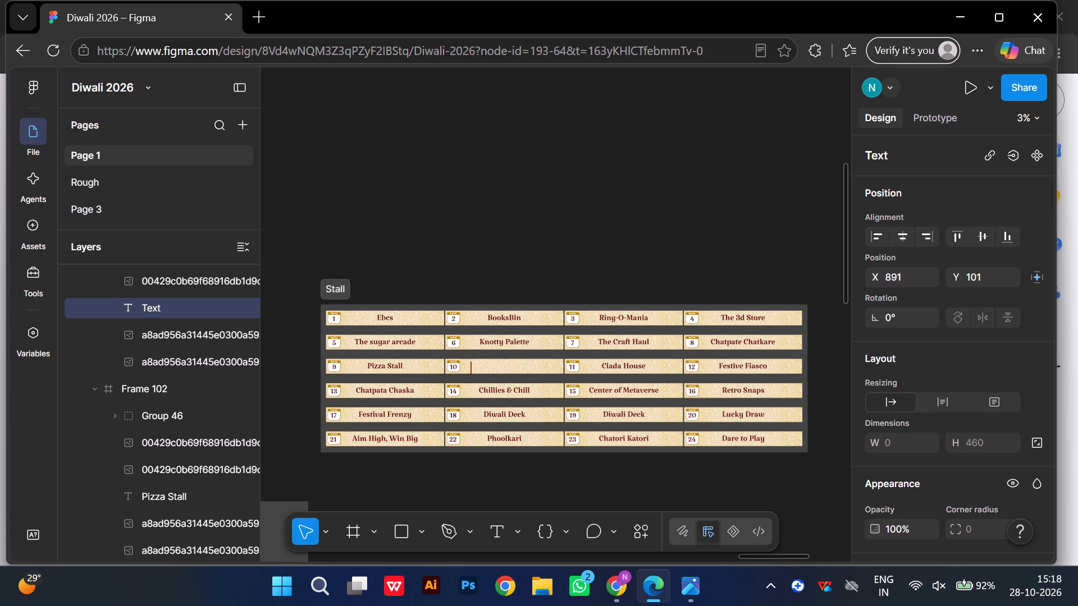
{"action": "type", "text": "Chat"}
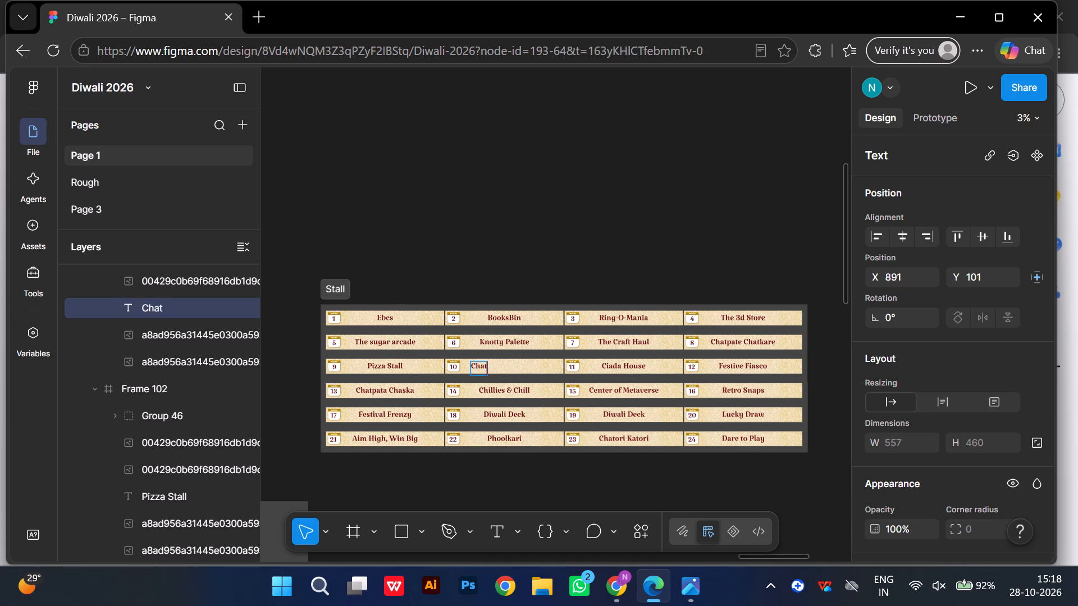
{"action": "type", "text": "ori"}
{"action": "key", "text": "space"}
{"action": "type", "text": "Katoru"}
{"action": "key", "text": "BackSpace"}
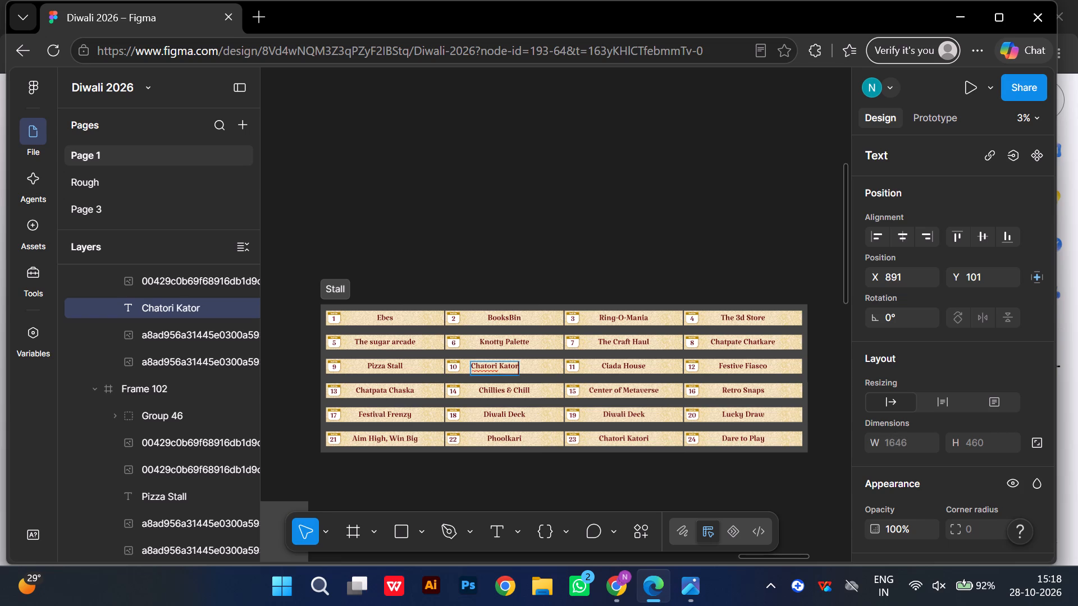
{"action": "key", "text": "i"}
{"action": "left_click", "coordinate": [903, 231]}
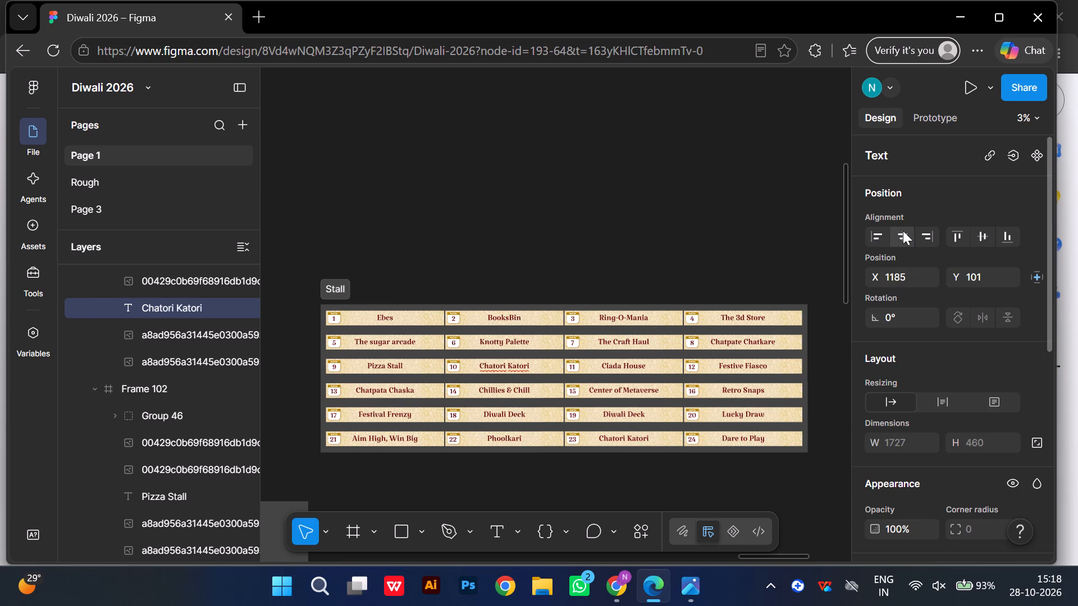
Change the stall 11 label to "Festive Fiasco", checking the name against the stall posters, and centre the text horizontally in its frame.
{"action": "double_click", "coordinate": [617, 369]}
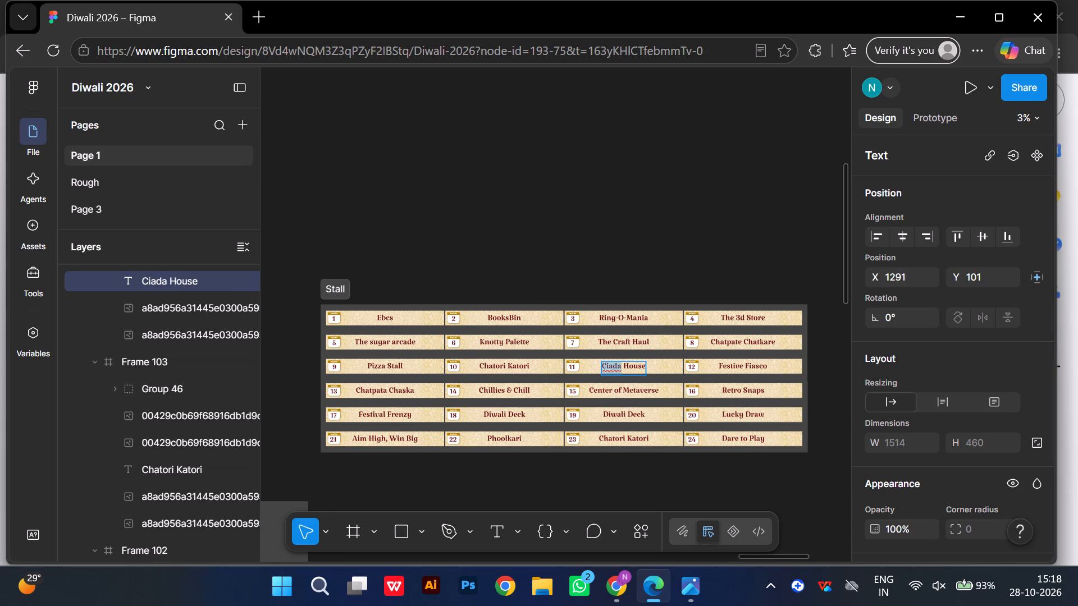
{"action": "triple_click", "coordinate": [617, 369]}
{"action": "type", "text": "Fest"}
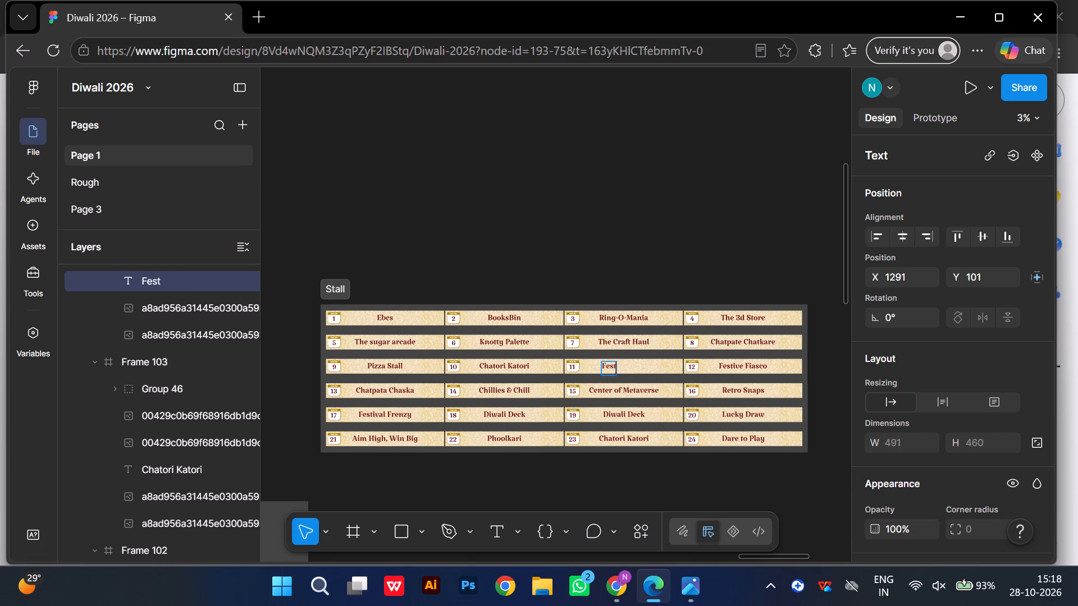
{"action": "type", "text": "ive"}
{"action": "key", "text": "space"}
{"action": "key", "text": "shift+f"}
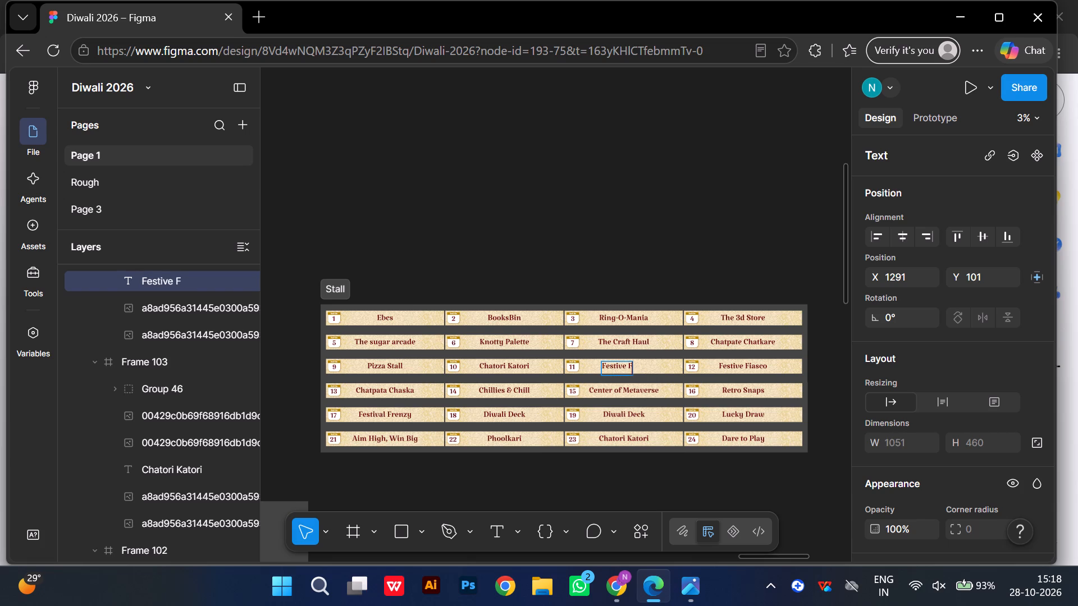
{"action": "key", "text": "i"}
{"action": "scroll", "coordinate": [617, 369], "scroll_direction": "down", "scroll_amount": 1}
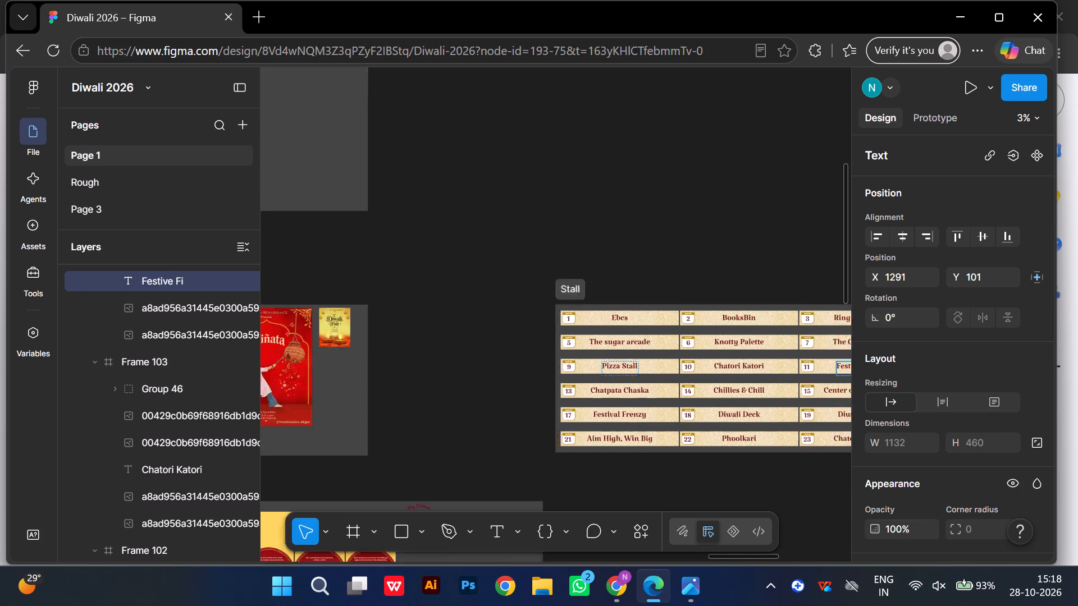
{"action": "scroll", "coordinate": [617, 369], "scroll_direction": "down", "scroll_amount": 1}
{"action": "scroll", "coordinate": [617, 369], "scroll_direction": "left", "scroll_amount": 2}
{"action": "scroll", "coordinate": [617, 369], "scroll_direction": "down", "scroll_amount": 1}
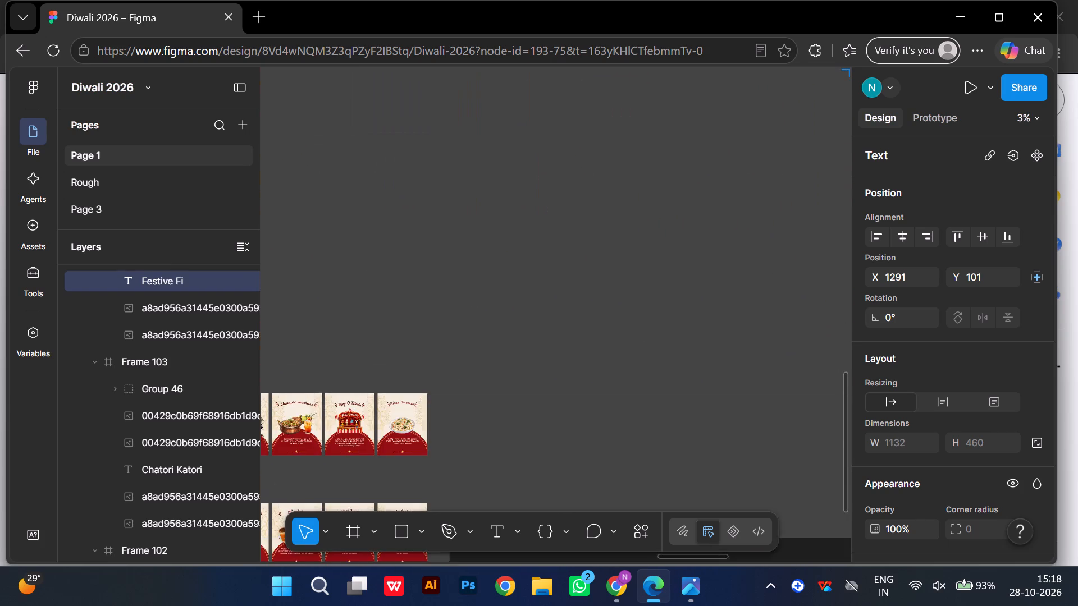
{"action": "scroll", "coordinate": [617, 369], "scroll_direction": "down", "scroll_amount": 2}
{"action": "scroll", "coordinate": [617, 369], "scroll_direction": "right", "scroll_amount": 1}
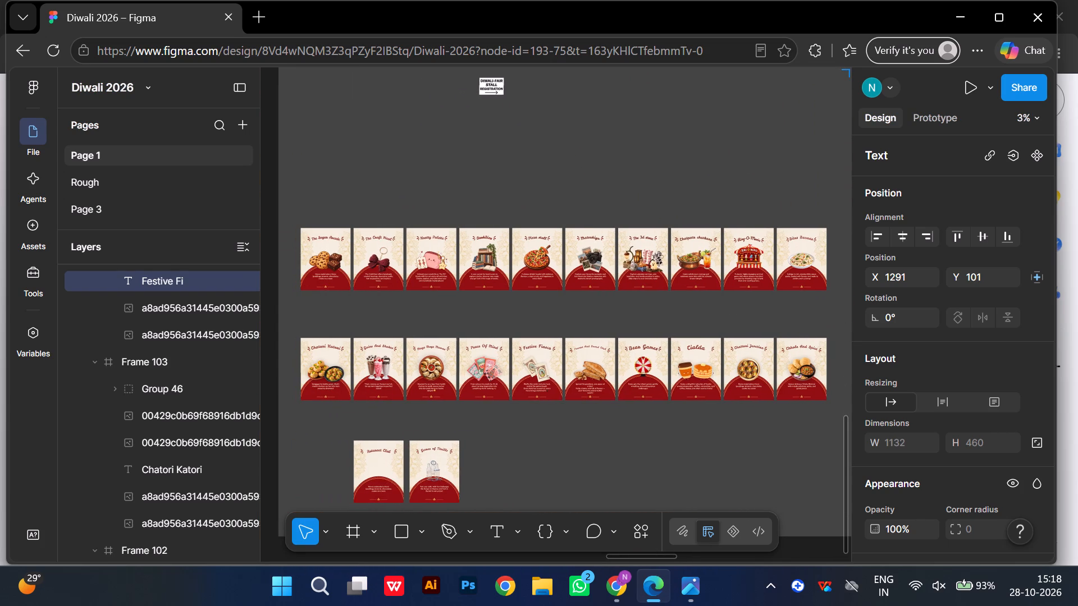
{"action": "scroll", "coordinate": [617, 369], "scroll_direction": "right", "scroll_amount": 1}
{"action": "scroll", "coordinate": [617, 369], "scroll_direction": "left", "scroll_amount": 1}
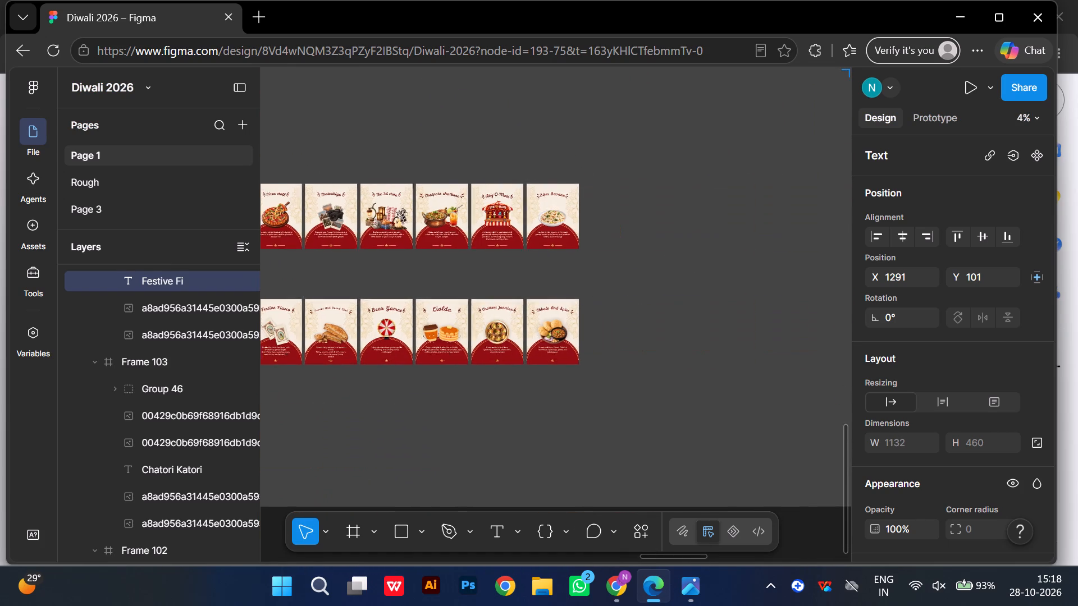
{"action": "scroll", "coordinate": [617, 369], "scroll_direction": "right", "scroll_amount": 1}
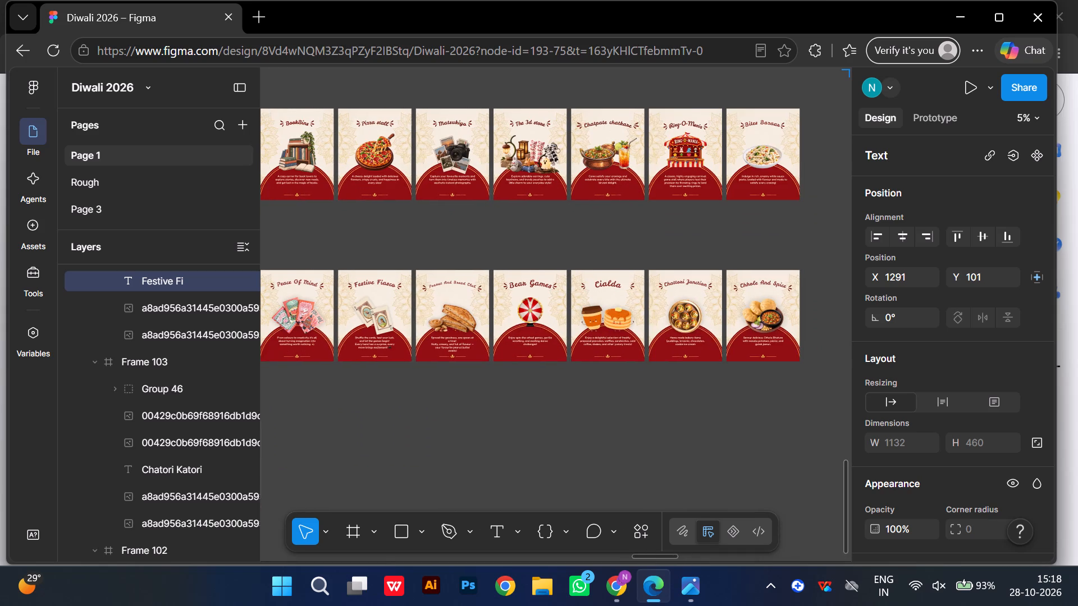
{"action": "scroll", "coordinate": [617, 369], "scroll_direction": "right", "scroll_amount": 1}
{"action": "scroll", "coordinate": [617, 369], "scroll_direction": "up", "scroll_amount": 1}
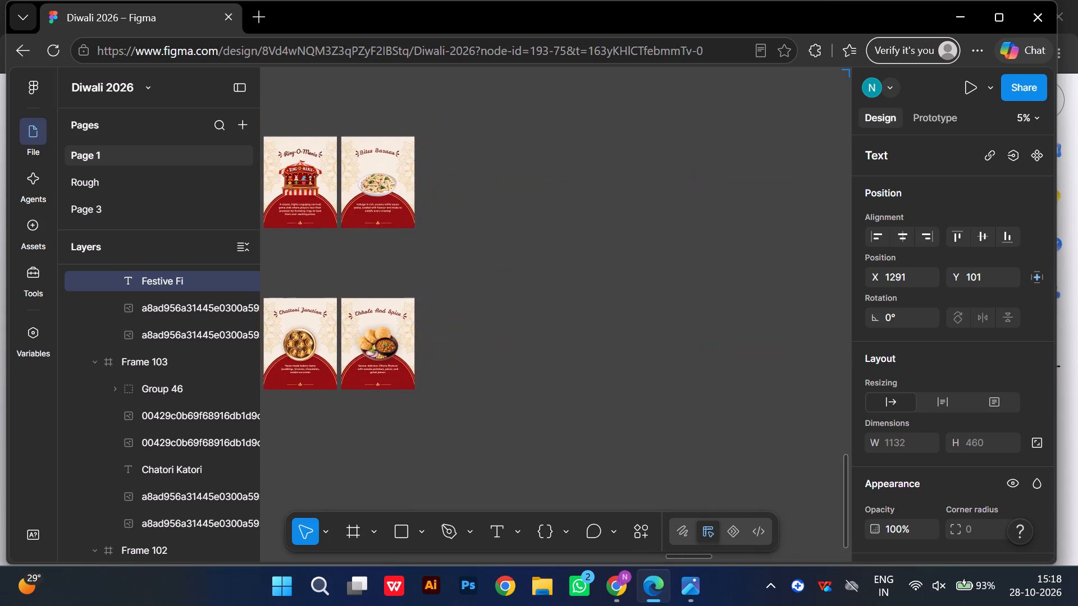
{"action": "scroll", "coordinate": [617, 369], "scroll_direction": "up", "scroll_amount": 1}
{"action": "scroll", "coordinate": [617, 369], "scroll_direction": "right", "scroll_amount": 1}
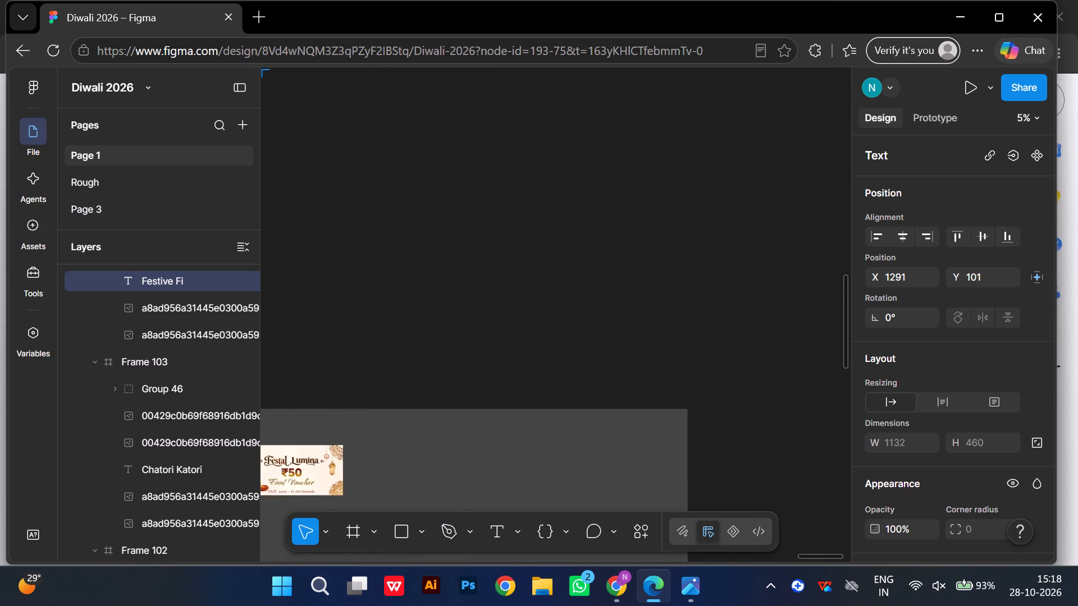
{"action": "scroll", "coordinate": [617, 369], "scroll_direction": "right", "scroll_amount": 2}
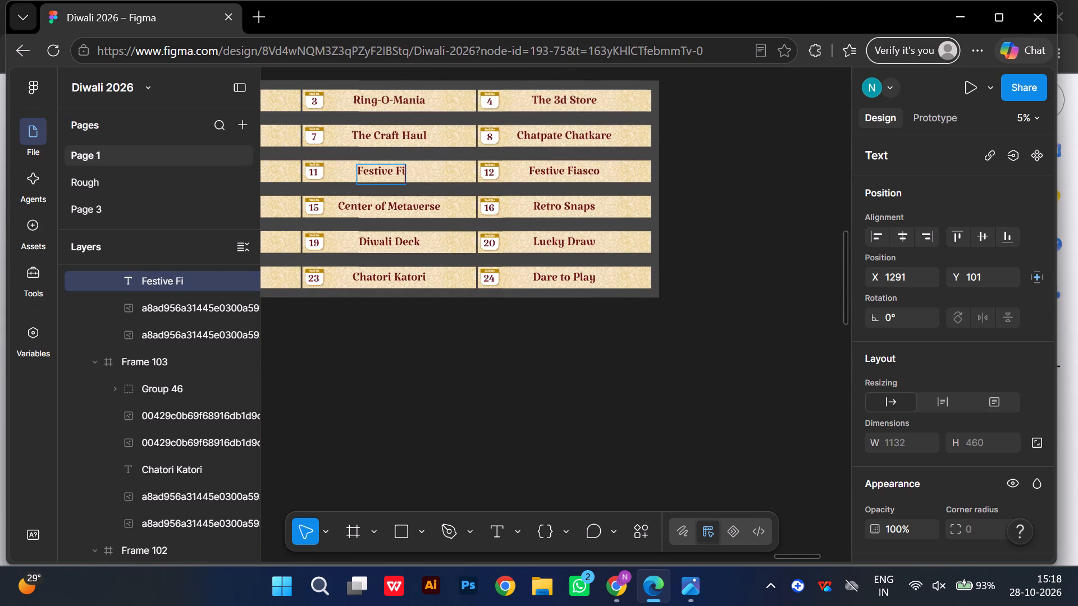
{"action": "type", "text": "asco"}
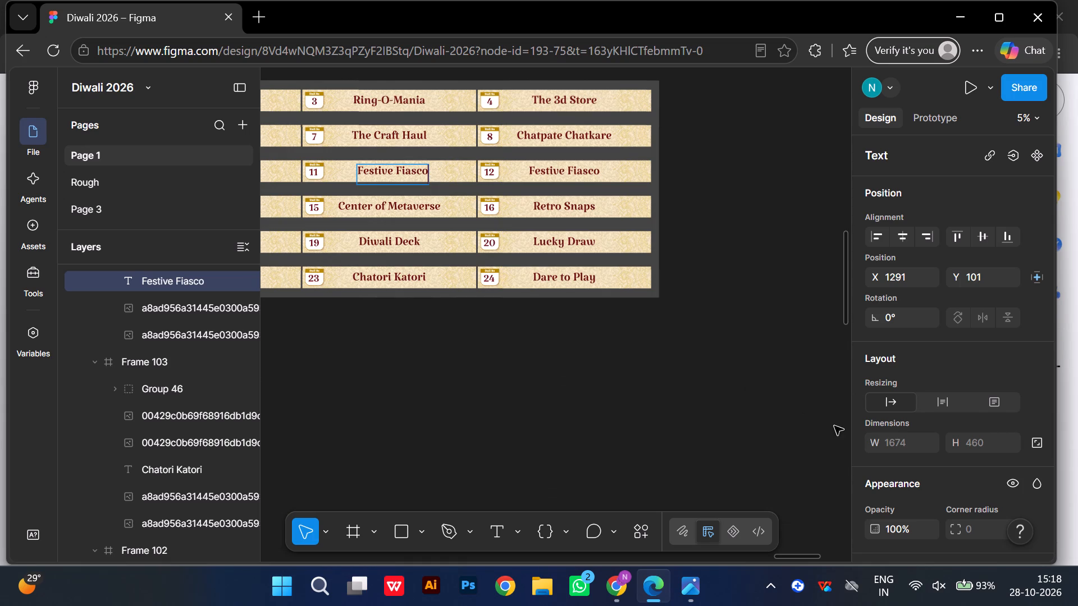
{"action": "left_click", "coordinate": [899, 237]}
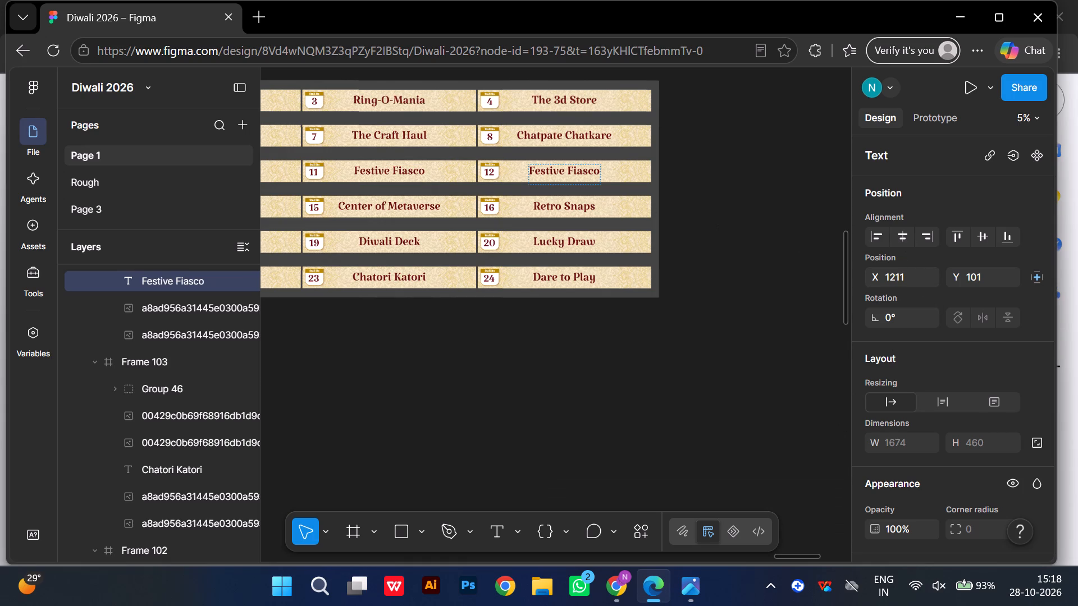
Change the stall 12 label to "Bear Games" and centre the text horizontally in its frame.
{"action": "triple_click", "coordinate": [570, 167]}
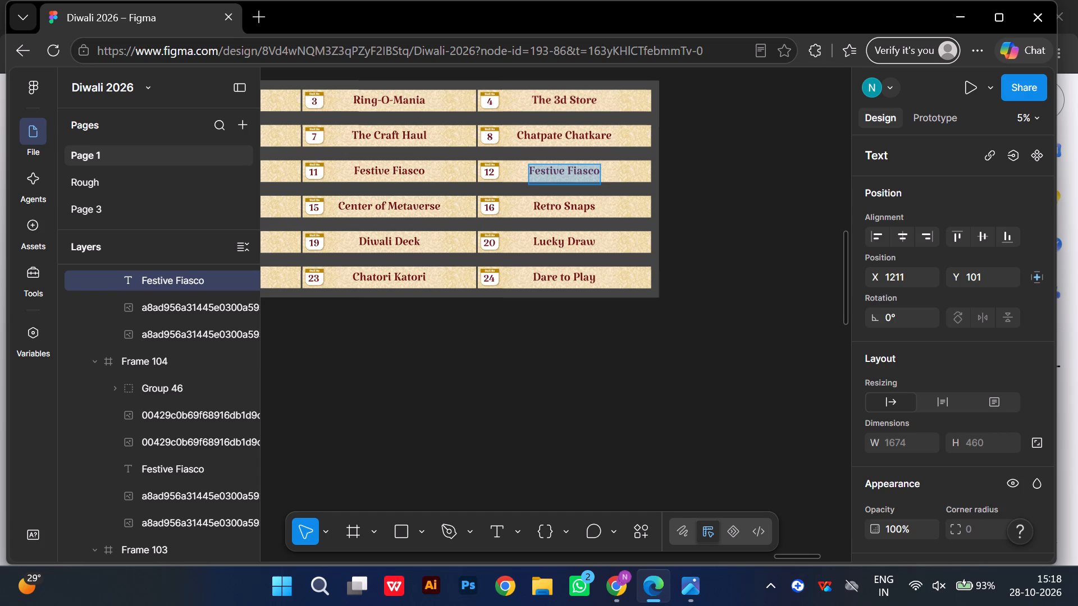
{"action": "type", "text": "Bear"}
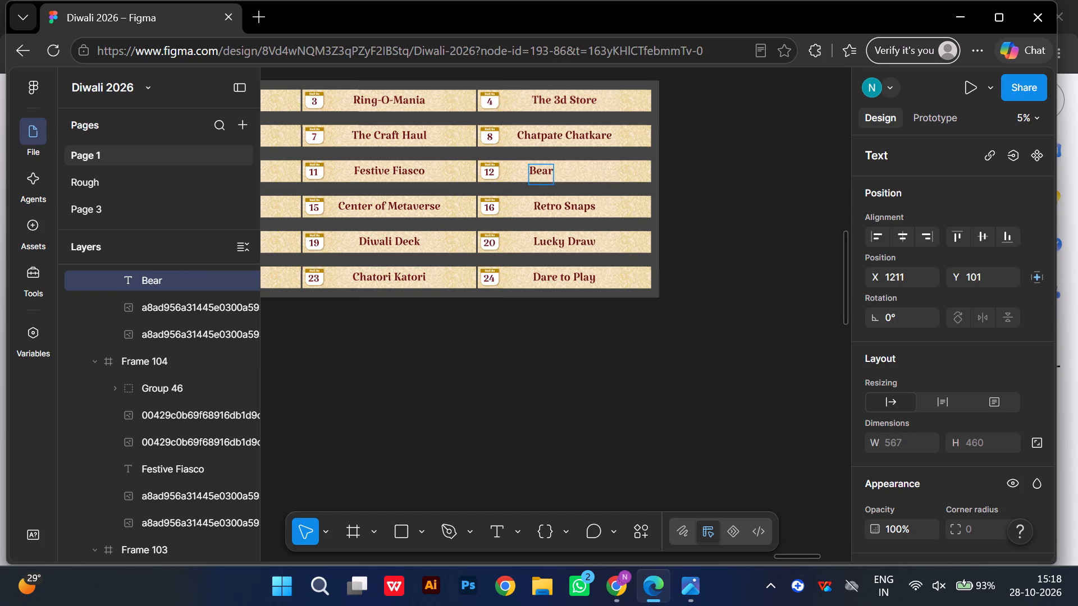
{"action": "key", "text": "space"}
{"action": "type", "text": "Games"}
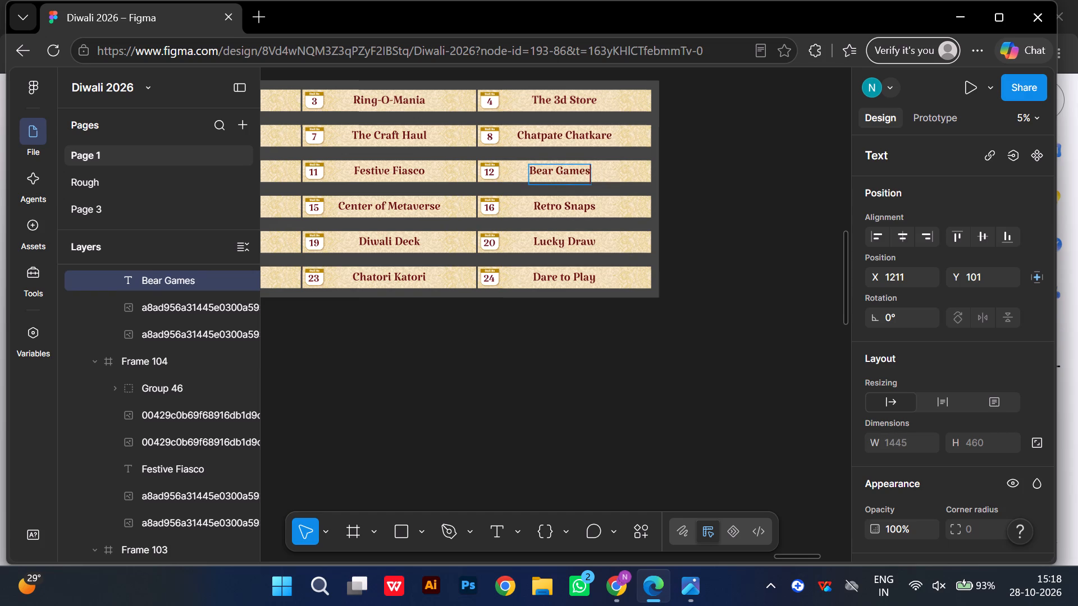
{"action": "left_click", "coordinate": [903, 237]}
Change the stall 13 label to "Cialda" and centre the text horizontally in its frame.
{"action": "scroll", "coordinate": [563, 342], "scroll_direction": "right", "scroll_amount": 2}
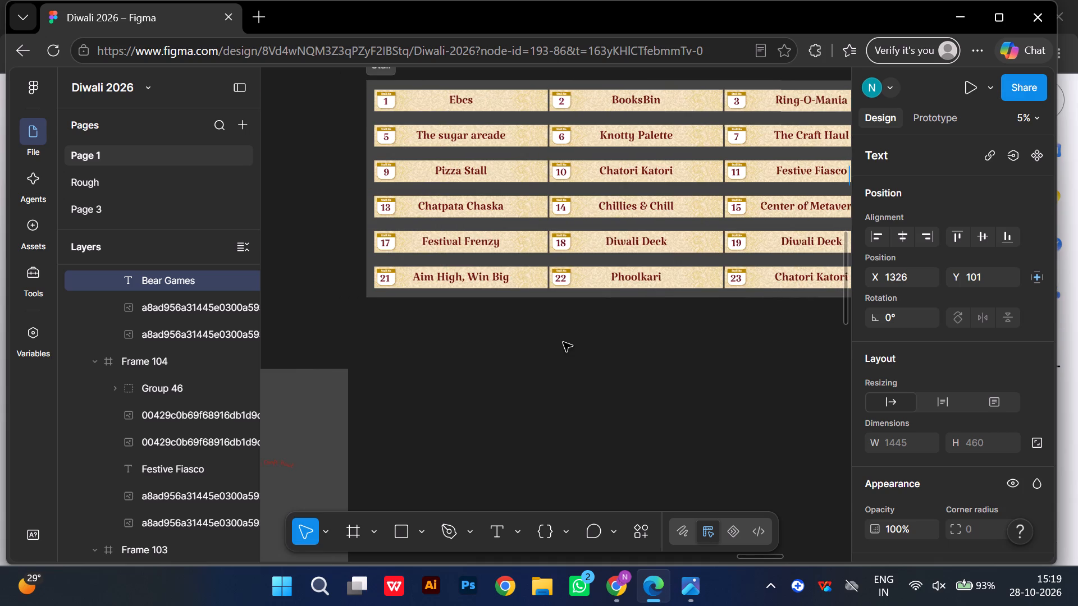
{"action": "scroll", "coordinate": [563, 342], "scroll_direction": "right", "scroll_amount": 1}
{"action": "triple_click", "coordinate": [471, 211]}
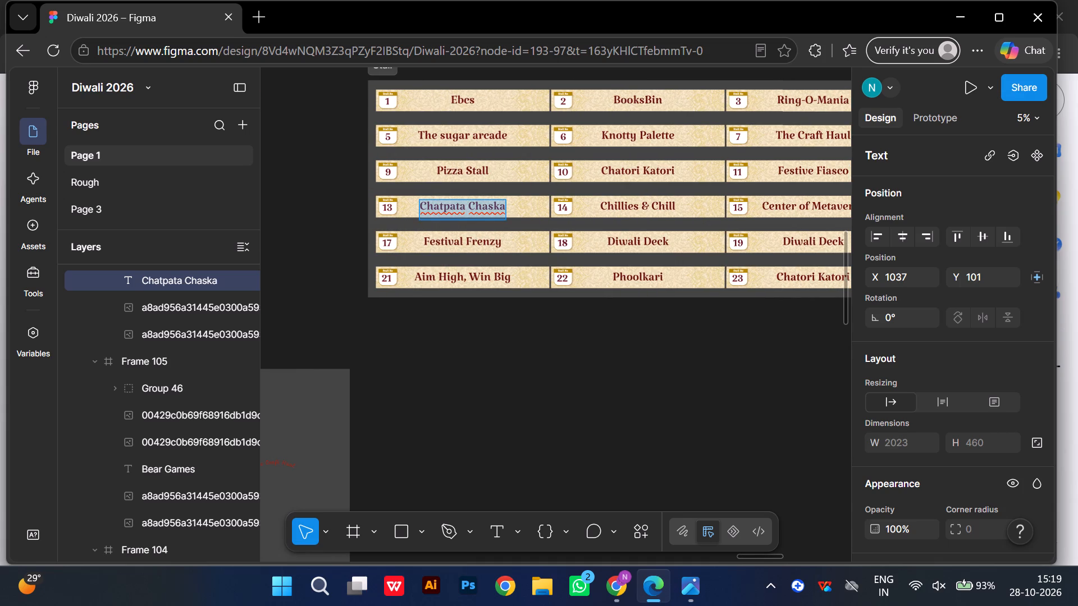
{"action": "key", "text": "shift+c"}
{"action": "key", "text": "i"}
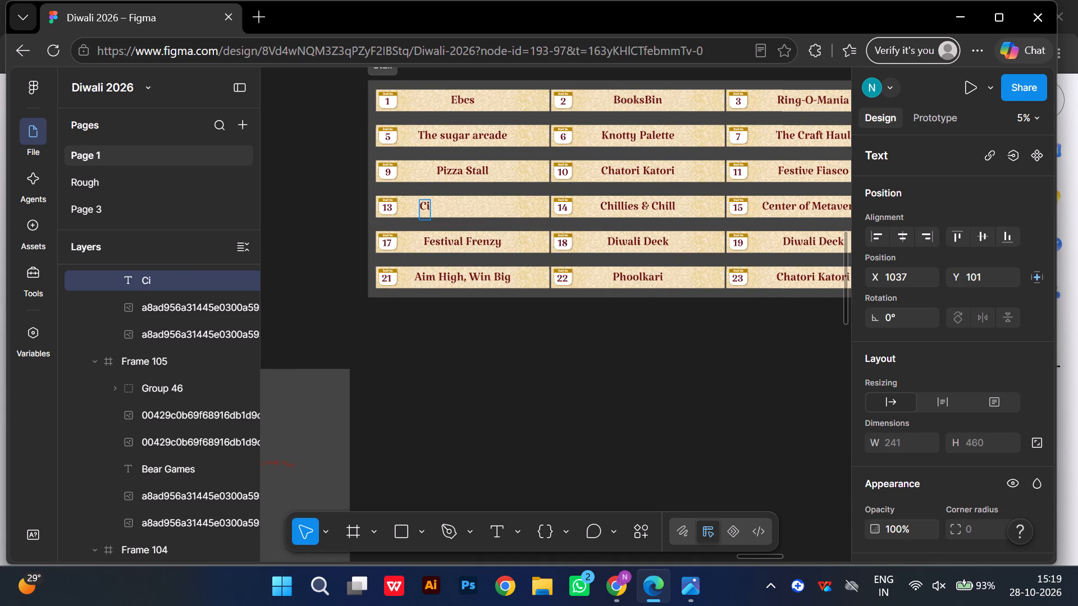
{"action": "key", "text": "a"}
{"action": "type", "text": "lda"}
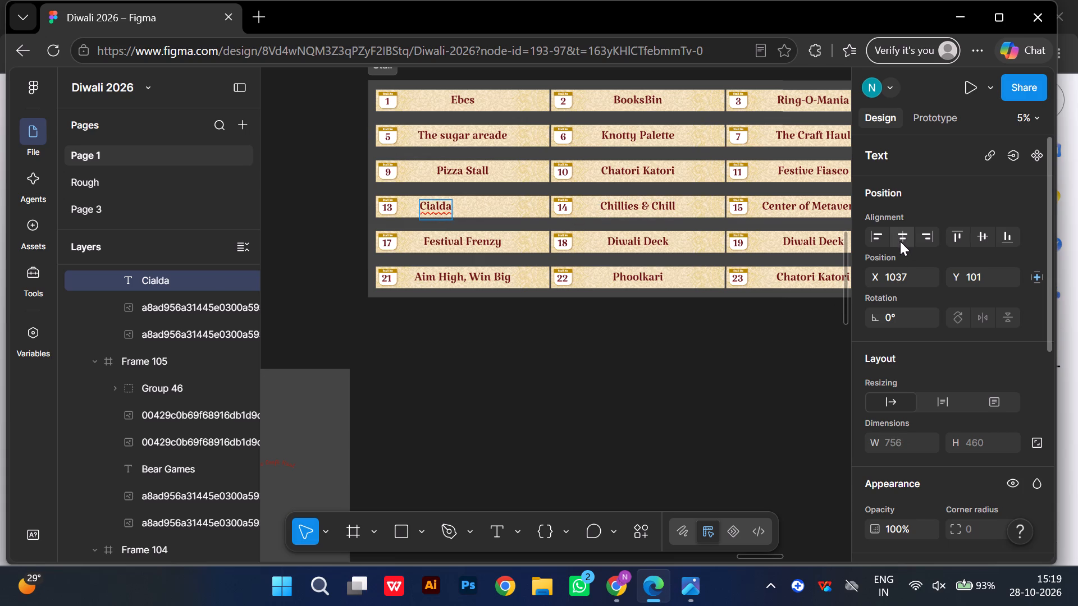
{"action": "left_click", "coordinate": [900, 240]}
Change the stall 14 label to "Peace of Mind", removing all of the old wording, and centre the text horizontally in its frame.
{"action": "double_click", "coordinate": [665, 209]}
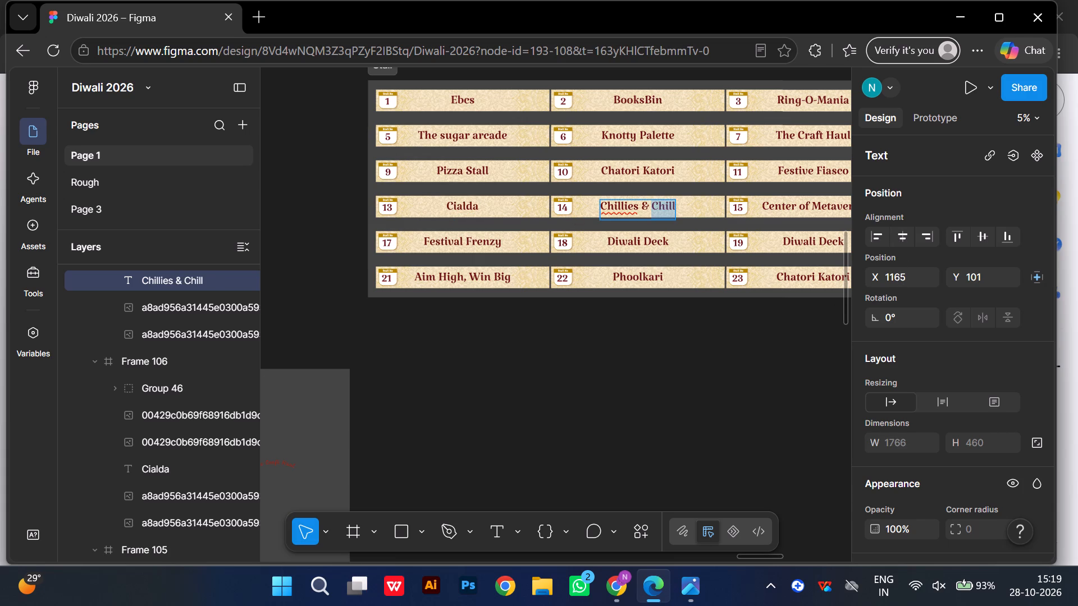
{"action": "type", "text": "Peace"}
{"action": "key", "text": "space"}
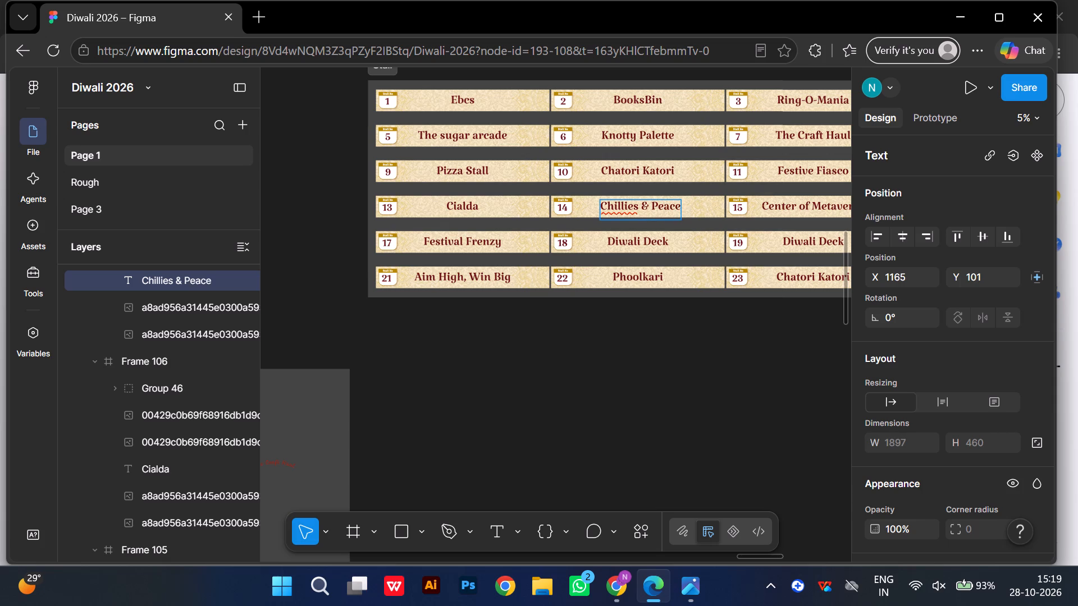
{"action": "type", "text": "of Mind"}
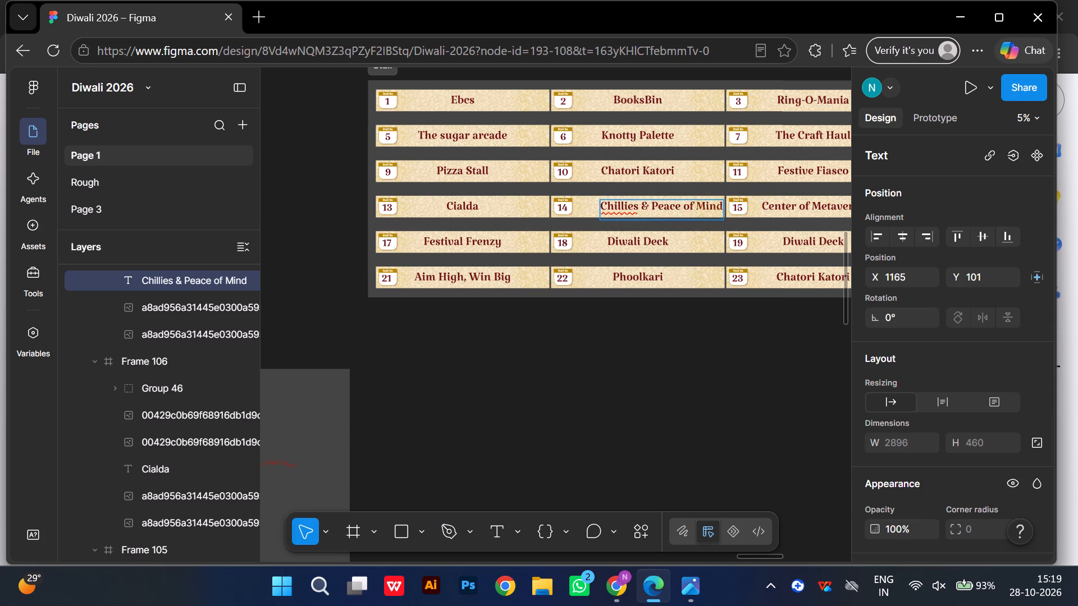
{"action": "left_click", "coordinate": [647, 204]}
{"action": "key", "text": "BackSpace"}
{"action": "key", "text": "BackSpace"}
{"action": "key", "text": "BackSpace"}
{"action": "key", "text": "BackSpace"}
{"action": "key", "text": "BackSpace"}
{"action": "key", "text": "BackSpace"}
{"action": "key", "text": "BackSpace"}
{"action": "key", "text": "BackSpace"}
{"action": "key", "text": "BackSpace"}
{"action": "key", "text": "BackSpace"}
{"action": "key", "text": "BackSpace"}
{"action": "key", "text": "BackSpace"}
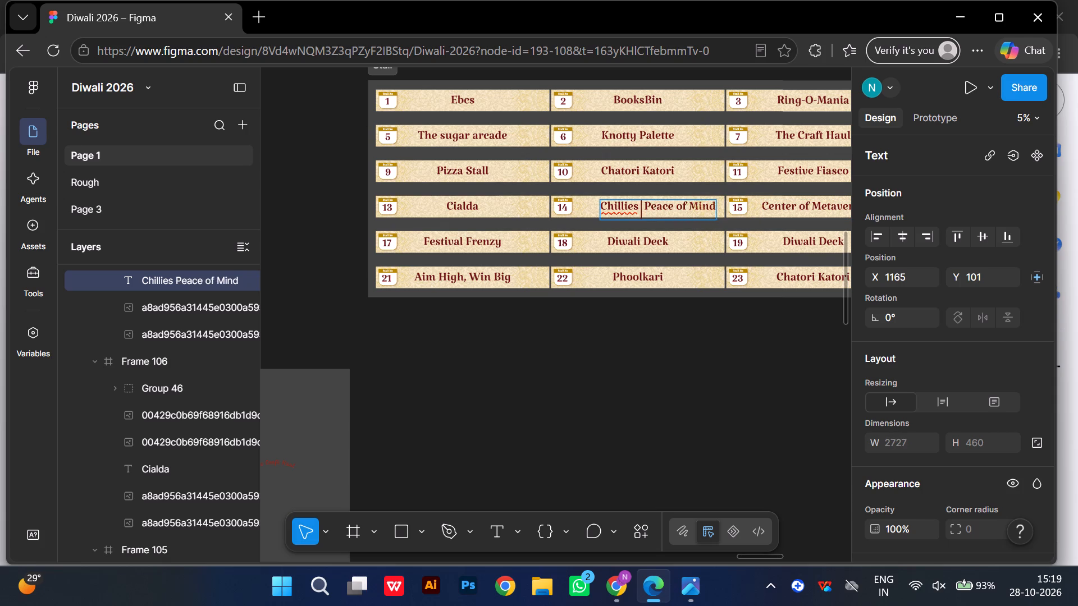
{"action": "key", "text": "BackSpace"}
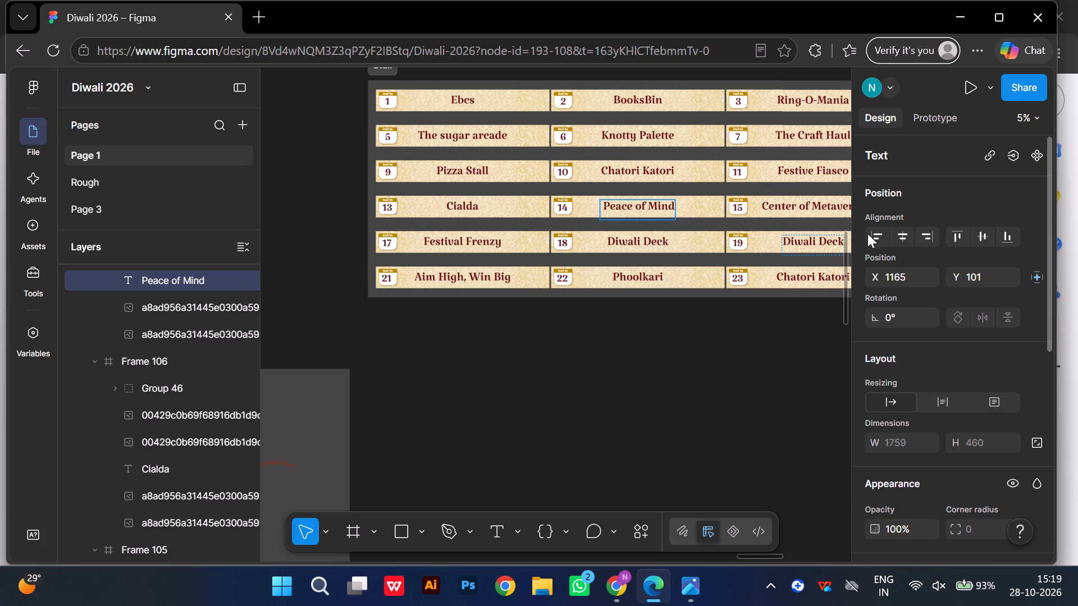
{"action": "left_click", "coordinate": [901, 236]}
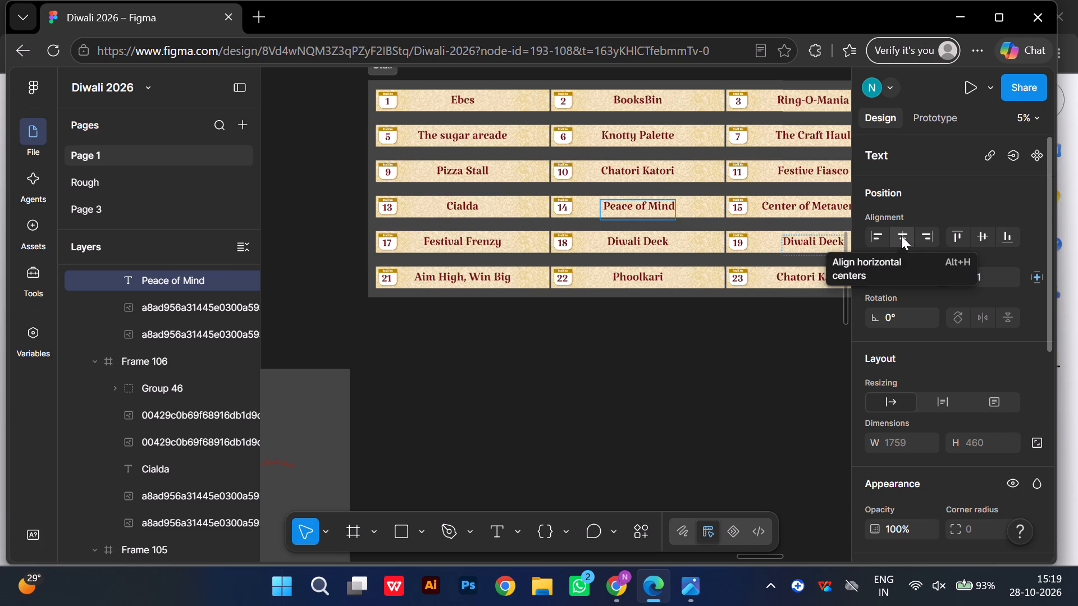
Change the stall 15 label to "Chattori Junction" and centre the text horizontally in its frame.
{"action": "scroll", "coordinate": [972, 251], "scroll_direction": "left", "scroll_amount": 1}
{"action": "scroll", "coordinate": [837, 324], "scroll_direction": "left", "scroll_amount": 1}
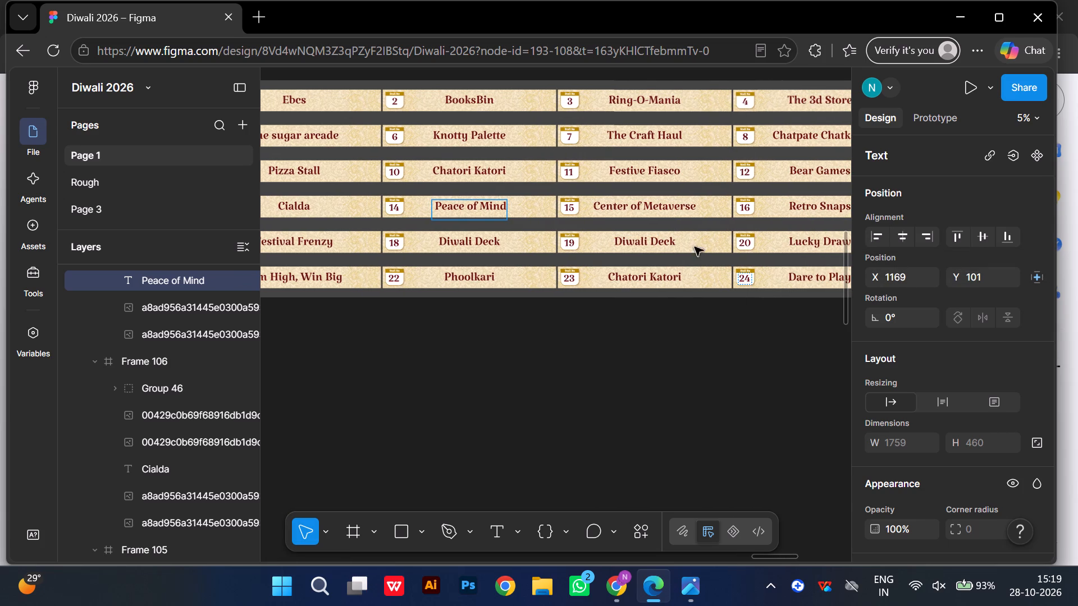
{"action": "triple_click", "coordinate": [659, 212]}
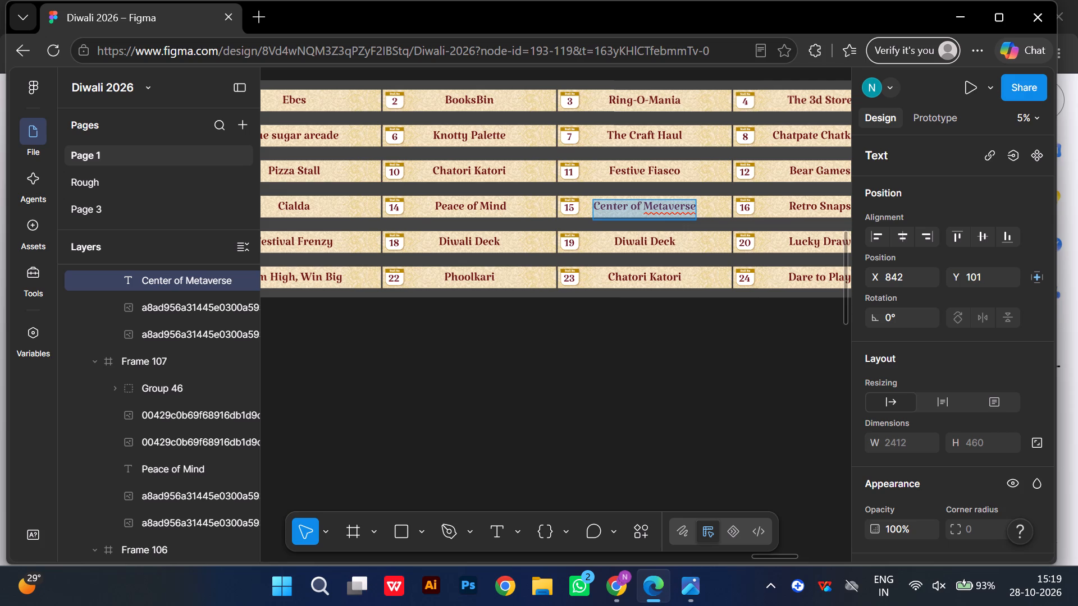
{"action": "key", "text": "shift+c"}
{"action": "type", "text": "hattori"}
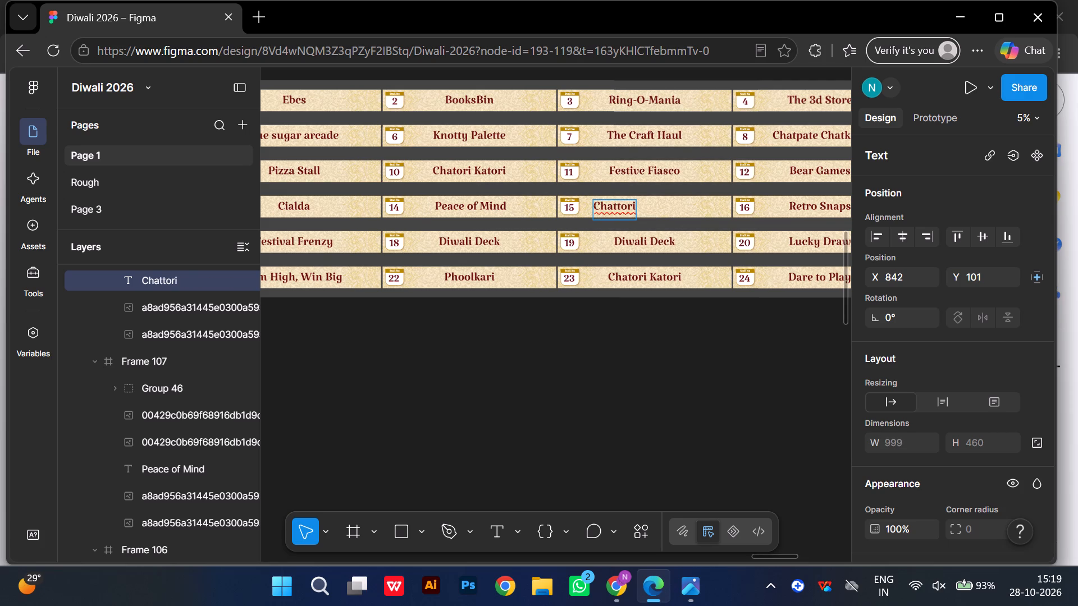
{"action": "key", "text": "space"}
{"action": "type", "text": "Junctiom"}
{"action": "key", "text": "BackSpace"}
{"action": "key", "text": "n"}
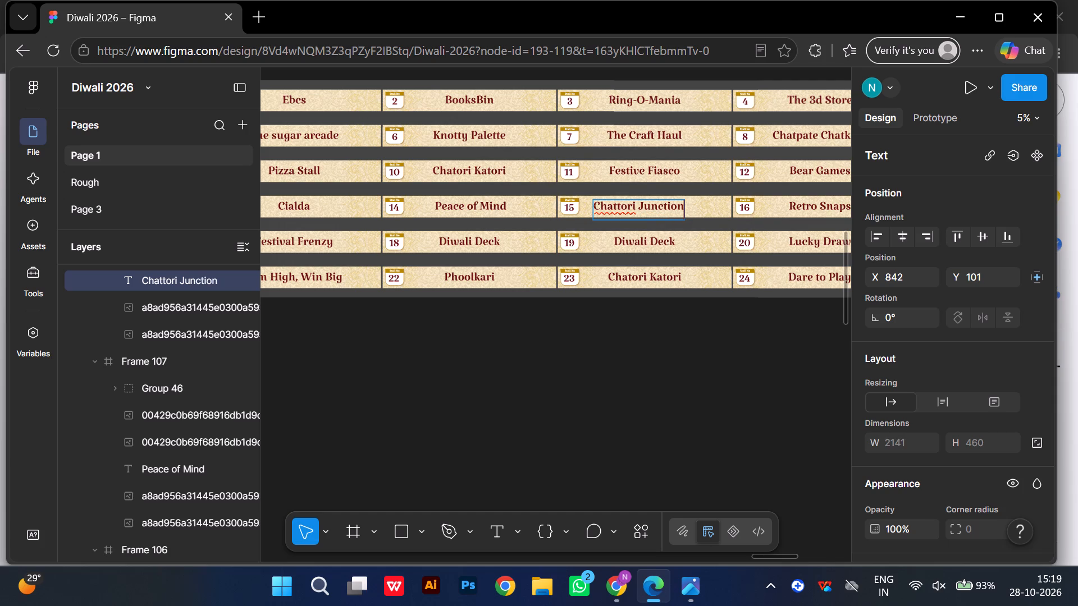
{"action": "left_click", "coordinate": [905, 232]}
Change the stall 16 label to "Chhole and Spice" and centre the text horizontally in its frame.
{"action": "triple_click", "coordinate": [814, 209]}
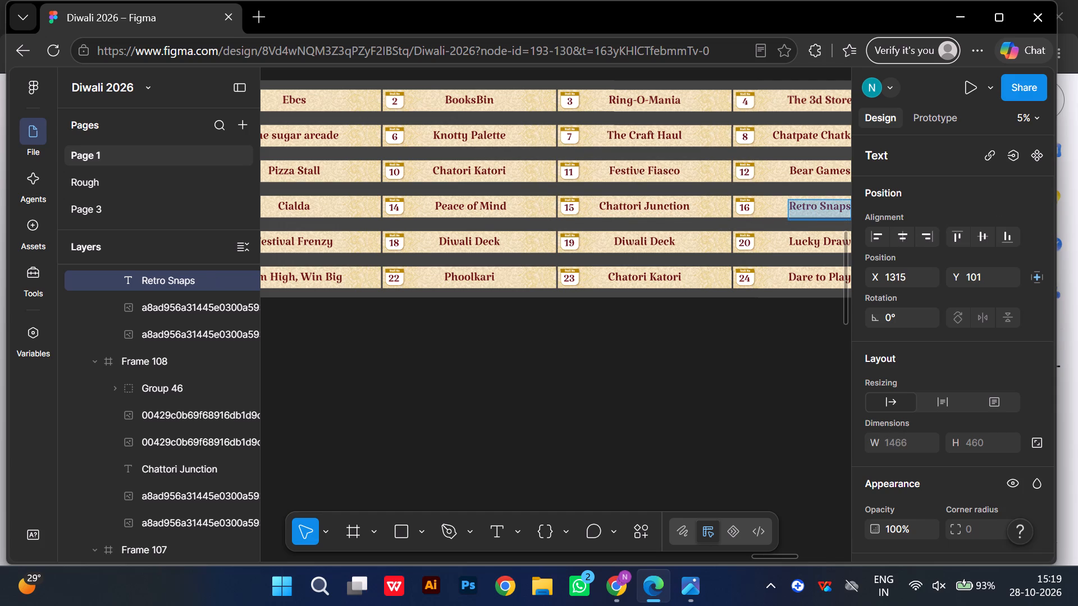
{"action": "type", "text": "Chhole"}
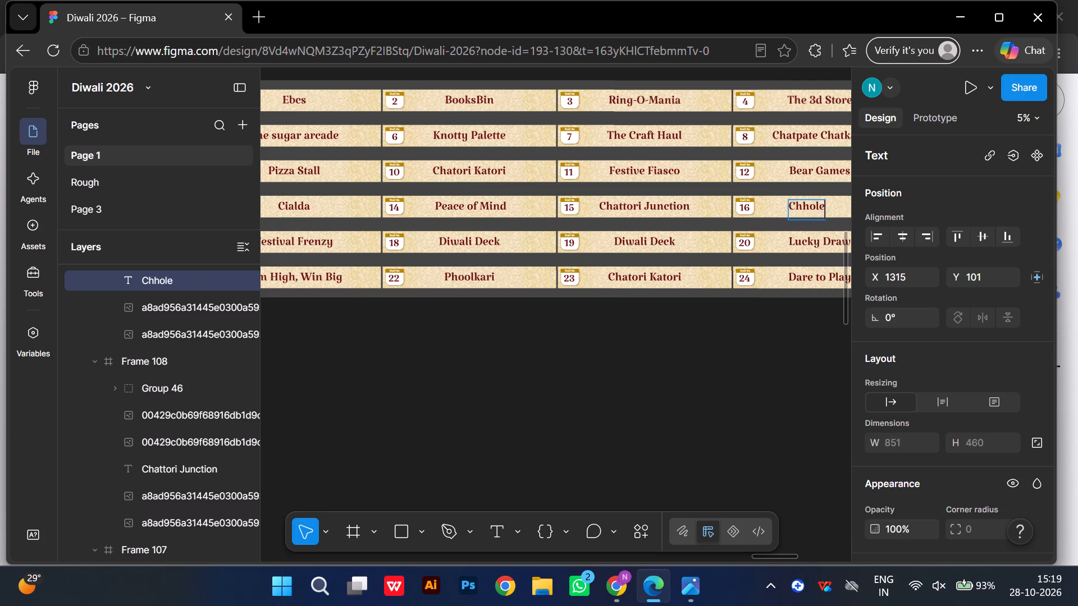
{"action": "key", "text": "space"}
{"action": "type", "text": "and Spice"}
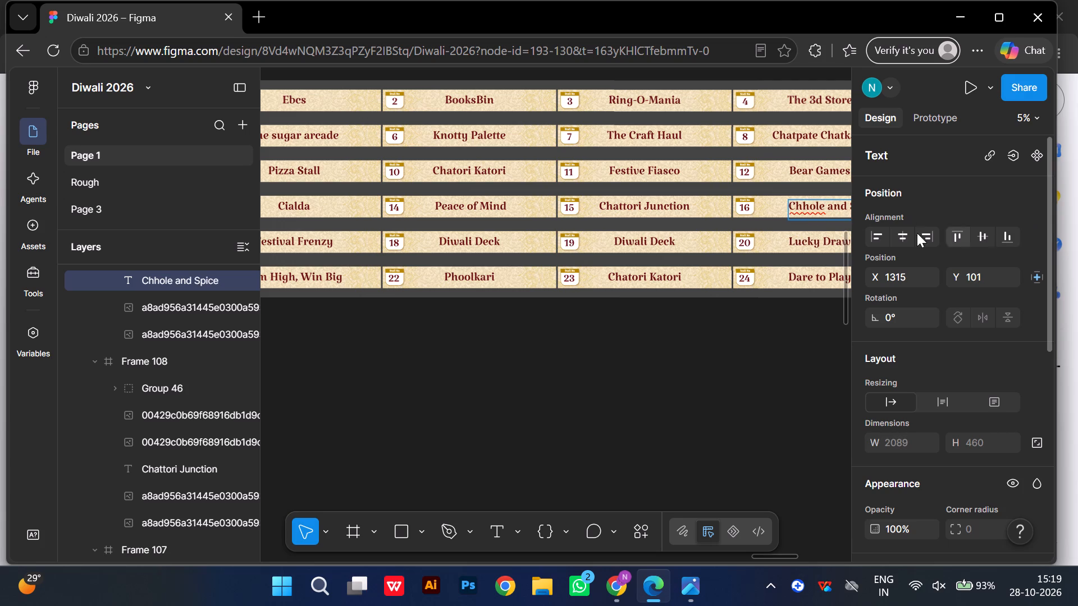
{"action": "left_click", "coordinate": [906, 231]}
Change the stall 17 label to "Games of Thrills" and centre the text horizontally in its frame.
{"action": "scroll", "coordinate": [661, 327], "scroll_direction": "left", "scroll_amount": 1}
{"action": "scroll", "coordinate": [661, 327], "scroll_direction": "right", "scroll_amount": 1}
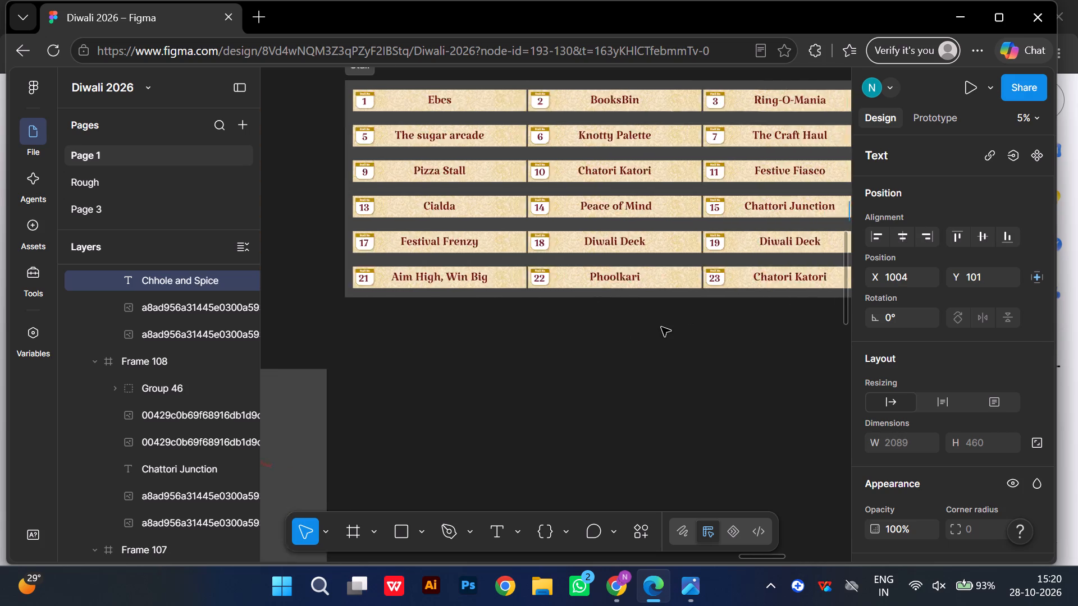
{"action": "scroll", "coordinate": [661, 327], "scroll_direction": "right", "scroll_amount": 2}
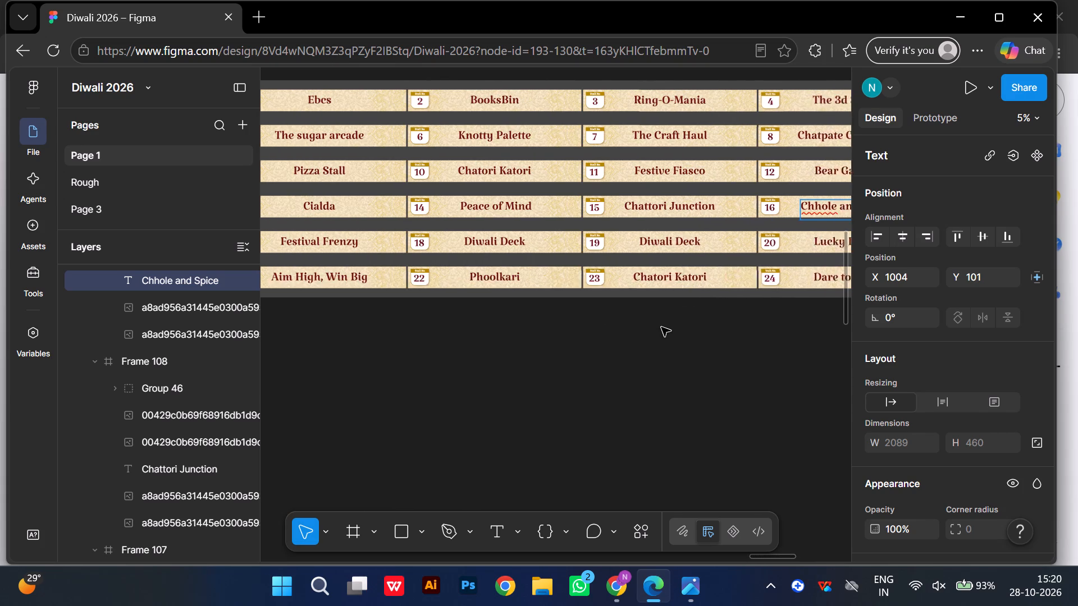
{"action": "scroll", "coordinate": [661, 327], "scroll_direction": "right", "scroll_amount": 1}
{"action": "double_click", "coordinate": [368, 237]}
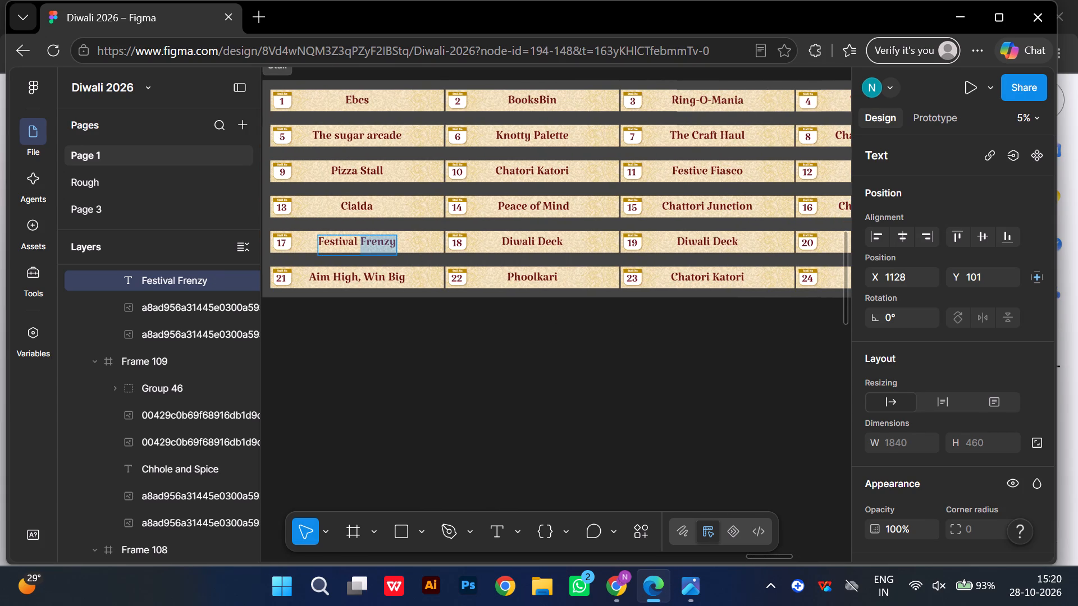
{"action": "triple_click", "coordinate": [368, 237]}
{"action": "left_click", "coordinate": [368, 237]}
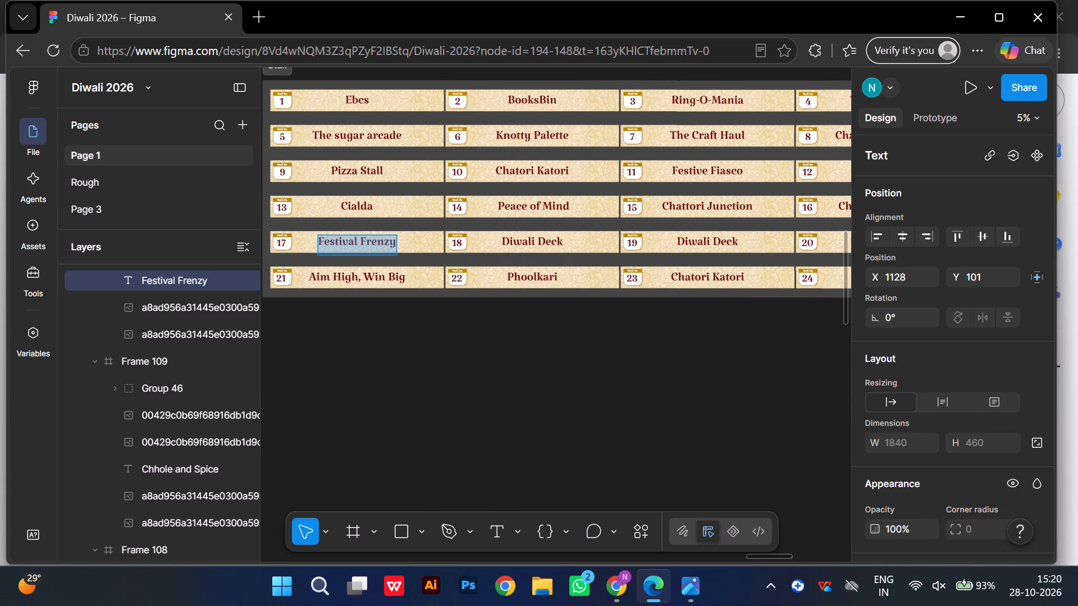
{"action": "type", "text": "Games"}
{"action": "key", "text": "space"}
{"action": "type", "text": "of"}
{"action": "key", "text": "space"}
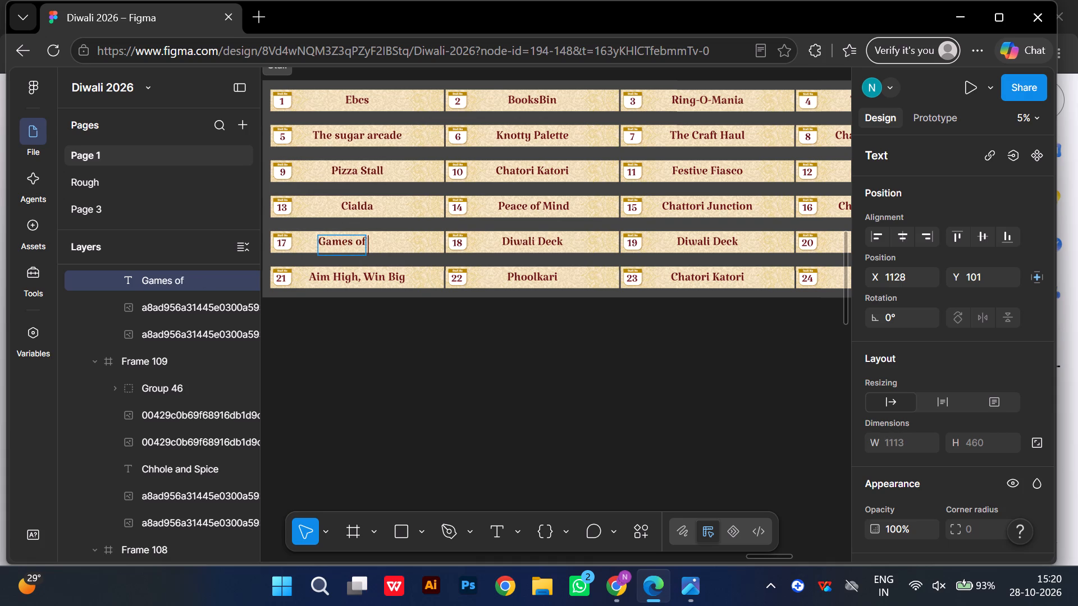
{"action": "type", "text": "Thrills"}
{"action": "left_click", "coordinate": [903, 235]}
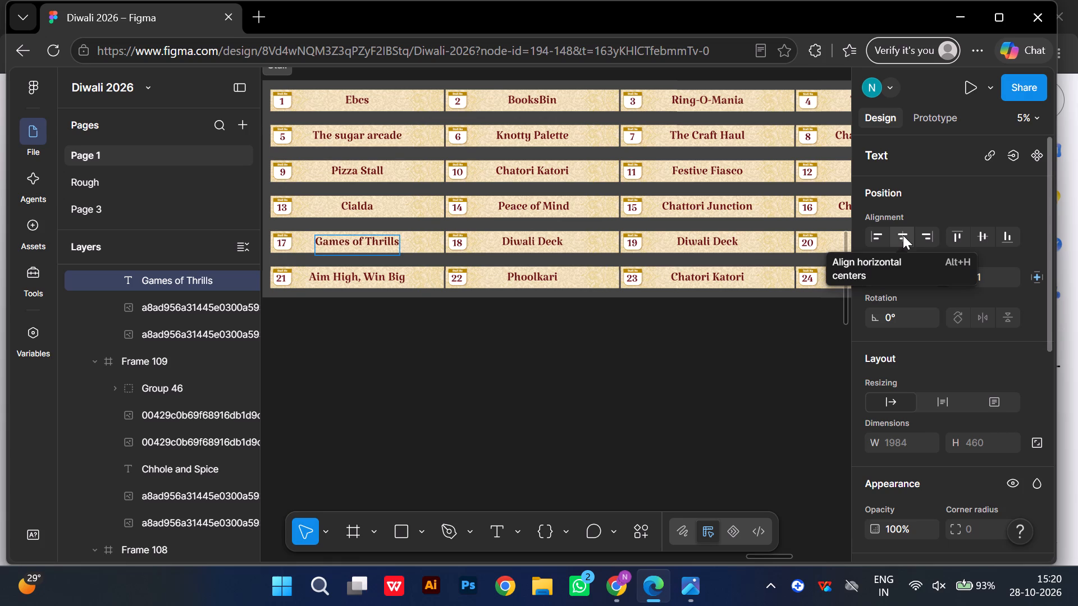
Change the stall 18 label to "Bites Bazaar" and centre the text horizontally in its frame.
{"action": "triple_click", "coordinate": [559, 247]}
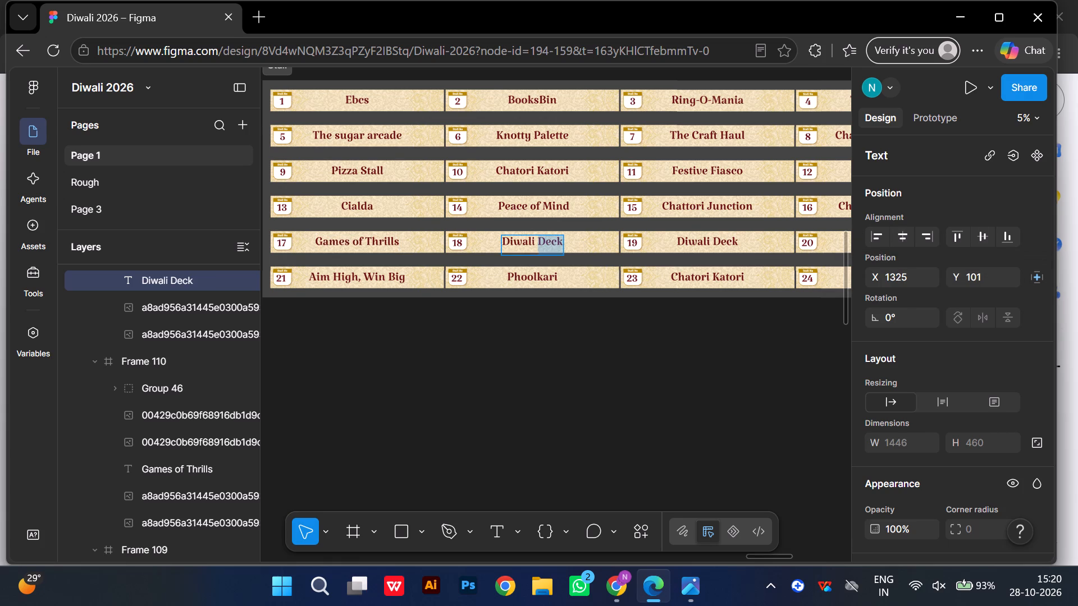
{"action": "left_click", "coordinate": [559, 247], "text": "shift"}
{"action": "key", "text": "shift+b"}
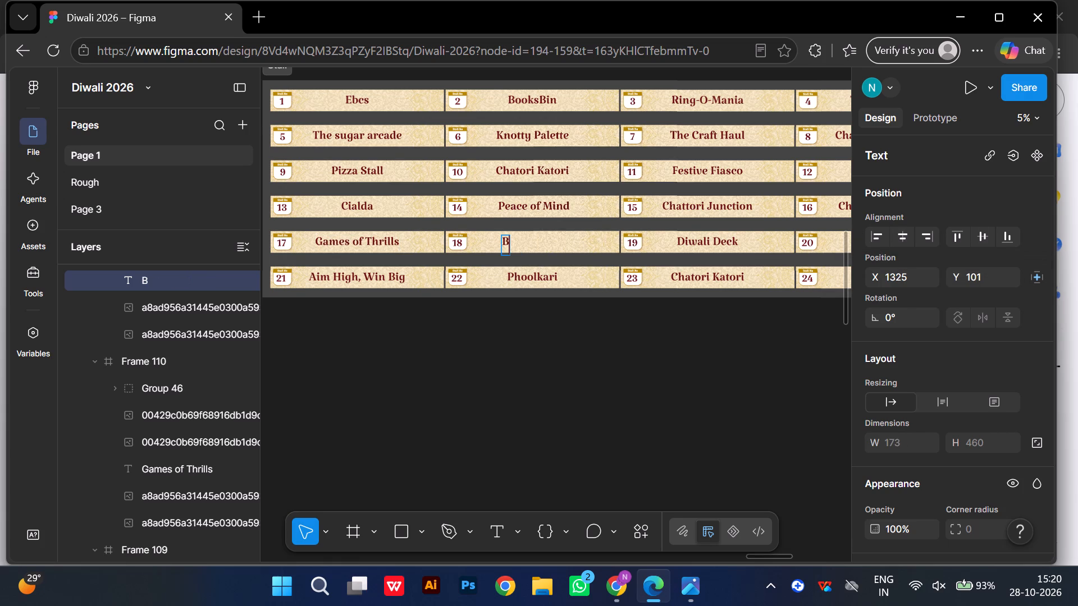
{"action": "type", "text": "ites Ba"}
{"action": "type", "text": "zaar"}
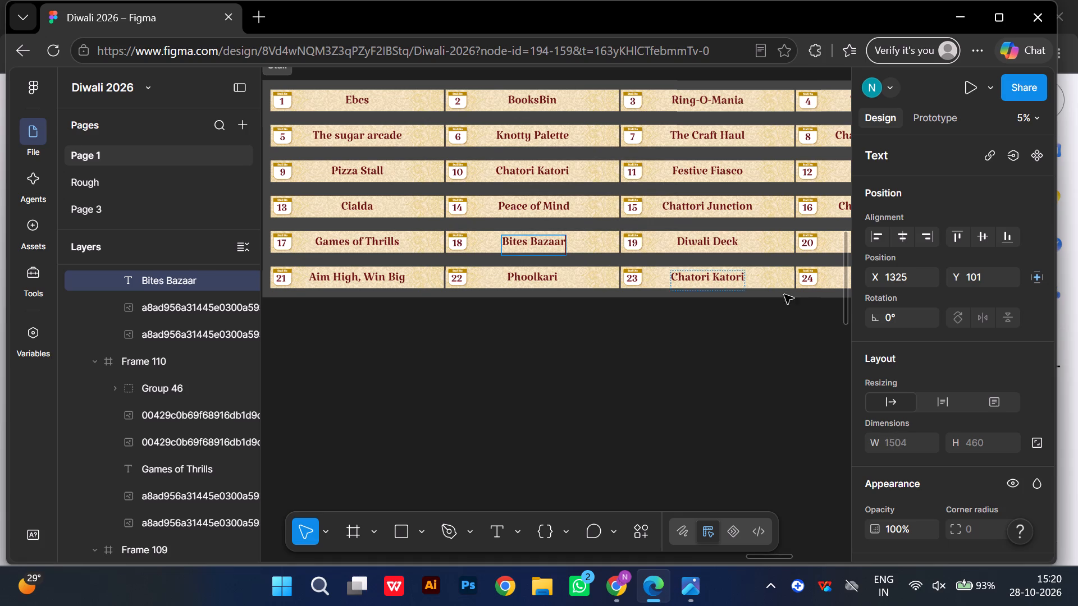
{"action": "left_click", "coordinate": [900, 238]}
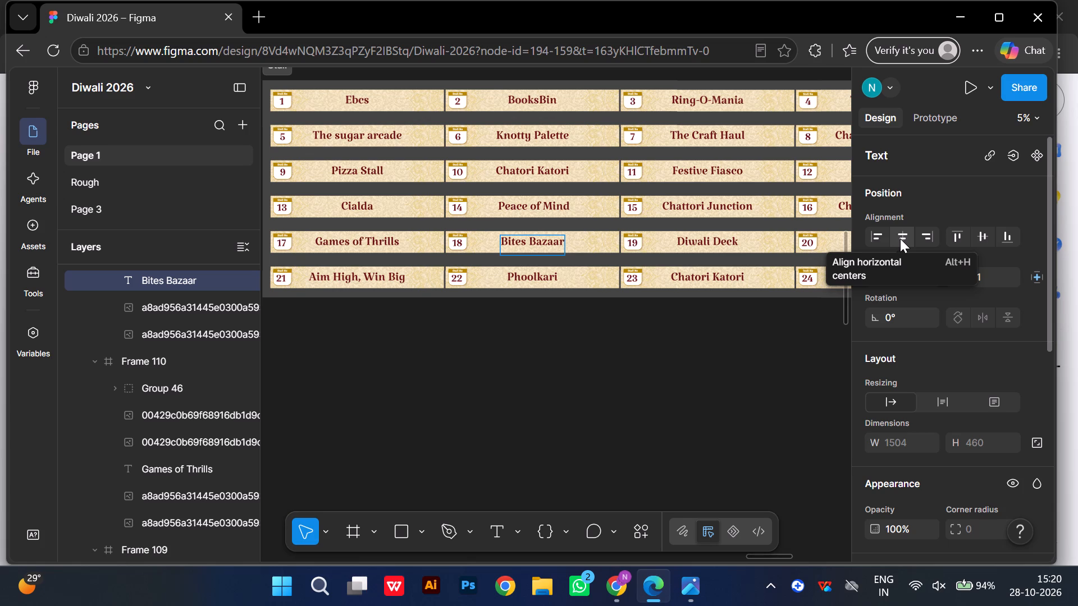
Change the stall 19 label to "Peanut and Bread Club" and centre the text horizontally in its frame.
{"action": "triple_click", "coordinate": [720, 247]}
{"action": "left_click", "coordinate": [720, 247]}
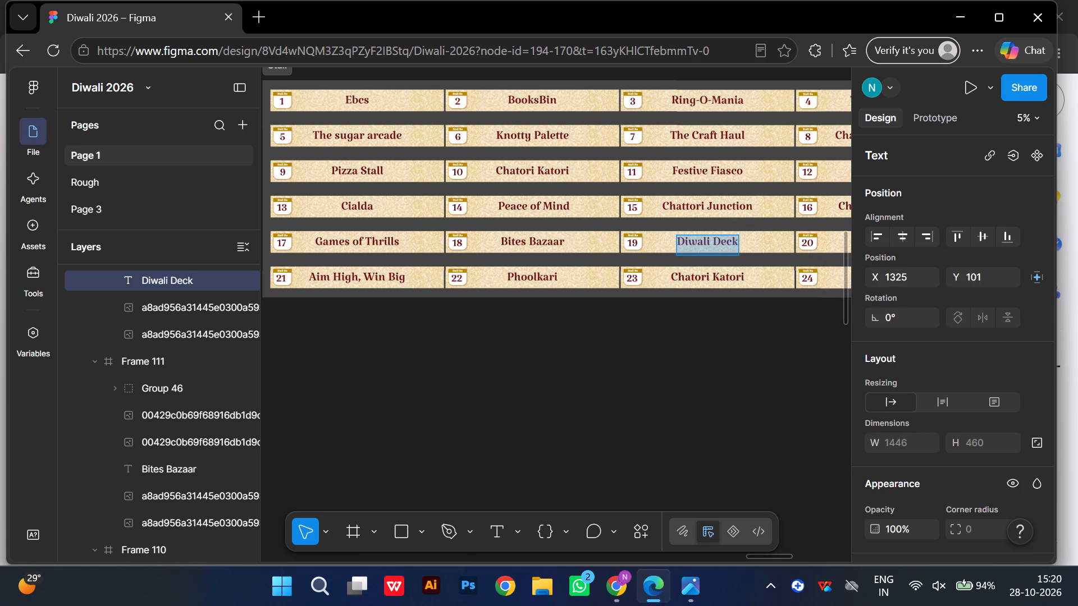
{"action": "key", "text": "shift+r"}
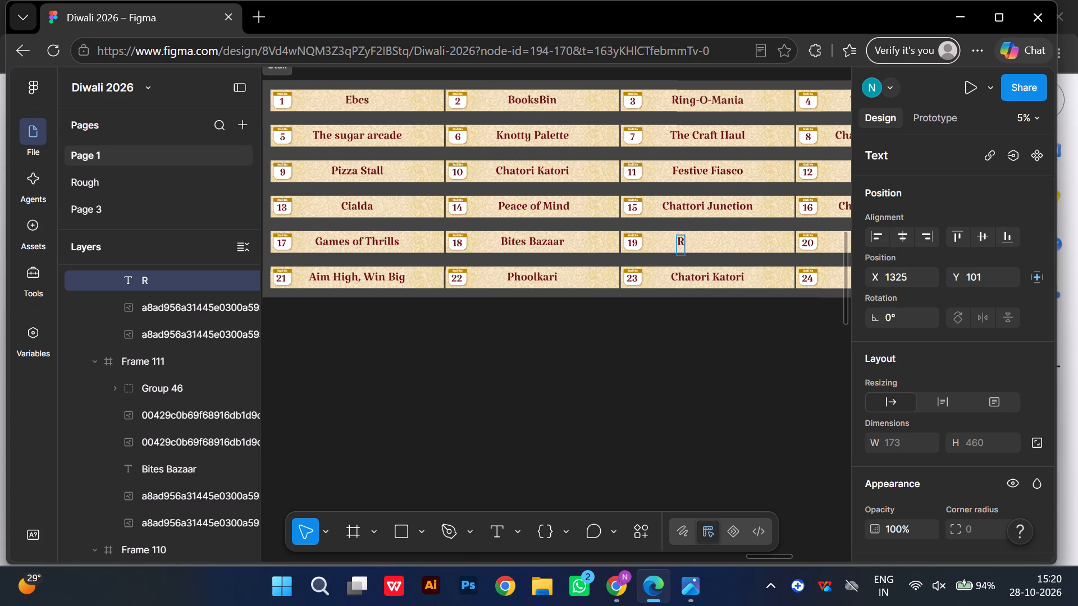
{"action": "key", "text": "BackSpace"}
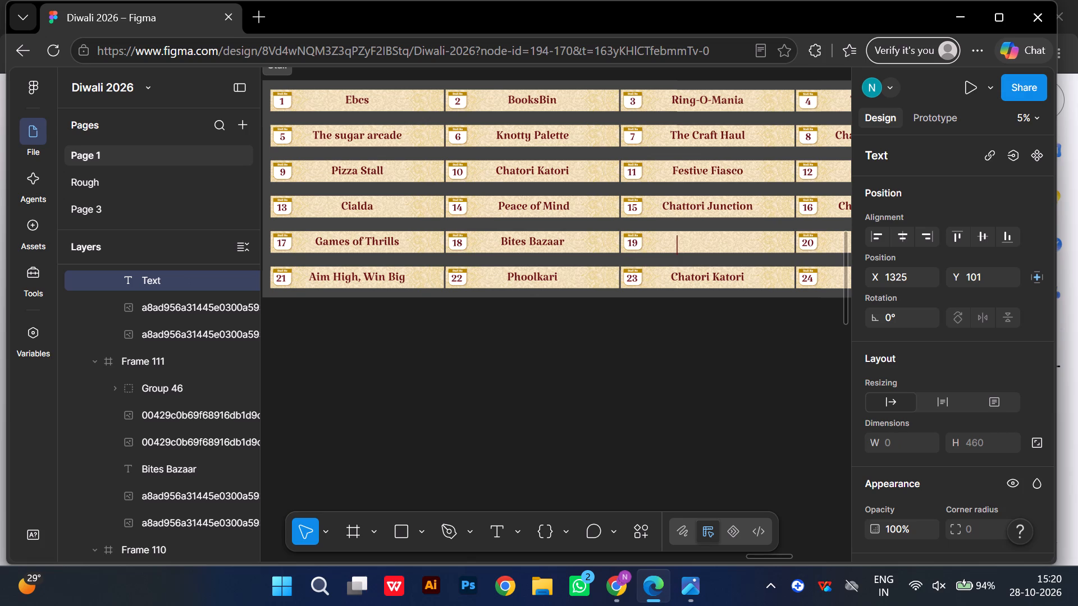
{"action": "type", "text": "Pea"}
{"action": "type", "text": "nut"}
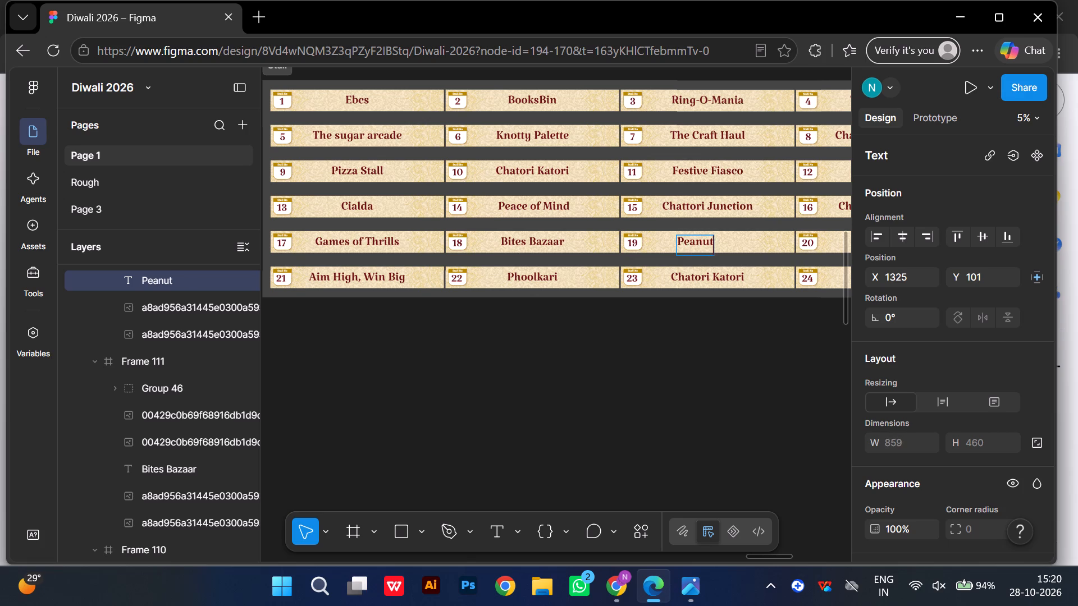
{"action": "key", "text": "space"}
{"action": "type", "text": "and"}
{"action": "key", "text": "space"}
{"action": "type", "text": "Bread"}
{"action": "key", "text": "space"}
{"action": "type", "text": "Club"}
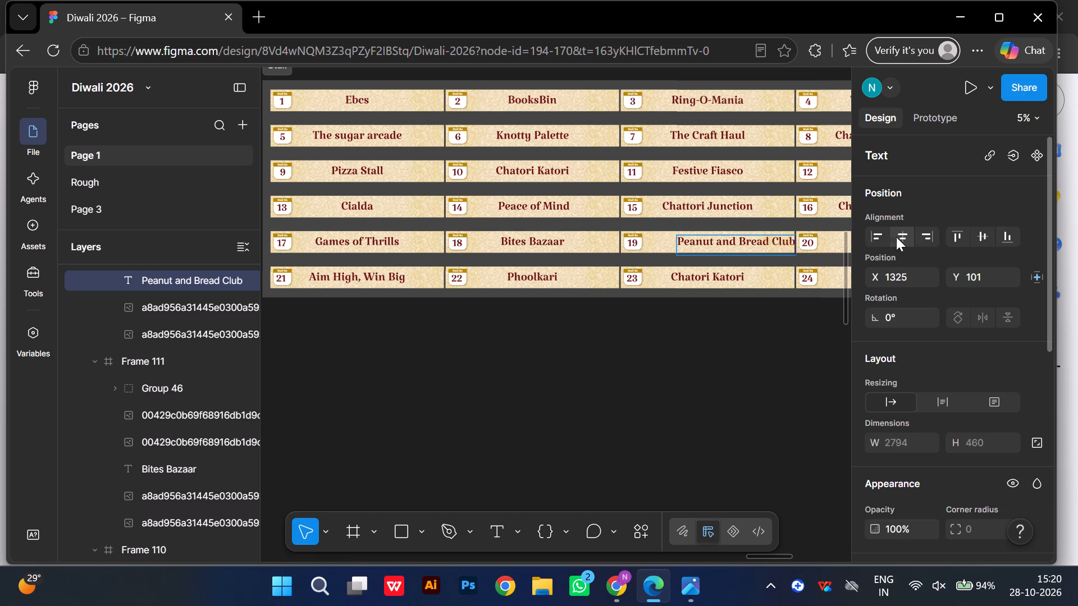
{"action": "left_click", "coordinate": [901, 237]}
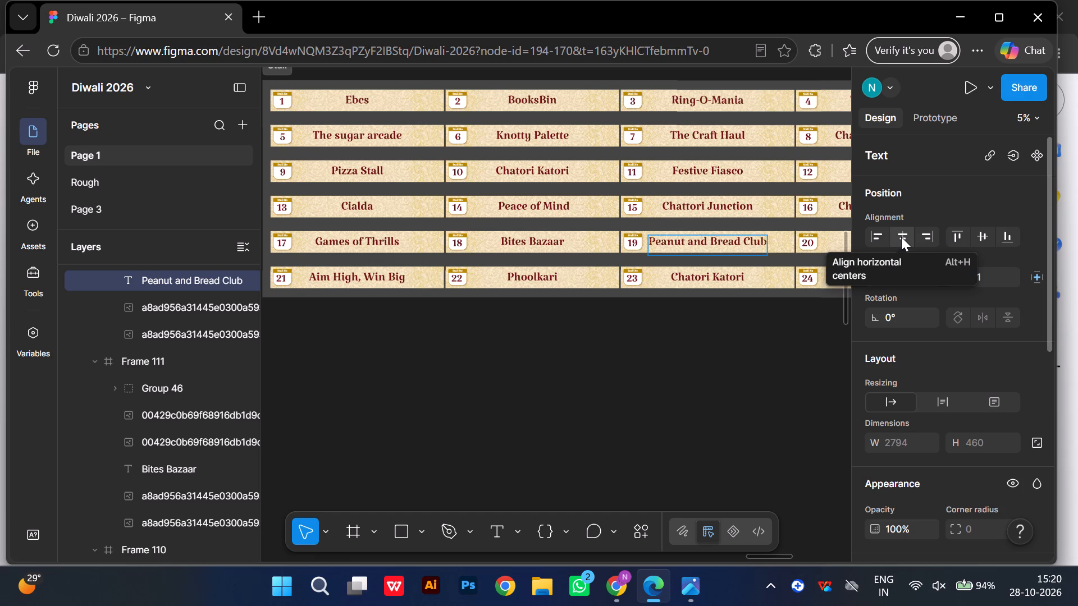
Change the stall 20 label to "Gains and Shakes", removing all of the old wording, and centre the text horizontally in its frame.
{"action": "scroll", "coordinate": [901, 237], "scroll_direction": "left", "scroll_amount": 1}
{"action": "scroll", "coordinate": [721, 255], "scroll_direction": "left", "scroll_amount": 1}
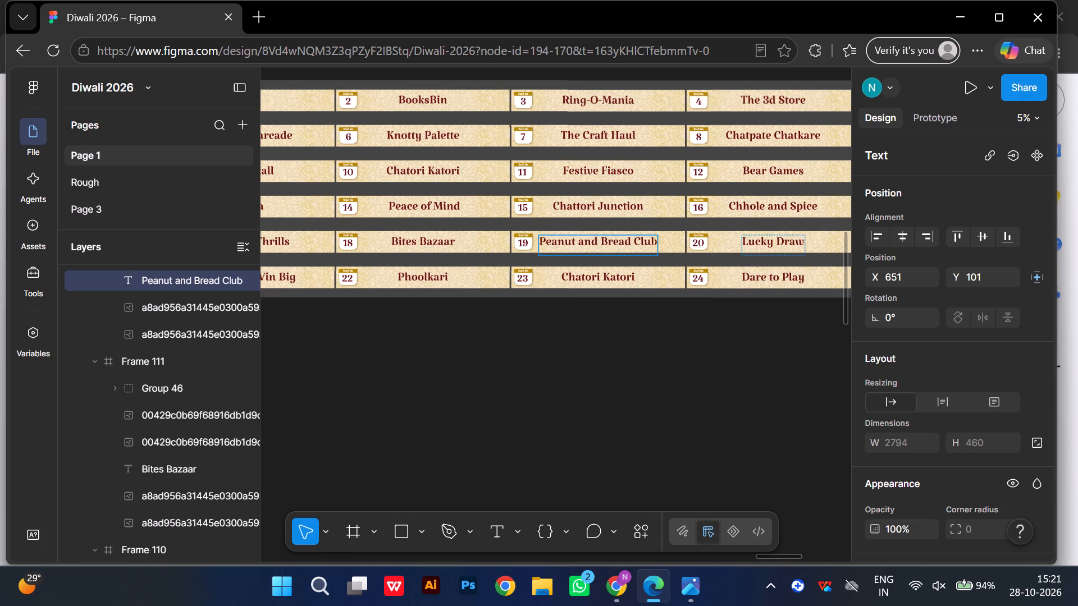
{"action": "double_click", "coordinate": [757, 248]}
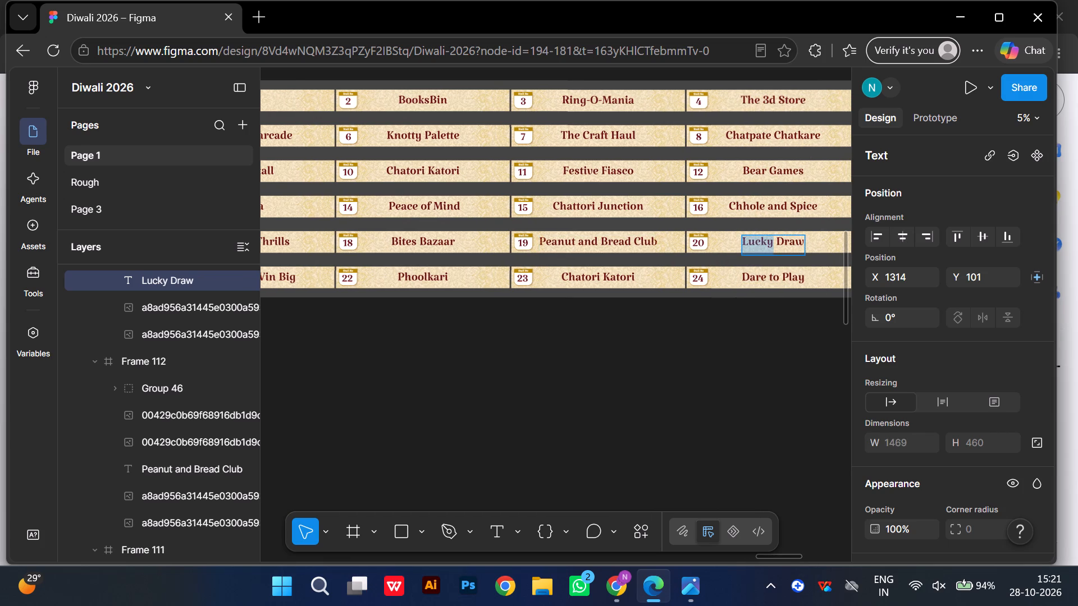
{"action": "type", "text": "Gains"}
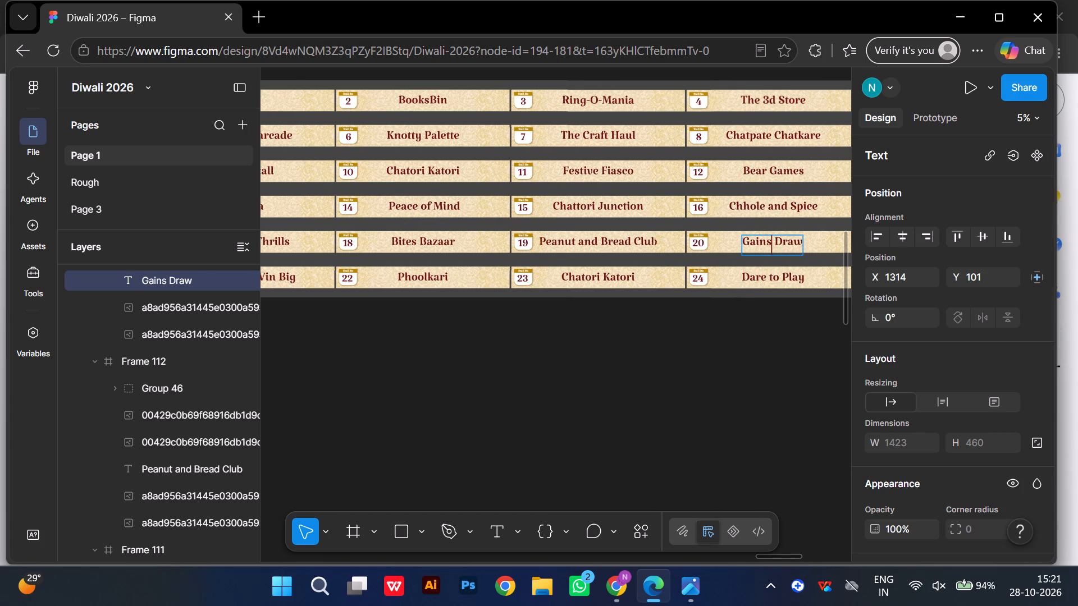
{"action": "key", "text": "Right"}
{"action": "key", "text": "Right"}
{"action": "key", "text": "Right"}
{"action": "key", "text": "Right"}
{"action": "key", "text": "Right"}
{"action": "key", "text": "Right"}
{"action": "key", "text": "Right"}
{"action": "key", "text": "BackSpace"}
{"action": "key", "text": "BackSpace"}
{"action": "key", "text": "BackSpace"}
{"action": "key", "text": "BackSpace"}
{"action": "key", "text": "BackSpace"}
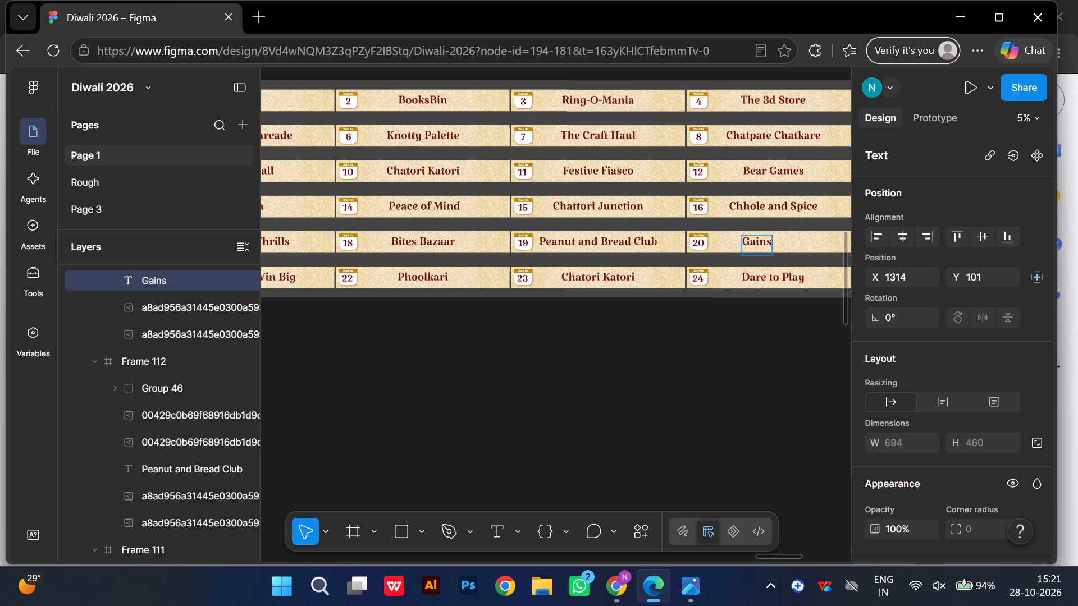
{"action": "key", "text": "space"}
{"action": "type", "text": "and S"}
{"action": "key", "text": "h"}
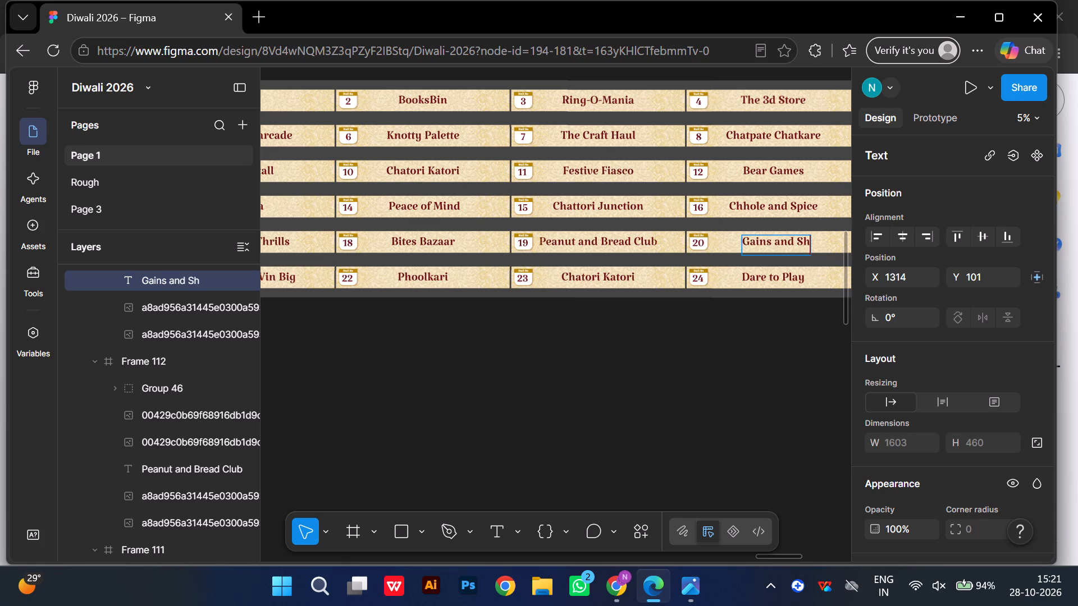
{"action": "type", "text": "akes"}
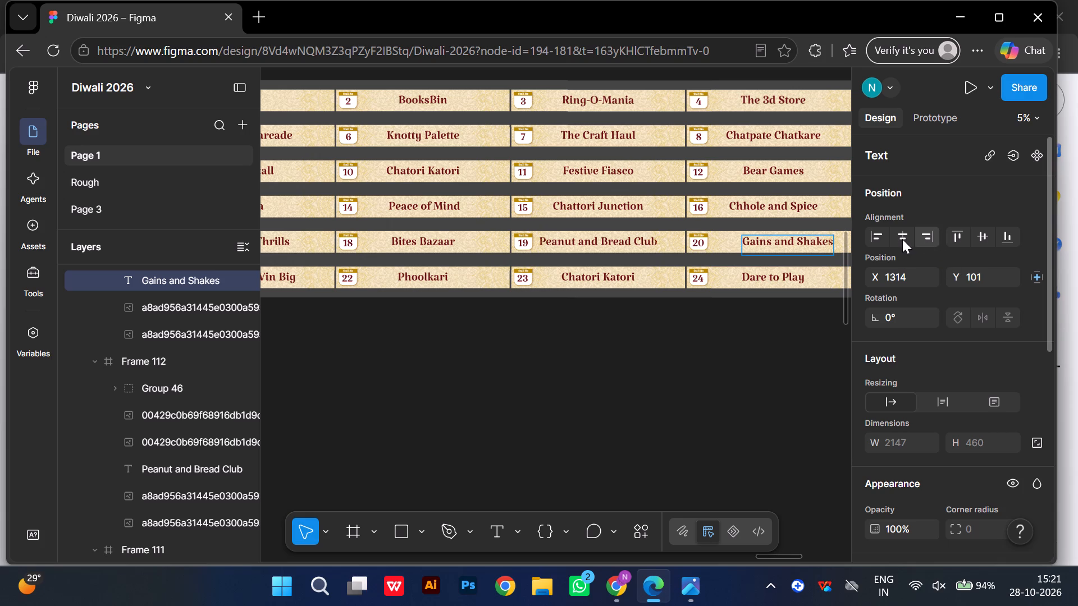
{"action": "left_click", "coordinate": [902, 239]}
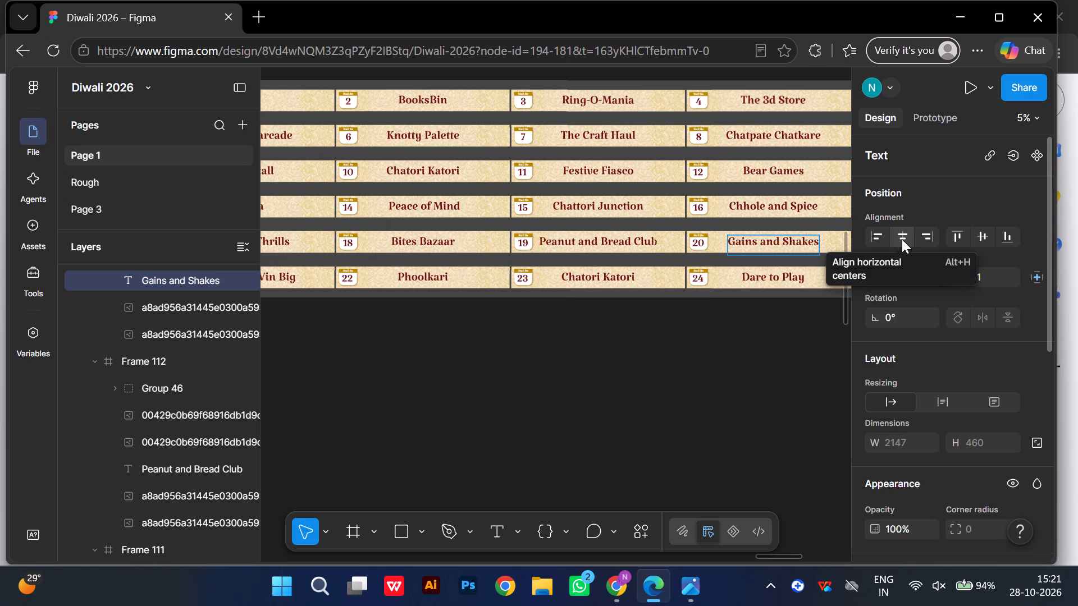
Change the stall 21 label to "Moye Moye Momos" and centre the text horizontally in its frame.
{"action": "scroll", "coordinate": [902, 239], "scroll_direction": "left", "scroll_amount": 1}
{"action": "scroll", "coordinate": [762, 320], "scroll_direction": "right", "scroll_amount": 1}
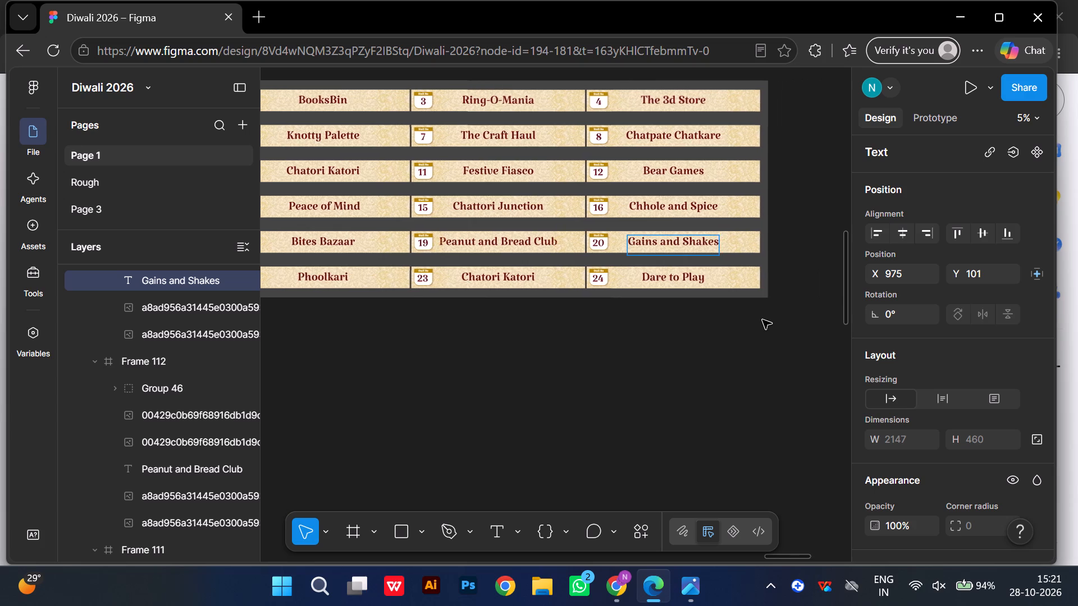
{"action": "scroll", "coordinate": [762, 320], "scroll_direction": "right", "scroll_amount": 2}
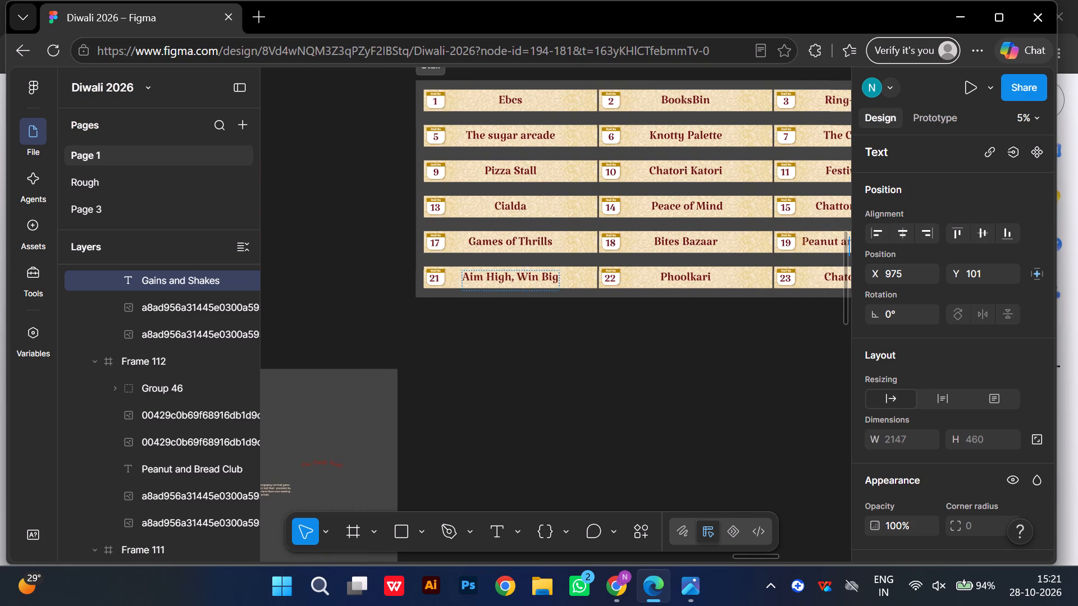
{"action": "triple_click", "coordinate": [522, 274]}
{"action": "type", "text": "Moye"}
{"action": "key", "text": "space"}
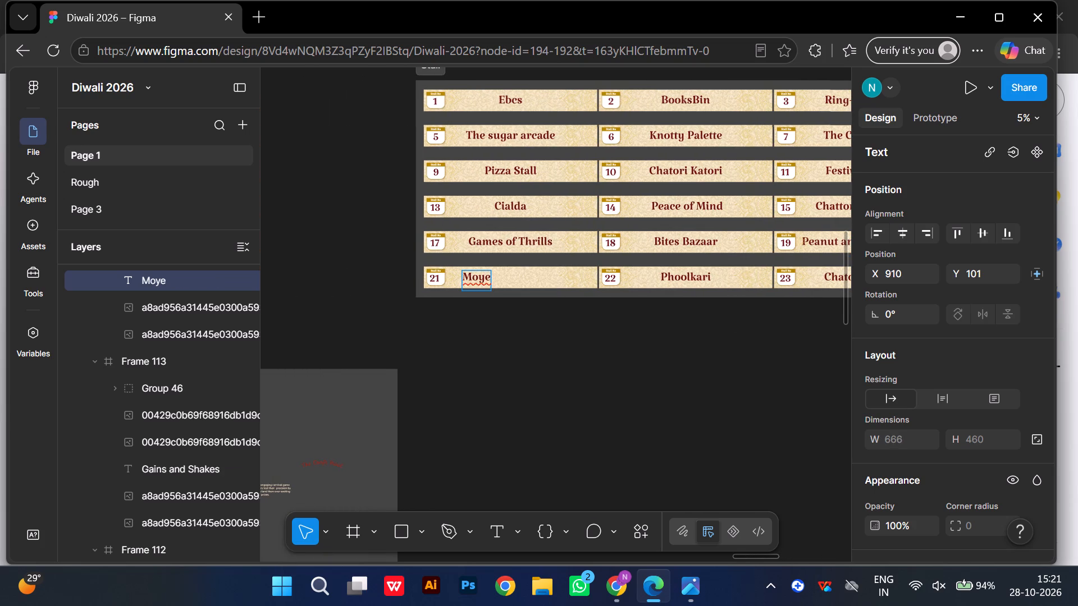
{"action": "type", "text": "Moye Mo"}
{"action": "type", "text": "mos"}
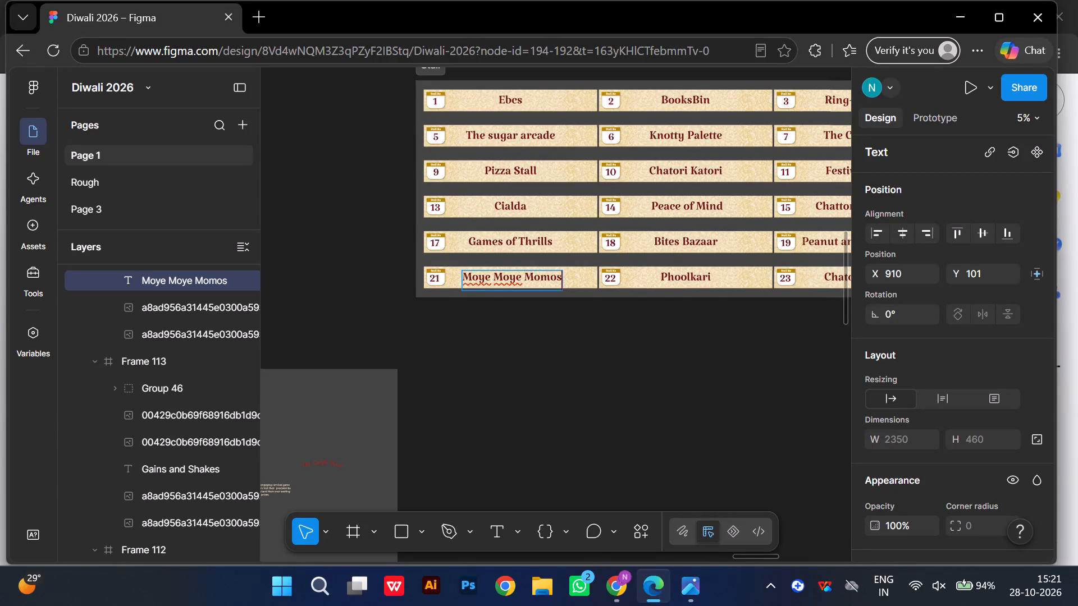
{"action": "left_click", "coordinate": [901, 240]}
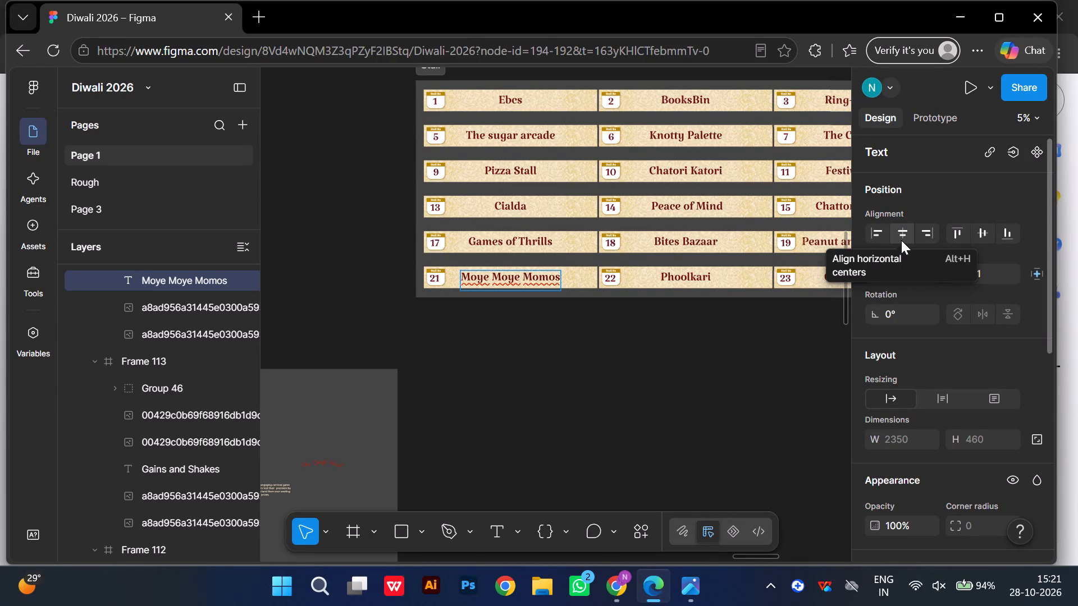
{"action": "scroll", "coordinate": [901, 240], "scroll_direction": "left", "scroll_amount": 1}
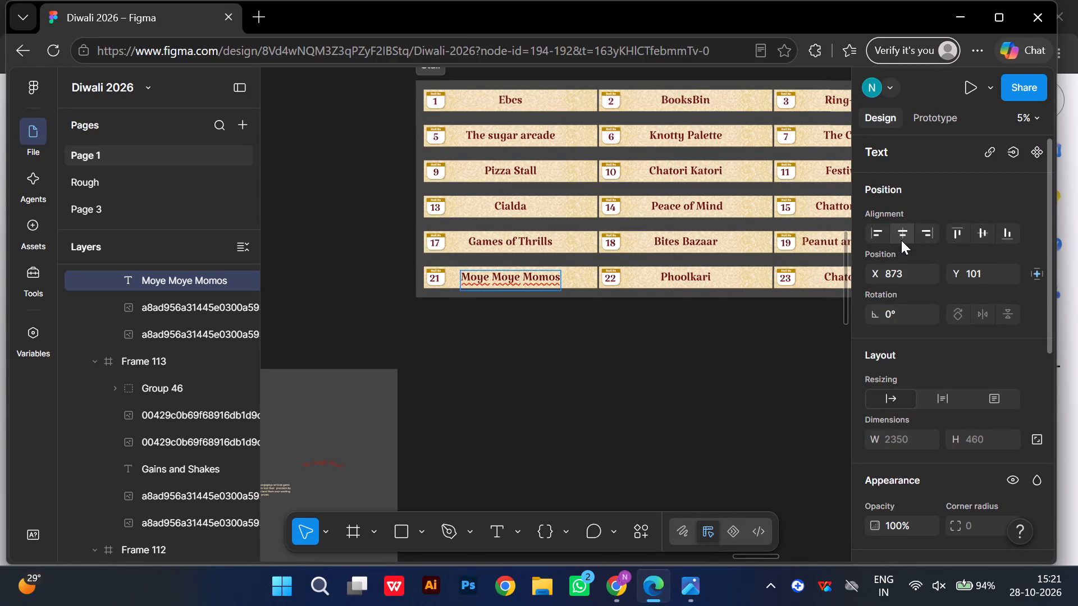
Change the stall 22 label to "Matsukiya" and centre the text horizontally in its frame.
{"action": "scroll", "coordinate": [901, 240], "scroll_direction": "left", "scroll_amount": 1}
{"action": "double_click", "coordinate": [698, 277]}
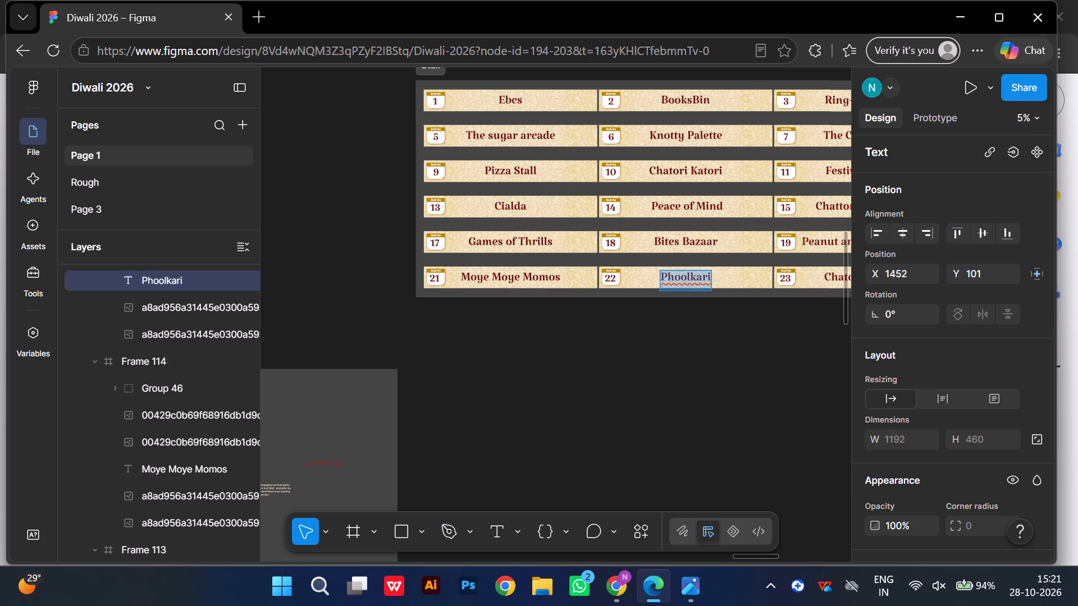
{"action": "key", "text": "shift+m"}
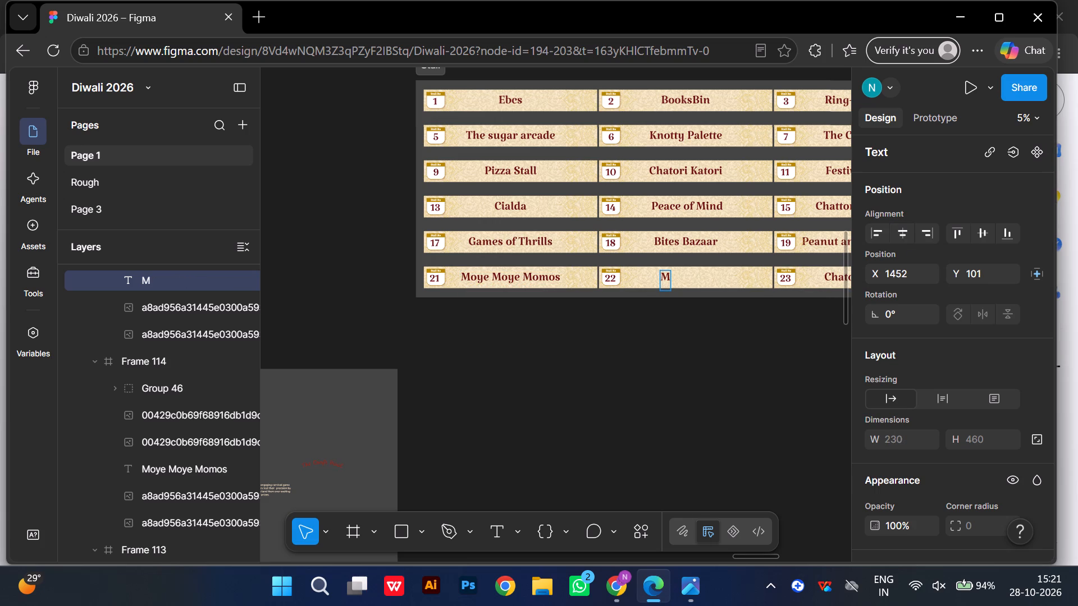
{"action": "type", "text": "atsukiya"}
{"action": "left_click", "coordinate": [903, 235]}
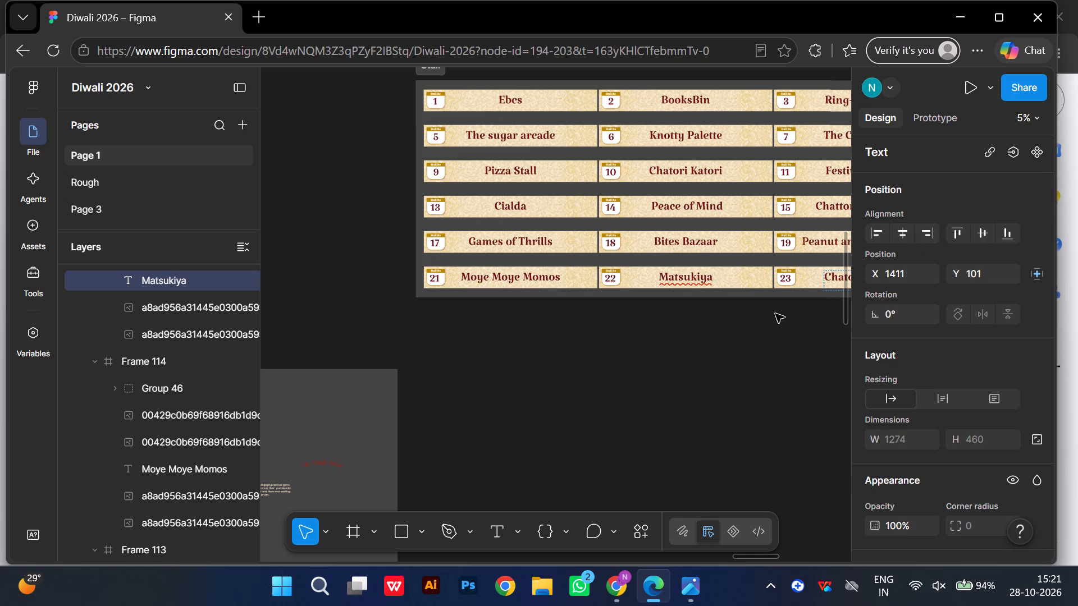
Change the stall 23 label to "Rotaract Club" and centre the text horizontally in its frame.
{"action": "scroll", "coordinate": [749, 328], "scroll_direction": "left", "scroll_amount": 1}
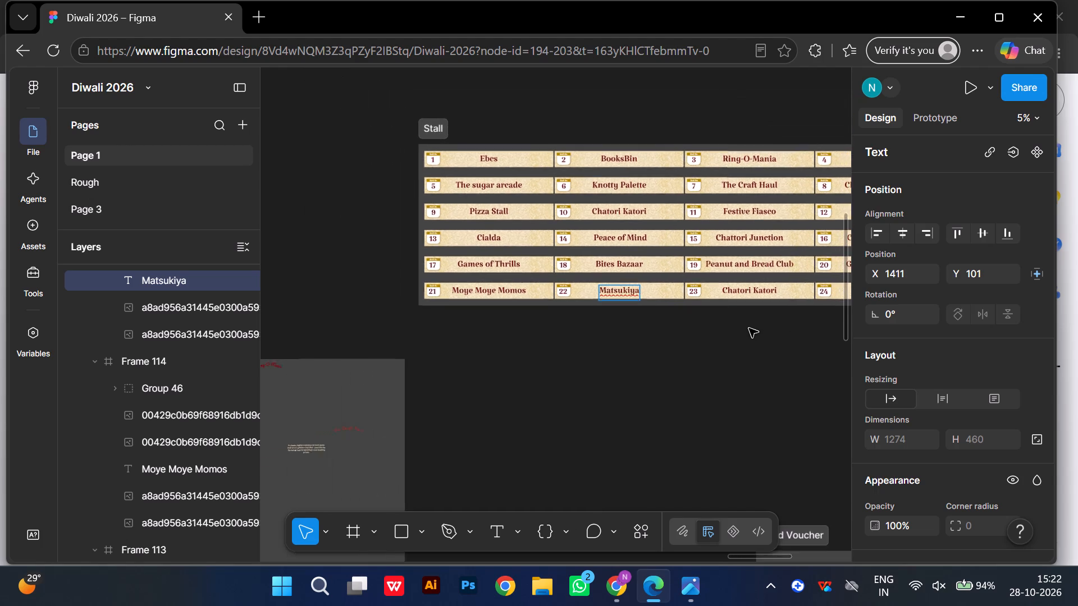
{"action": "scroll", "coordinate": [749, 328], "scroll_direction": "down", "scroll_amount": 1}
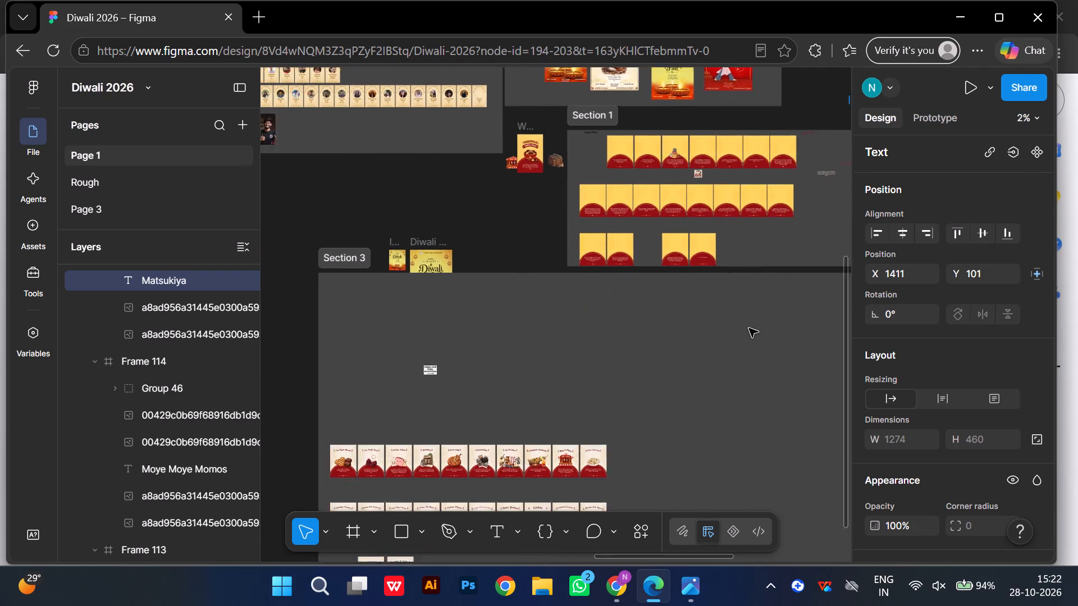
{"action": "scroll", "coordinate": [749, 328], "scroll_direction": "down", "scroll_amount": 1}
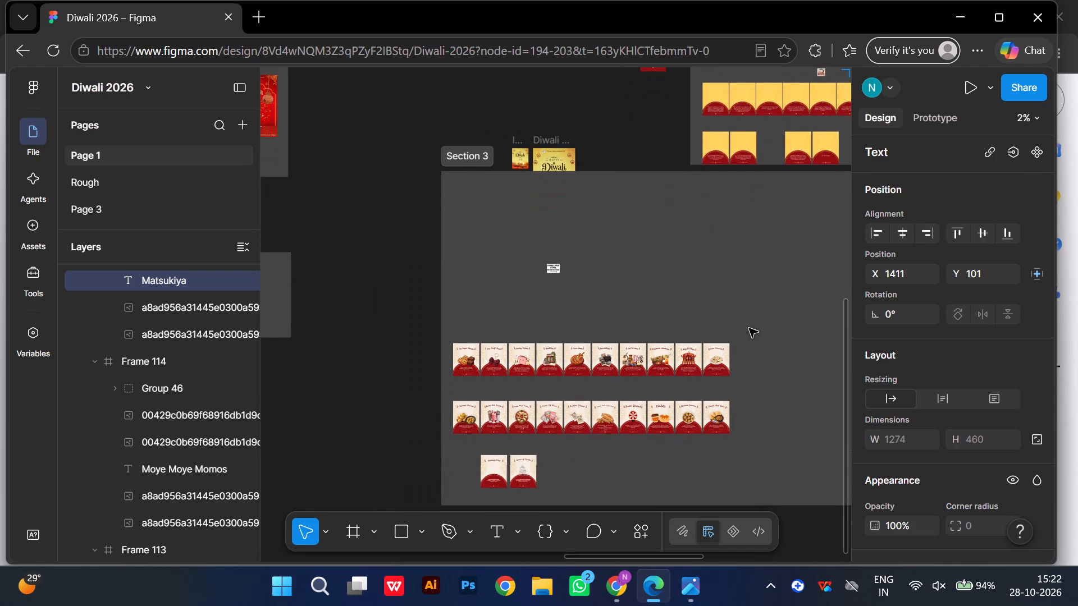
{"action": "scroll", "coordinate": [749, 328], "scroll_direction": "left", "scroll_amount": 4}
{"action": "scroll", "coordinate": [749, 328], "scroll_direction": "up", "scroll_amount": 1}
{"action": "scroll", "coordinate": [749, 328], "scroll_direction": "right", "scroll_amount": 1}
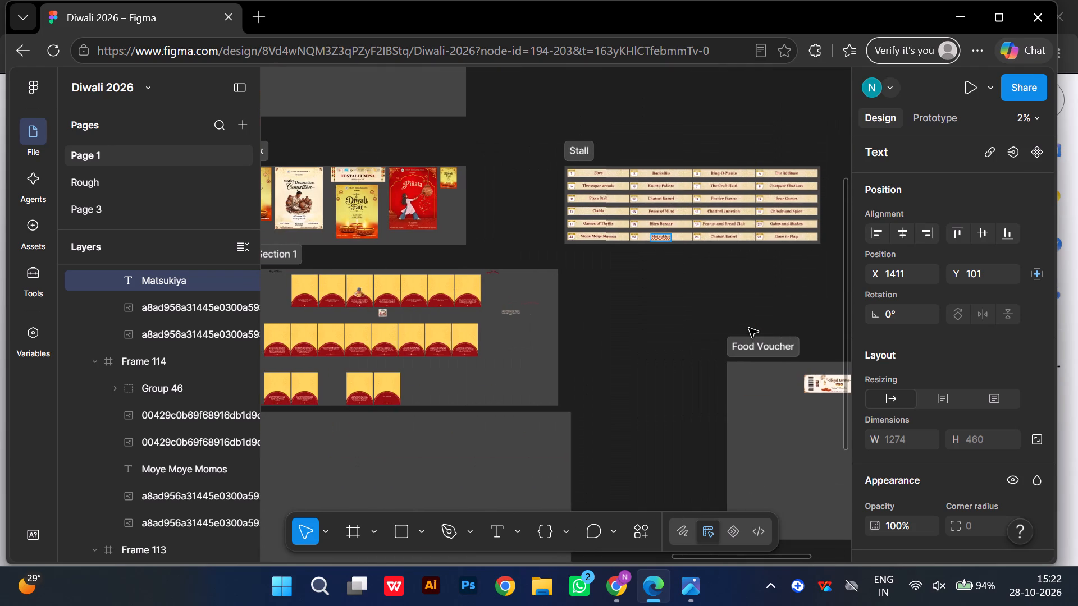
{"action": "scroll", "coordinate": [749, 328], "scroll_direction": "left", "scroll_amount": 1}
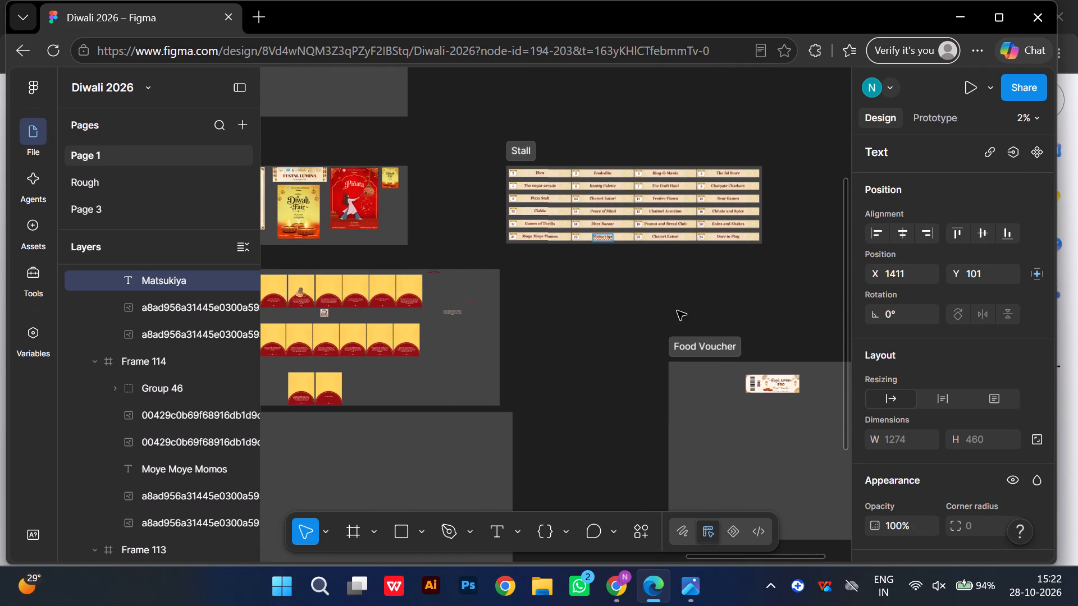
{"action": "scroll", "coordinate": [677, 311], "scroll_direction": "up", "scroll_amount": 1}
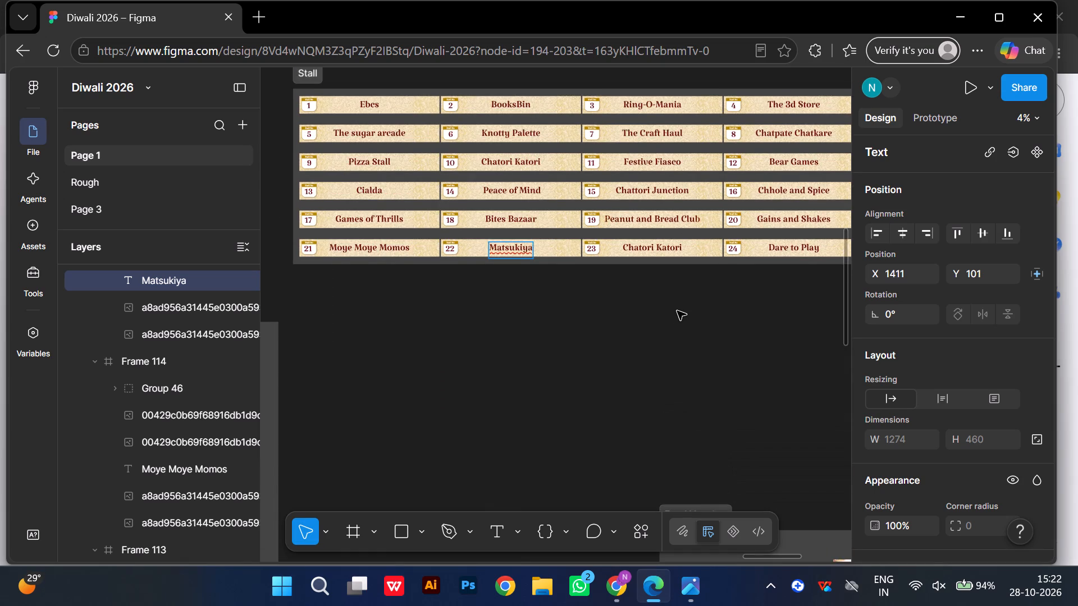
{"action": "triple_click", "coordinate": [646, 233]}
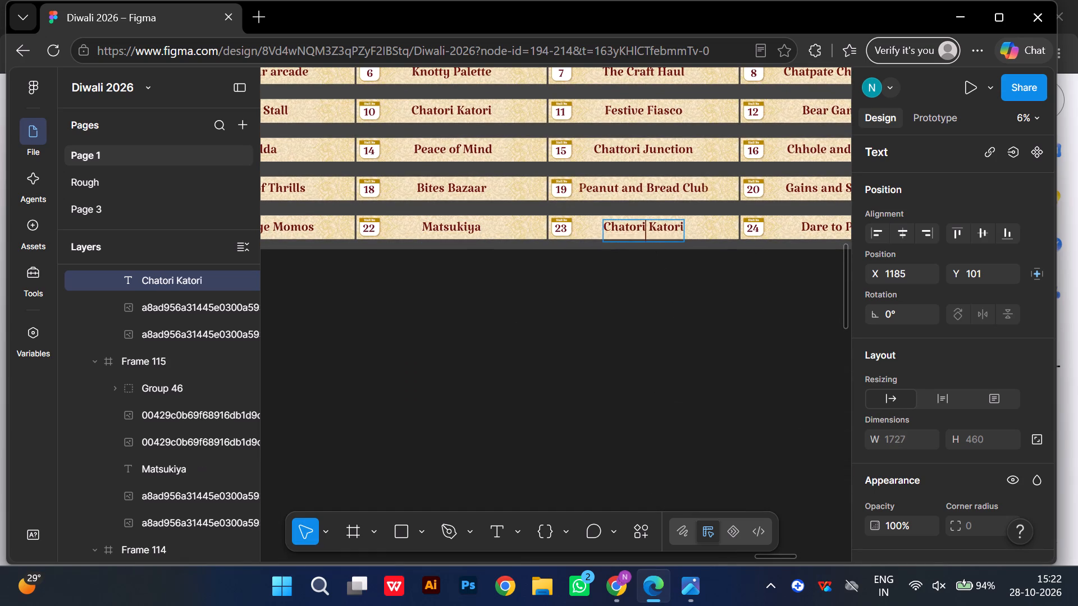
{"action": "left_click", "coordinate": [646, 233]}
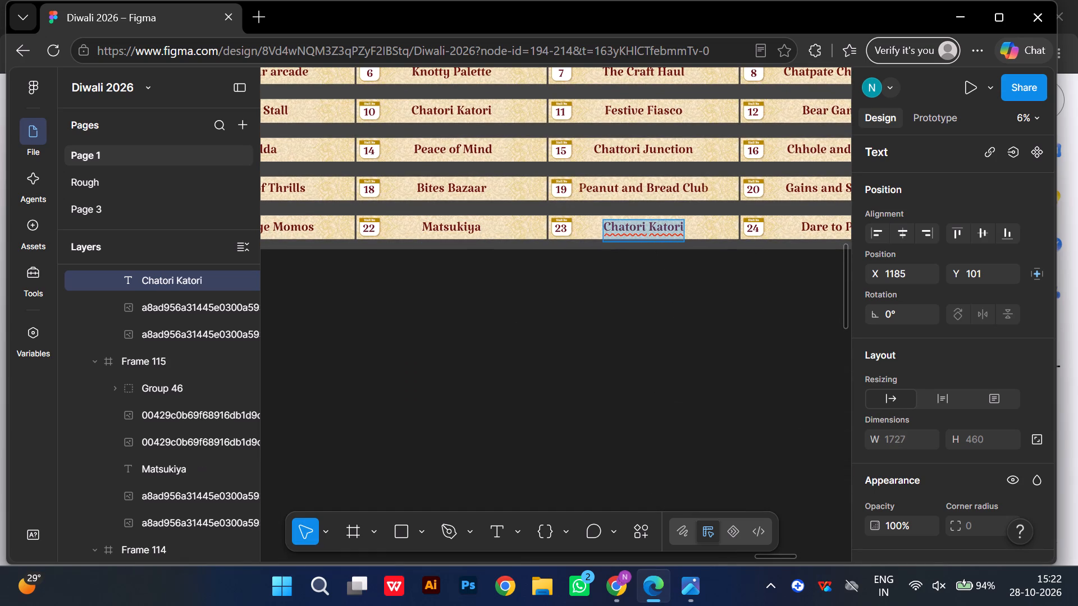
{"action": "type", "text": "Ro"}
{"action": "key", "text": "t"}
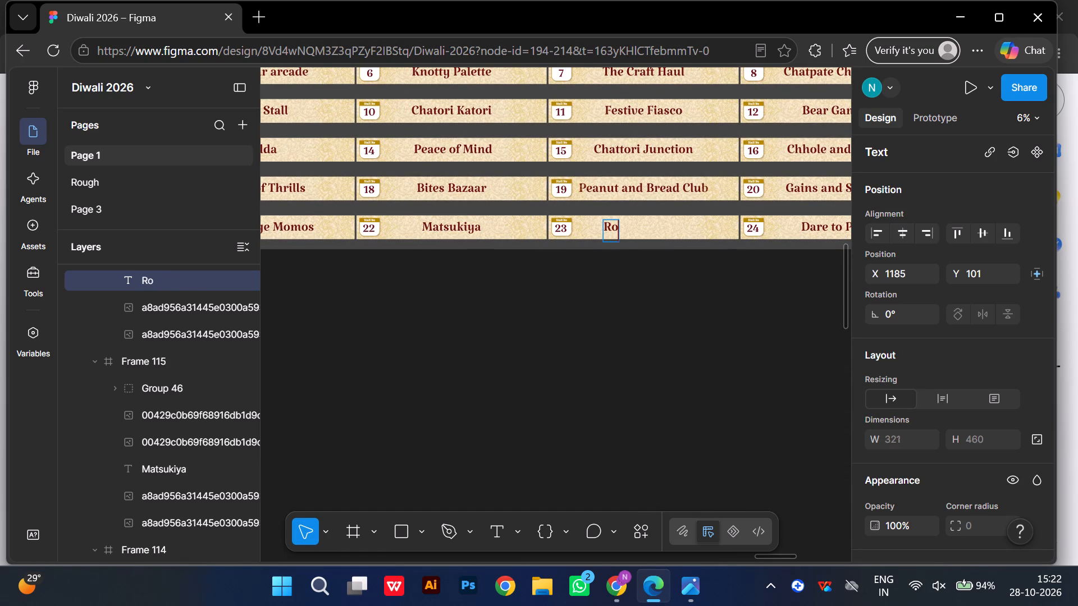
{"action": "type", "text": "aract"}
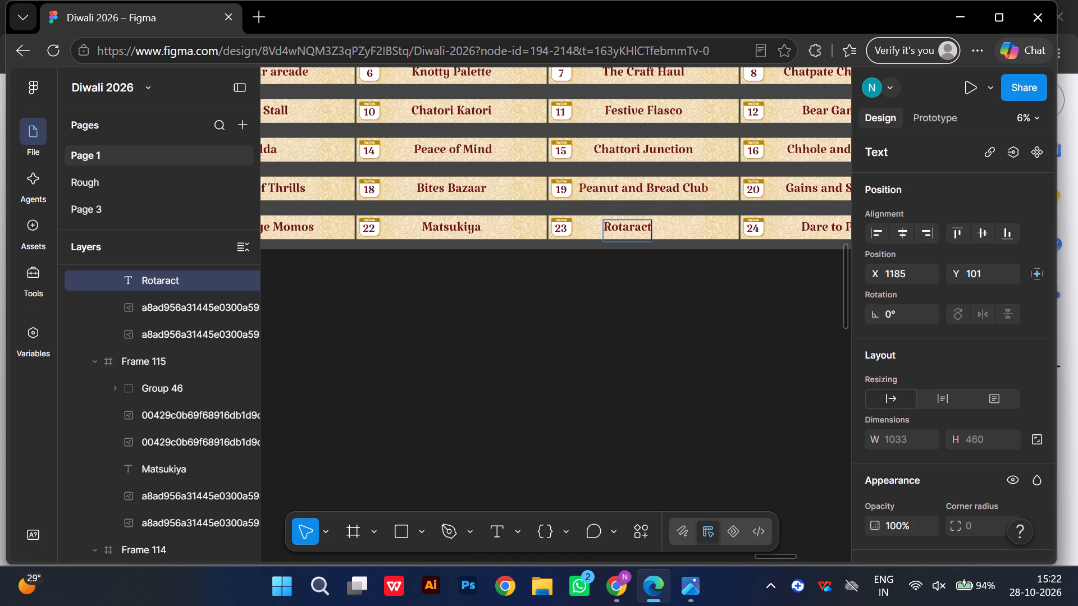
{"action": "key", "text": "space"}
{"action": "type", "text": "Club"}
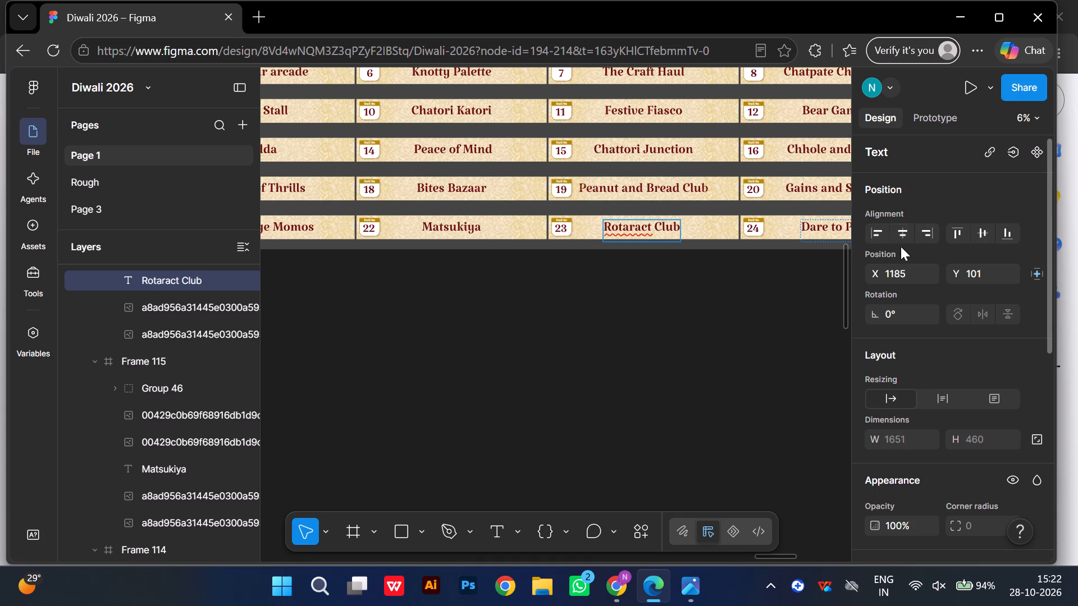
{"action": "left_click", "coordinate": [901, 237]}
{"action": "left_click", "coordinate": [760, 343]}
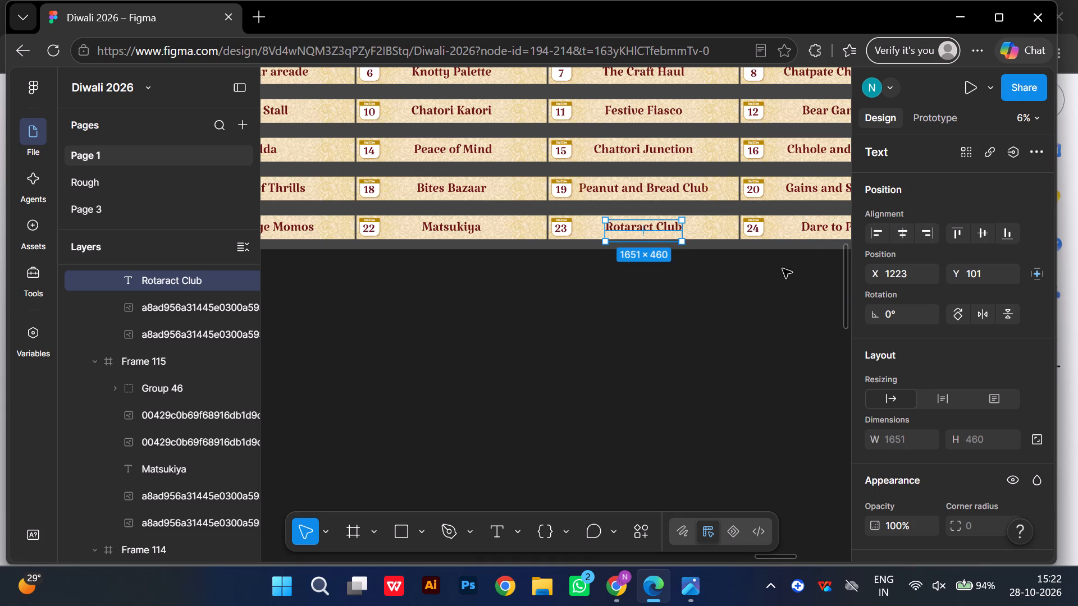
Delete the whole stall 24 "Dare to Play" label frame from the Stall section.
{"action": "left_click", "coordinate": [787, 228]}
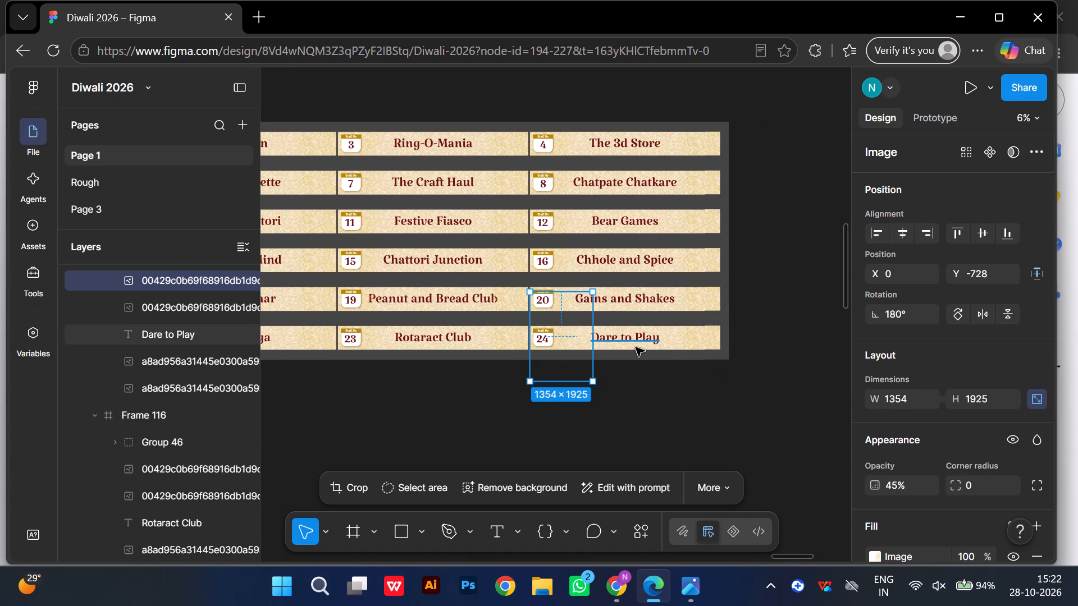
{"action": "left_click", "coordinate": [632, 346]}
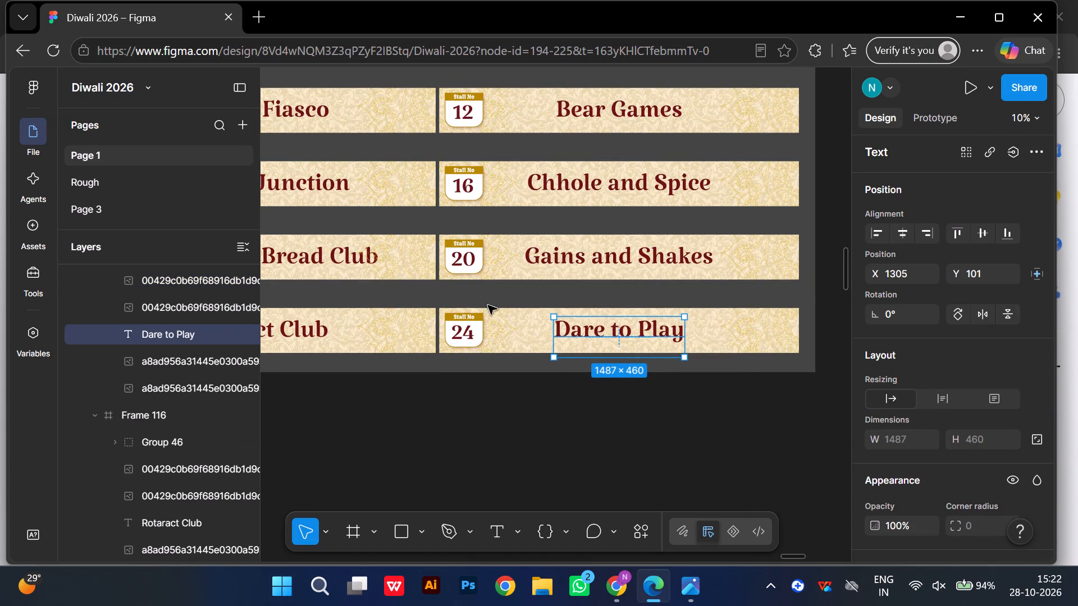
{"action": "left_click", "coordinate": [415, 290]}
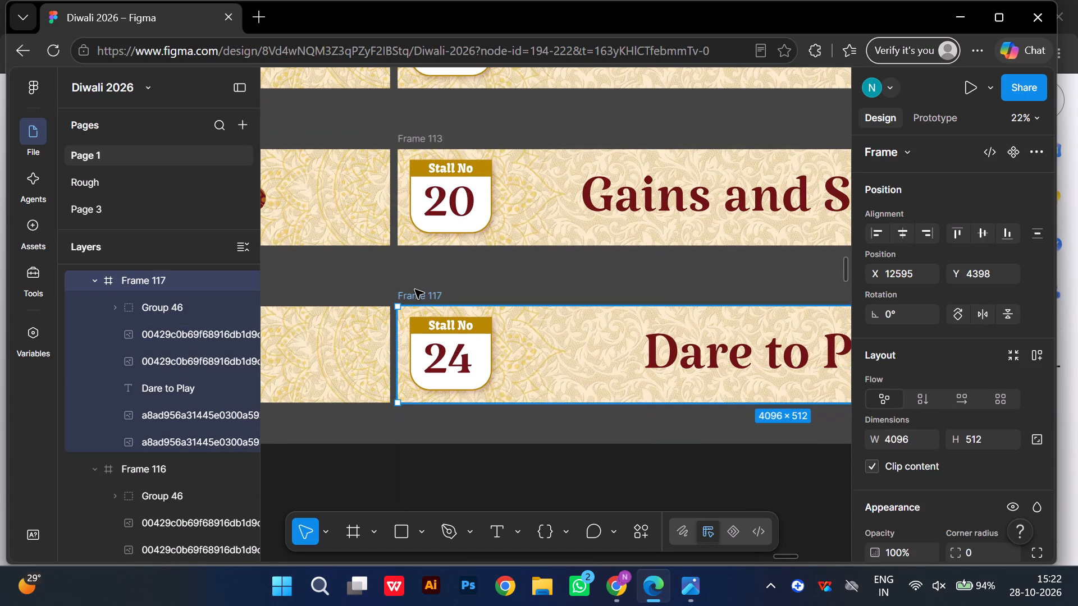
{"action": "key", "text": "Delete"}
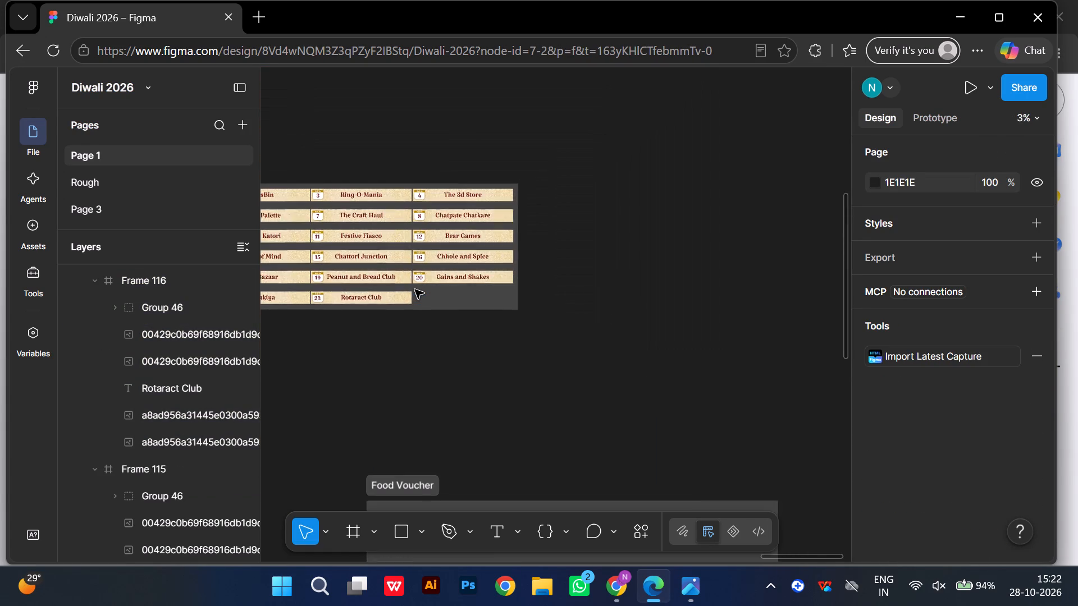
Export the whole Stall section as a PNG at 1x.
{"action": "scroll", "coordinate": [415, 290], "scroll_direction": "right", "scroll_amount": 1}
{"action": "left_click", "coordinate": [405, 404]}
{"action": "scroll", "coordinate": [405, 404], "scroll_direction": "right", "scroll_amount": 1}
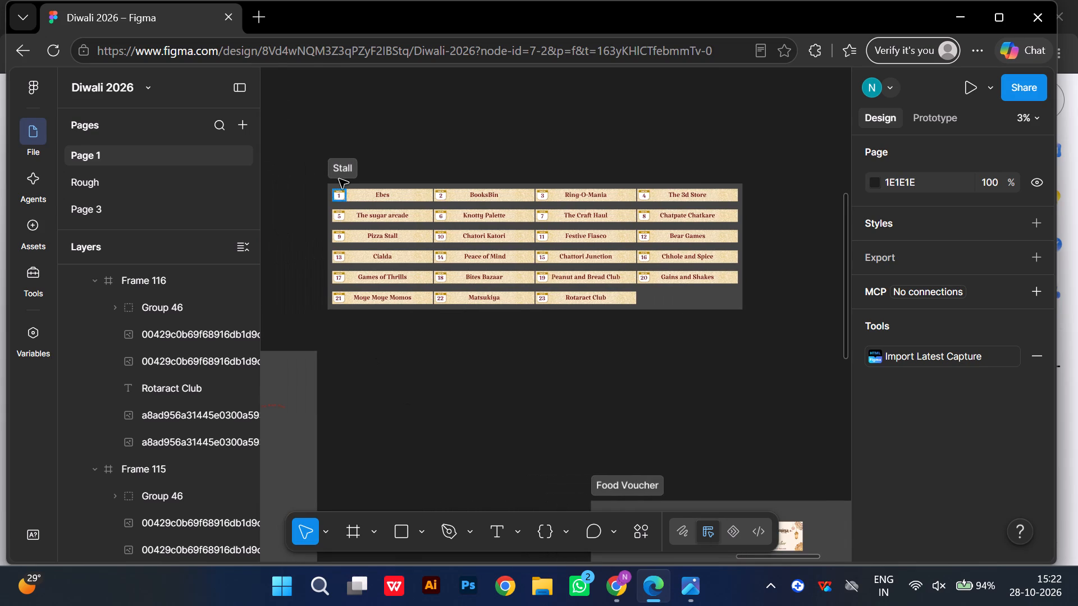
{"action": "left_click", "coordinate": [339, 169]}
{"action": "scroll", "coordinate": [1011, 417], "scroll_direction": "down", "scroll_amount": 6}
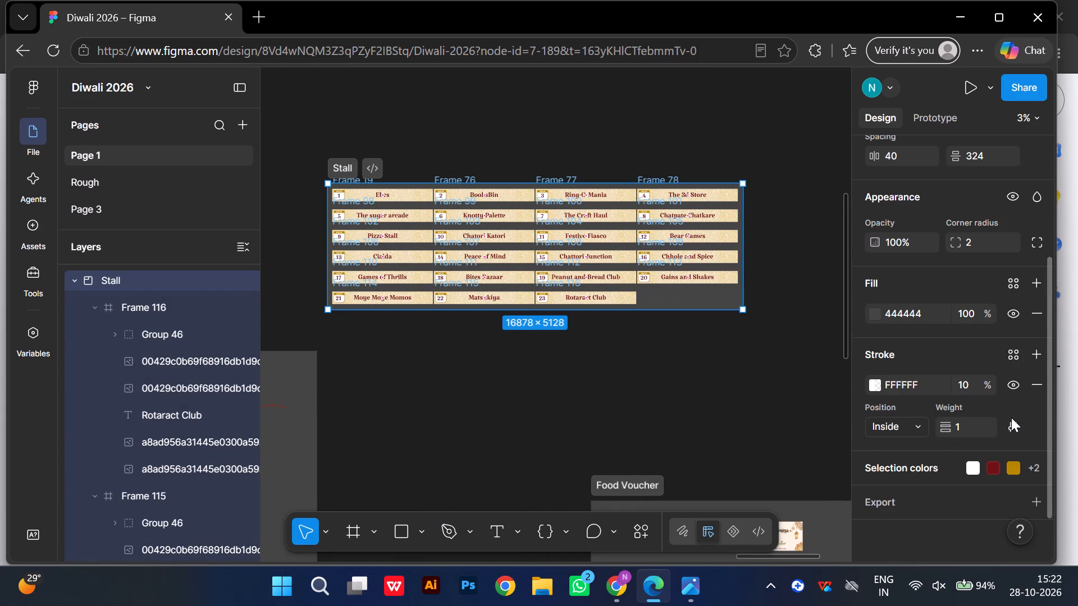
{"action": "left_click", "coordinate": [1030, 502]}
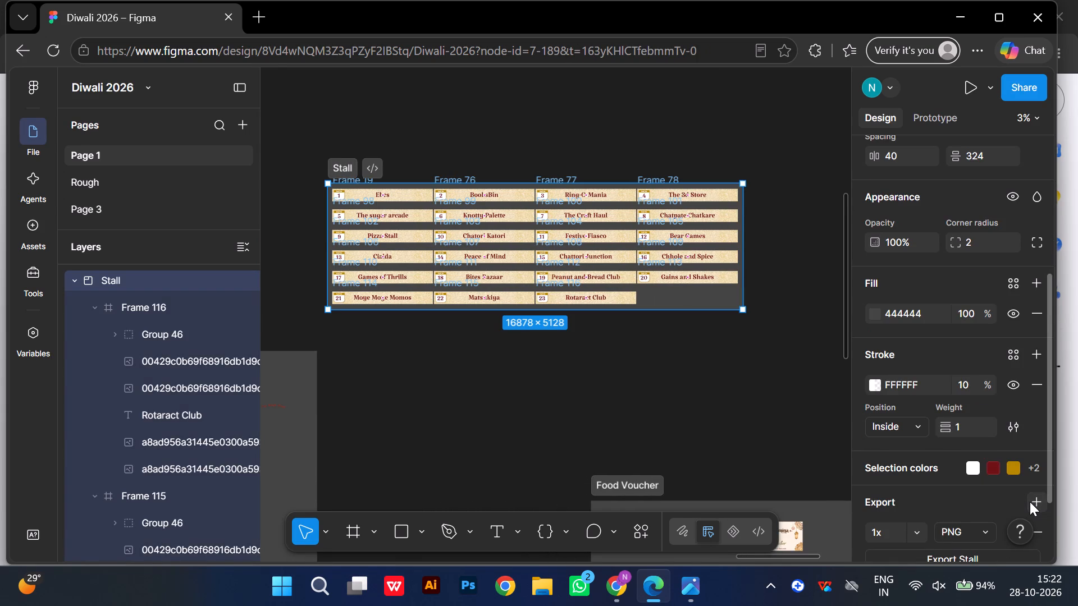
{"action": "scroll", "coordinate": [976, 418], "scroll_direction": "down", "scroll_amount": 4}
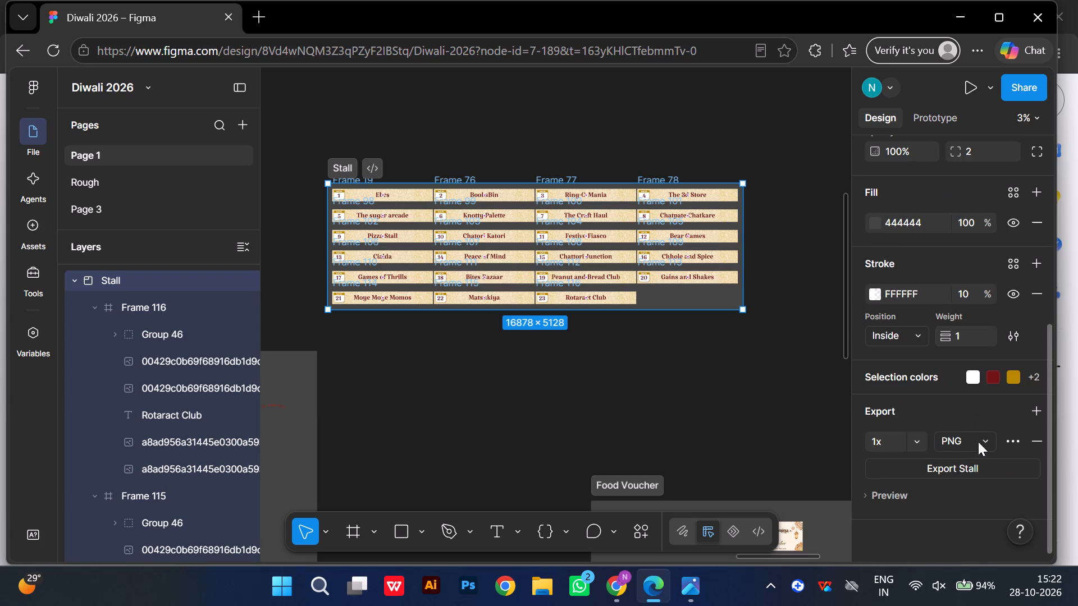
{"action": "left_click", "coordinate": [964, 465]}
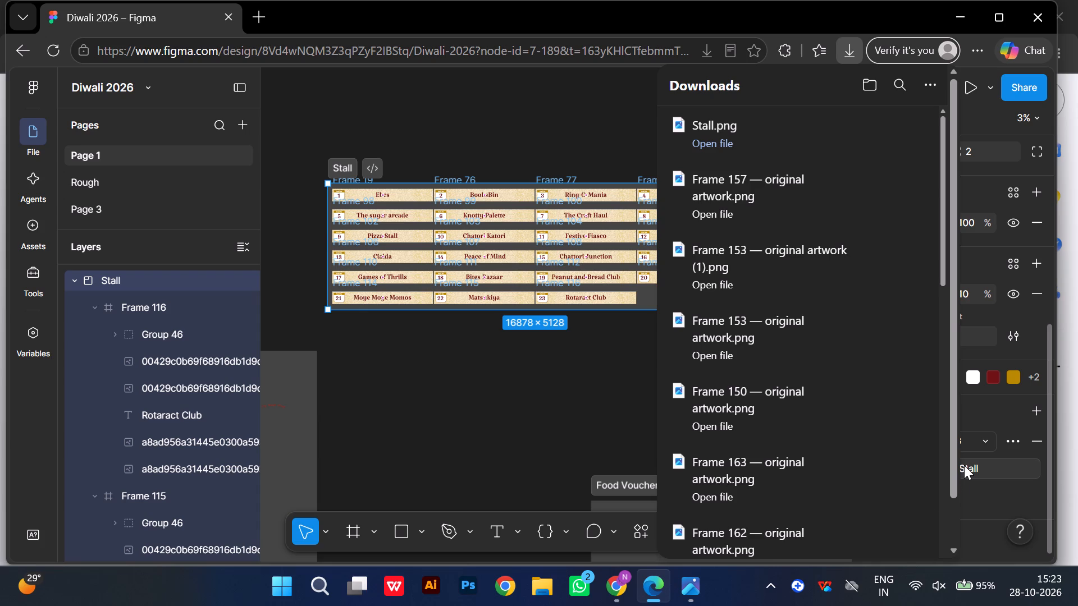
{"action": "left_click", "coordinate": [523, 422]}
Move the Rotaract Club poster in Section 3 to the empty area on the far side of the Games of Thrills poster.
{"action": "scroll", "coordinate": [523, 422], "scroll_direction": "right", "scroll_amount": 2}
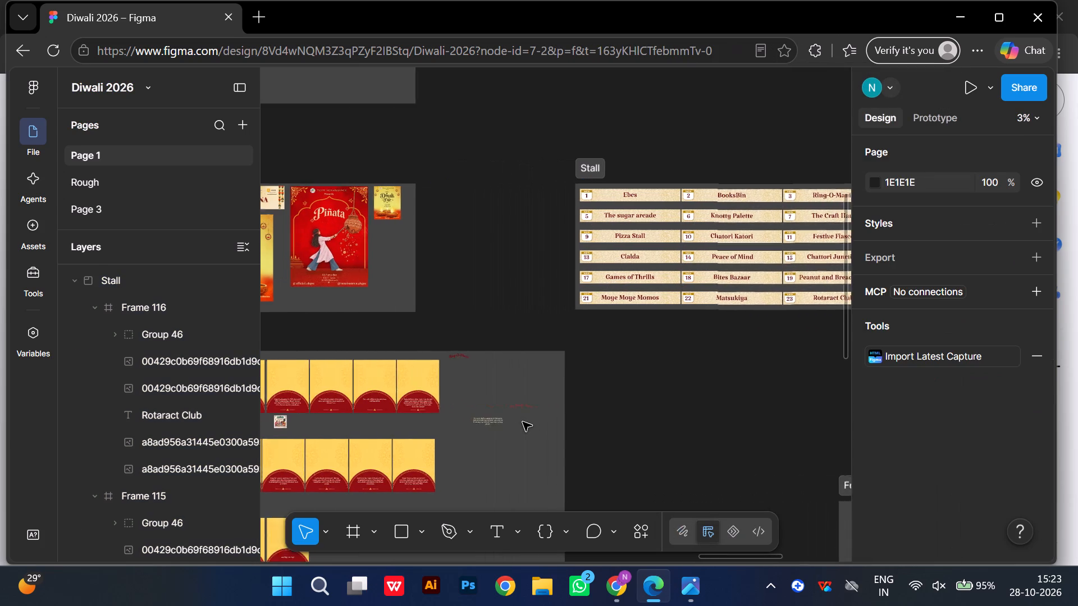
{"action": "scroll", "coordinate": [523, 422], "scroll_direction": "right", "scroll_amount": 1}
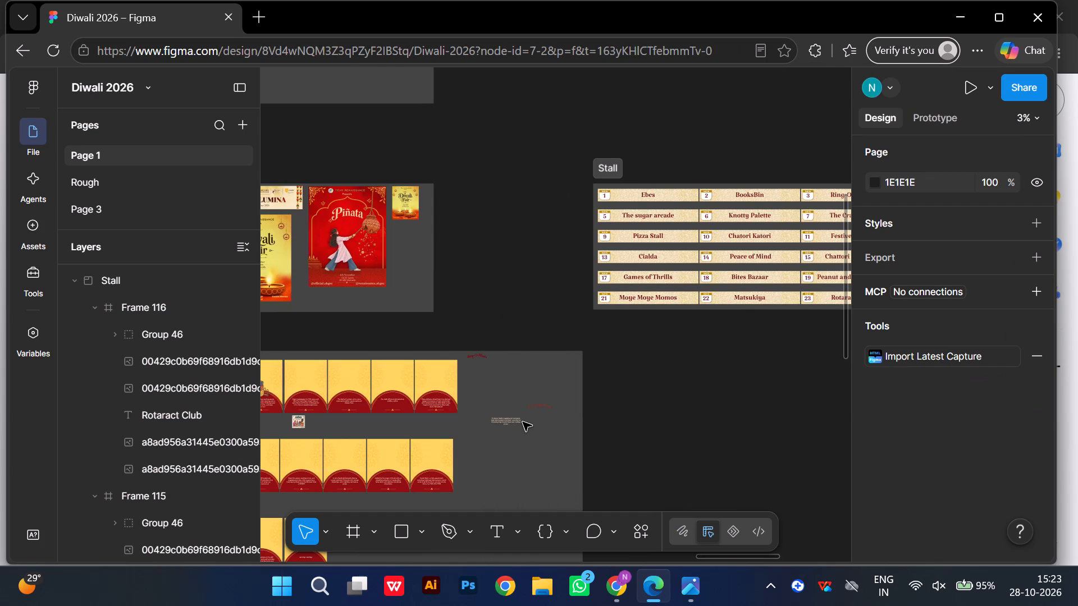
{"action": "scroll", "coordinate": [523, 422], "scroll_direction": "right", "scroll_amount": 2}
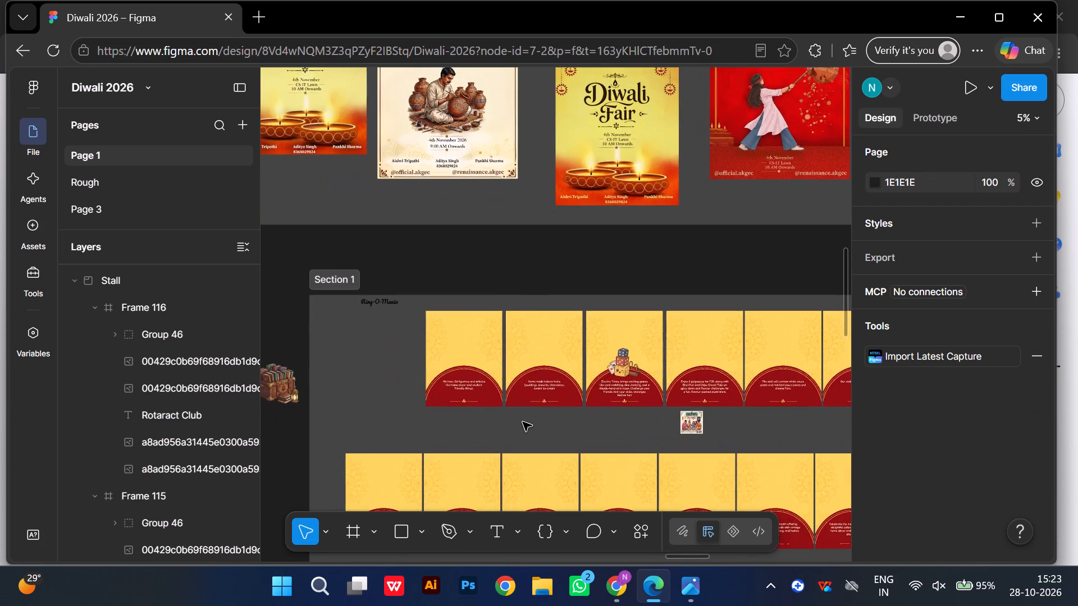
{"action": "scroll", "coordinate": [523, 422], "scroll_direction": "down", "scroll_amount": 4}
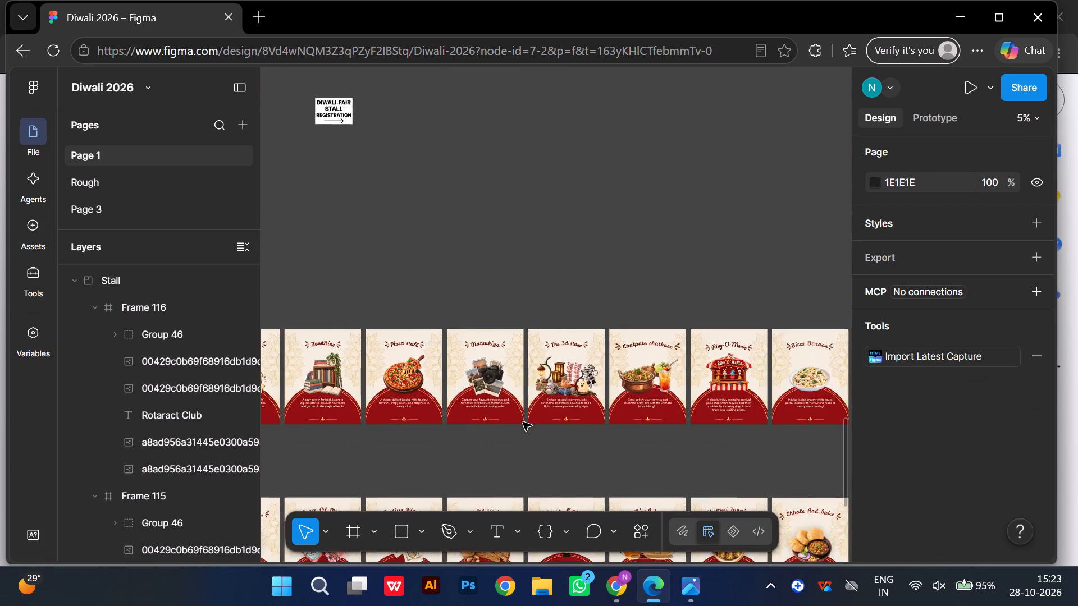
{"action": "scroll", "coordinate": [523, 422], "scroll_direction": "down", "scroll_amount": 3}
{"action": "left_click", "coordinate": [531, 254]}
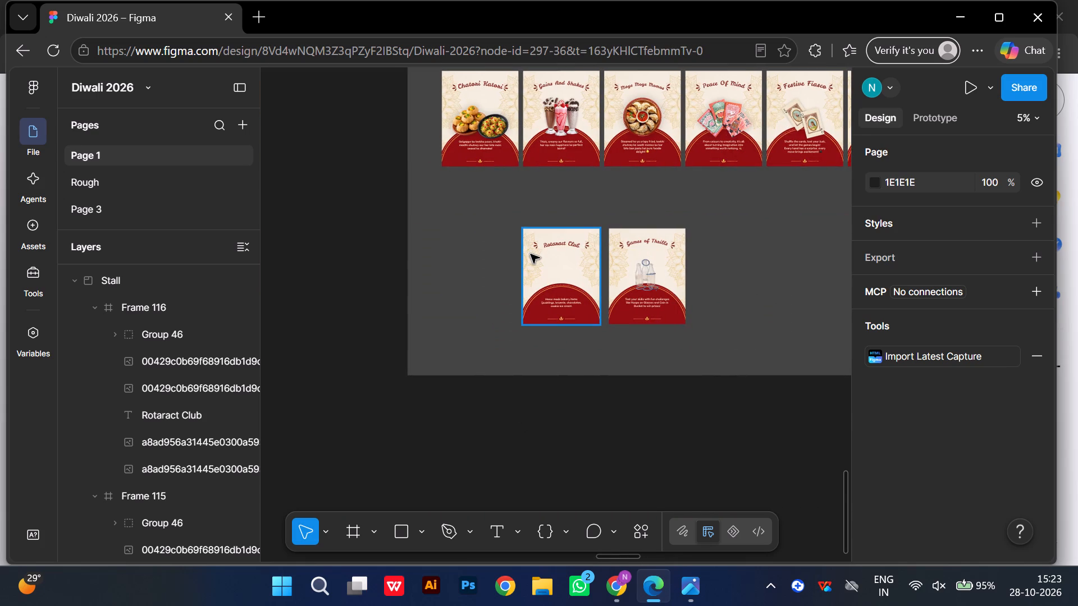
{"action": "left_click_drag", "start_coordinate": [545, 261], "coordinate": [755, 251]}
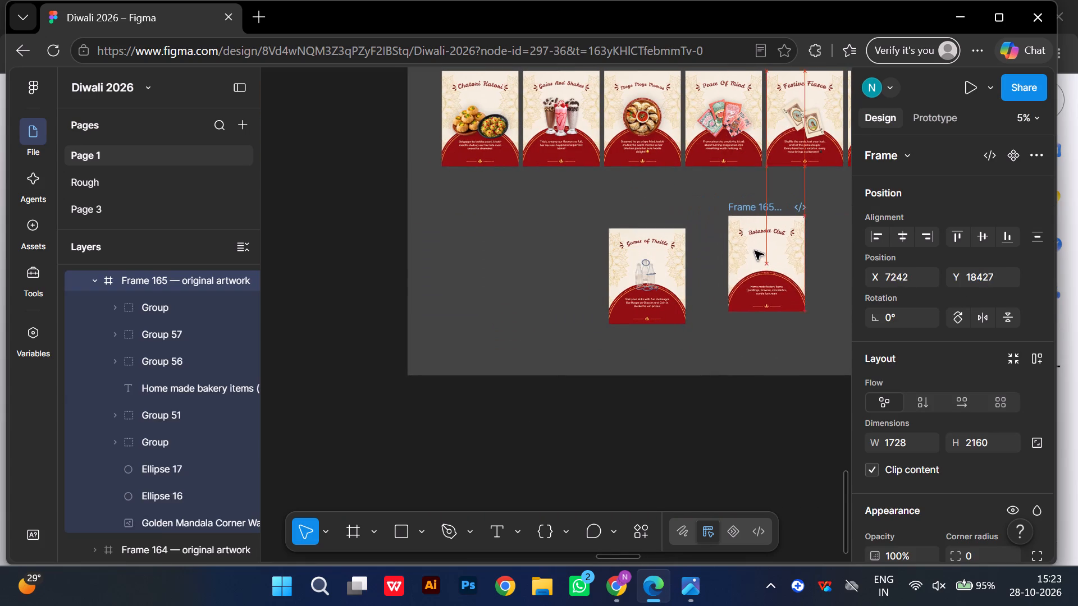
{"action": "left_click_drag", "start_coordinate": [755, 251], "coordinate": [768, 261]}
Move the Games of Thrills poster to the start of a third row, just beneath the Chatori Katori poster.
{"action": "left_click_drag", "start_coordinate": [623, 268], "coordinate": [447, 222]}
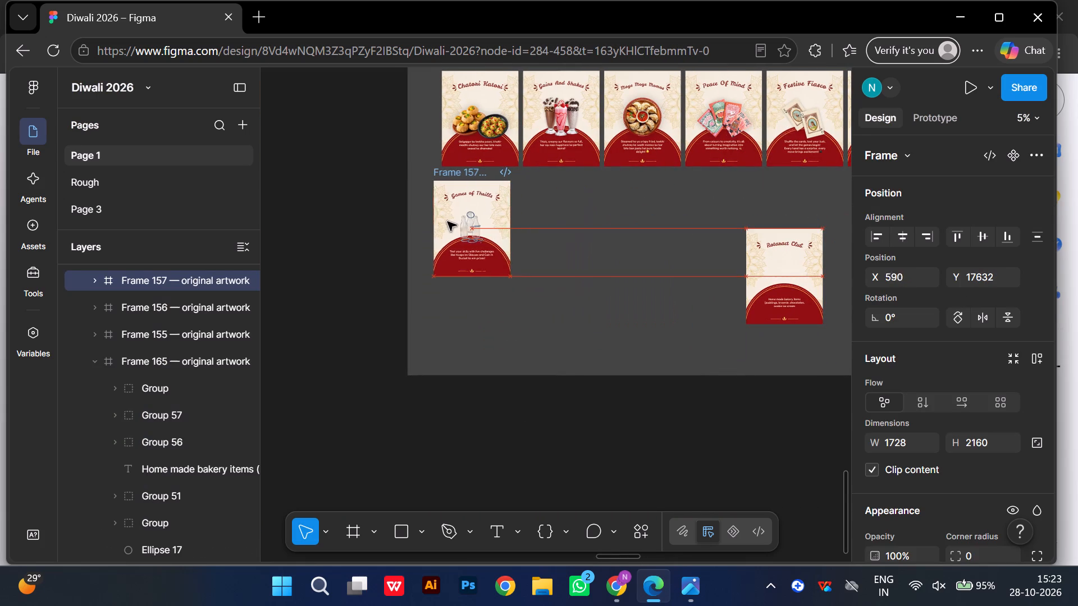
{"action": "left_click_drag", "start_coordinate": [447, 222], "coordinate": [455, 226]}
{"action": "left_click", "coordinate": [604, 292]}
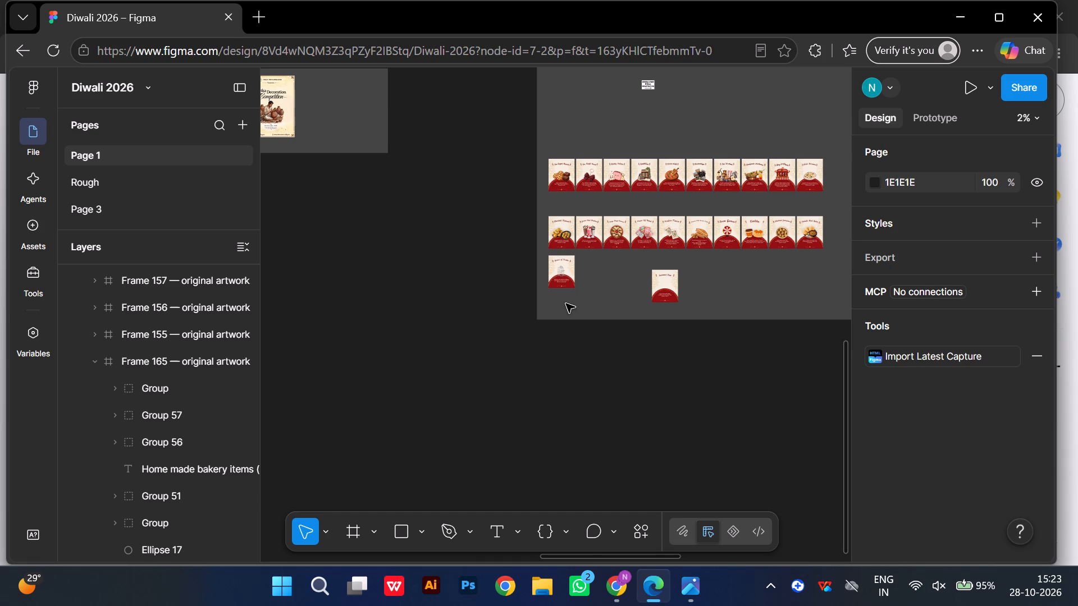
{"action": "left_click", "coordinate": [574, 362]}
Switch to the Stall Flex folder in Google Drive and look through all the stall poster images stored there.
{"action": "left_click", "coordinate": [616, 599]}
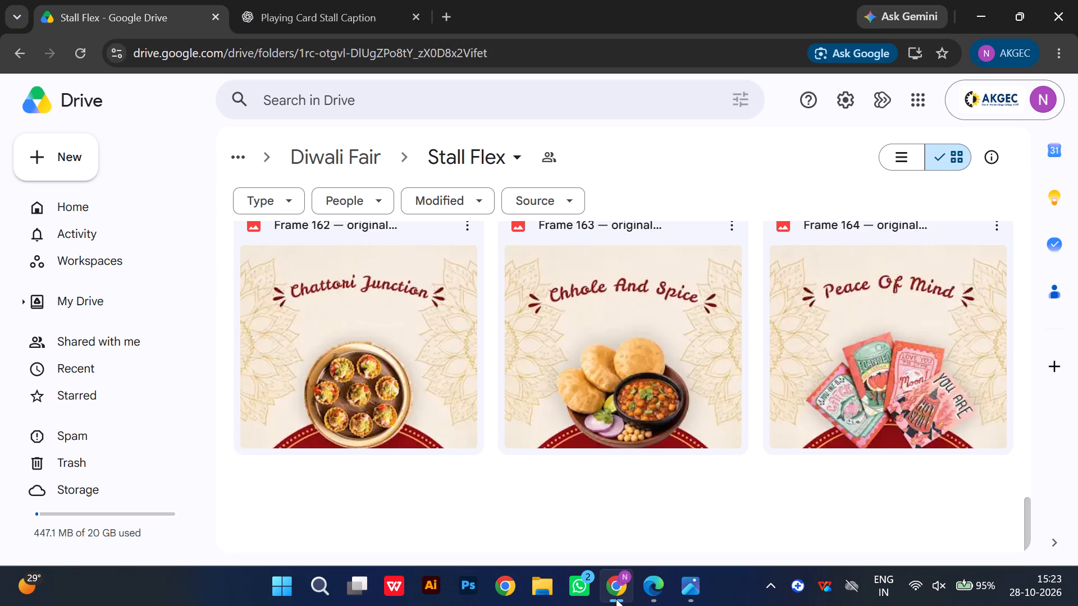
{"action": "scroll", "coordinate": [590, 458], "scroll_direction": "down", "scroll_amount": 1}
{"action": "scroll", "coordinate": [590, 458], "scroll_direction": "up", "scroll_amount": 9}
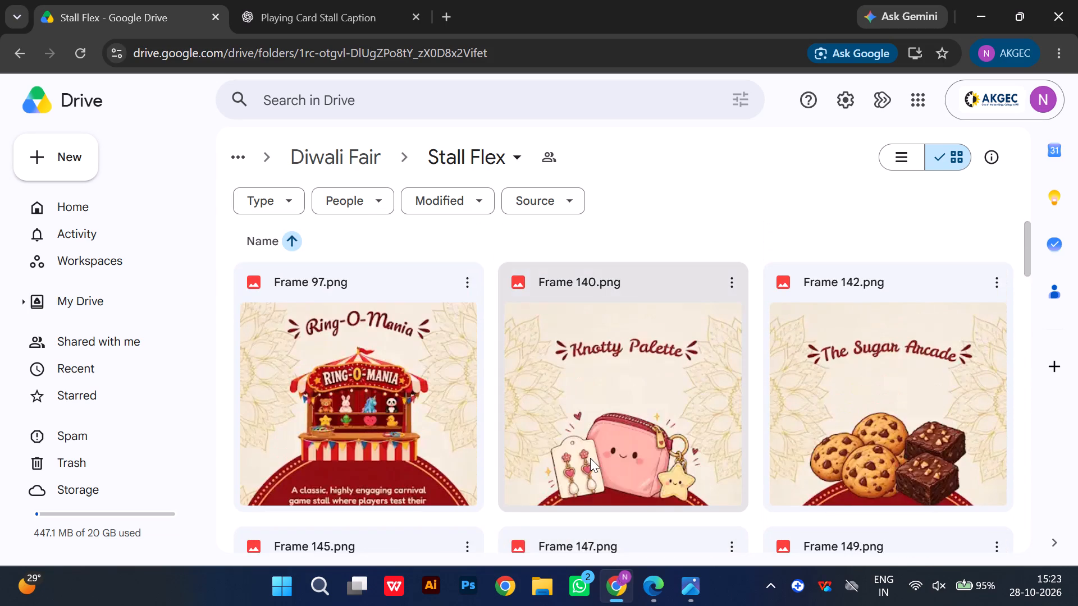
{"action": "scroll", "coordinate": [590, 458], "scroll_direction": "down", "scroll_amount": 6}
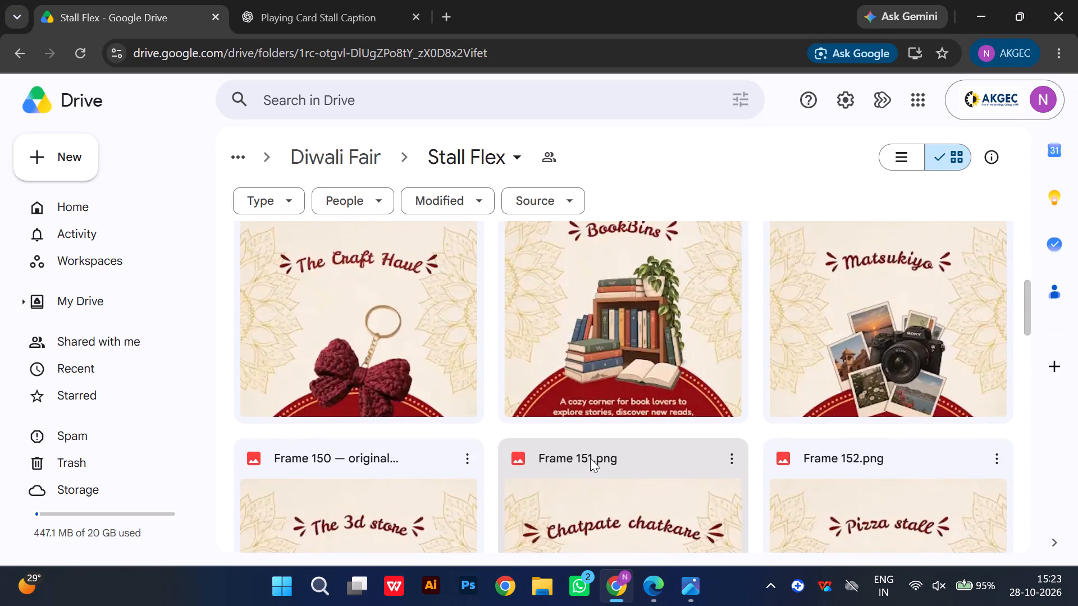
{"action": "scroll", "coordinate": [590, 458], "scroll_direction": "down", "scroll_amount": 8}
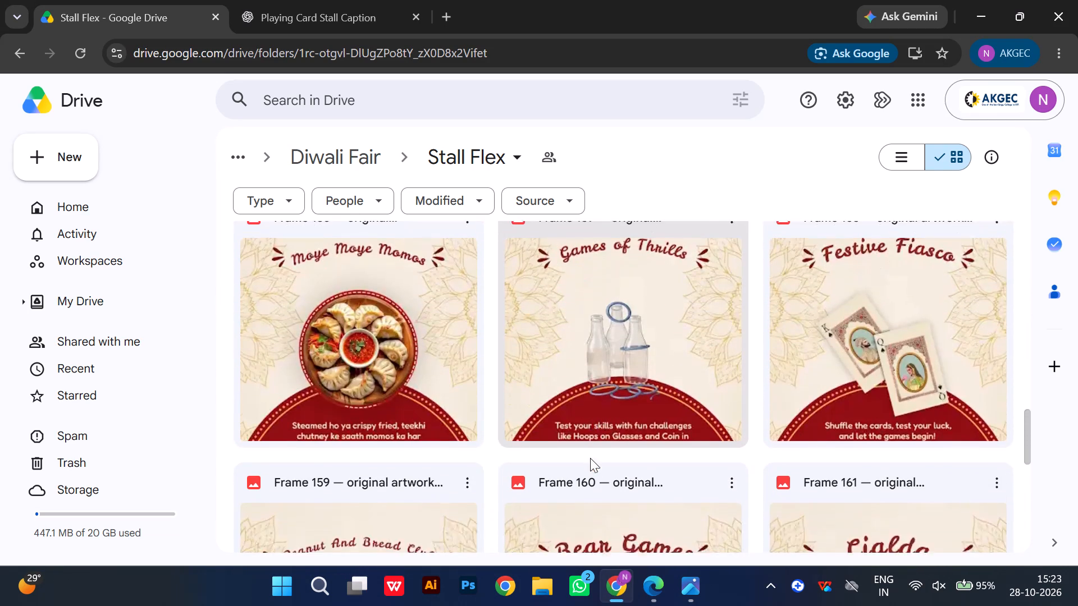
{"action": "scroll", "coordinate": [590, 458], "scroll_direction": "down", "scroll_amount": 5}
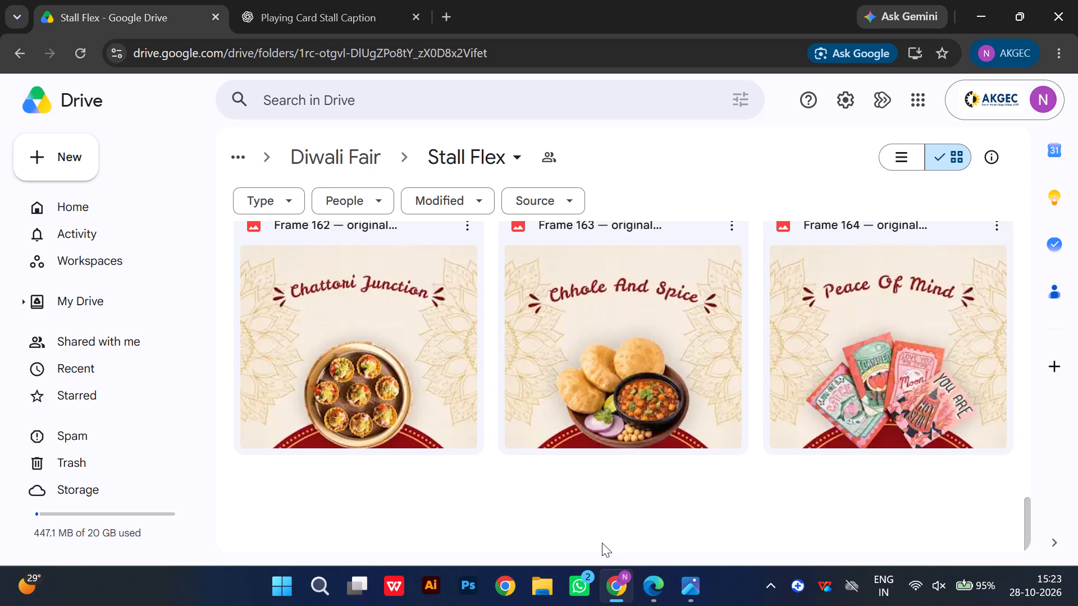
{"action": "left_click", "coordinate": [595, 532]}
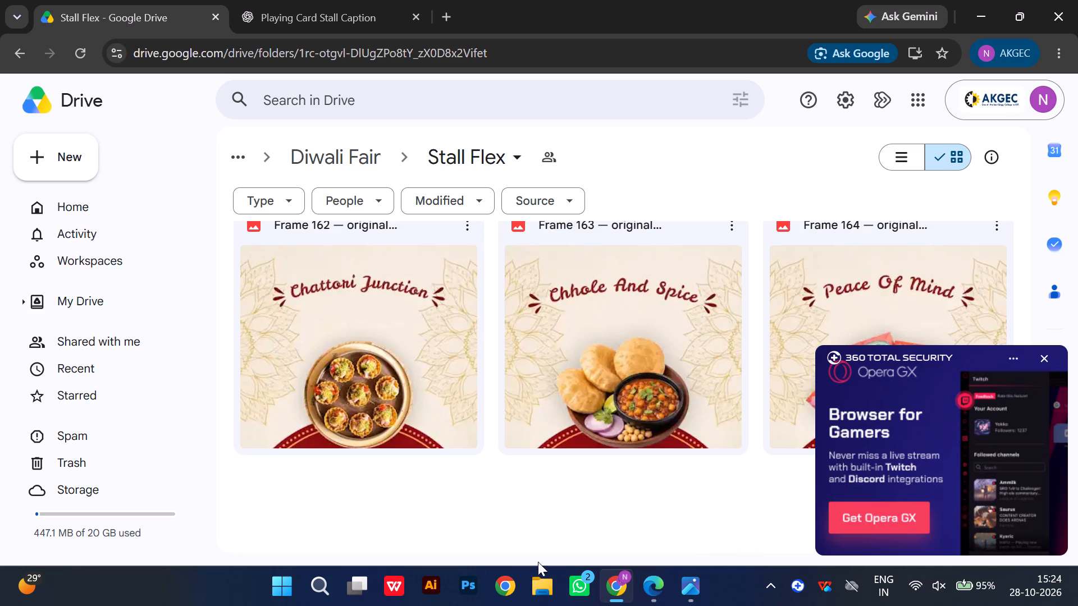
{"action": "left_click", "coordinate": [541, 573]}
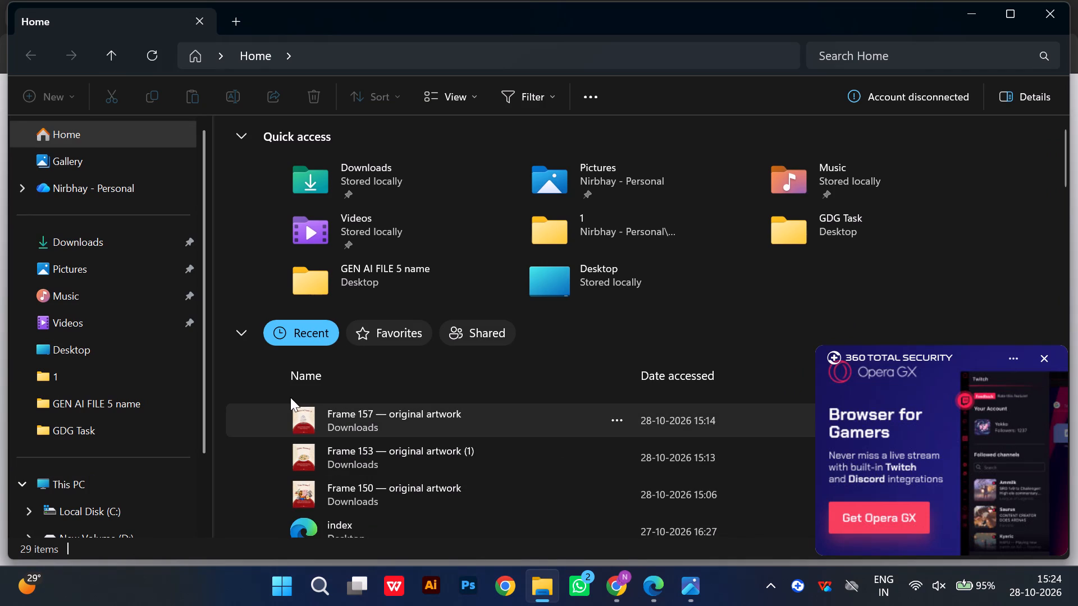
Return to the Diwali 2026 file in Figma and export the whole Stall section again as a 1x PNG.
{"action": "left_click", "coordinate": [663, 591]}
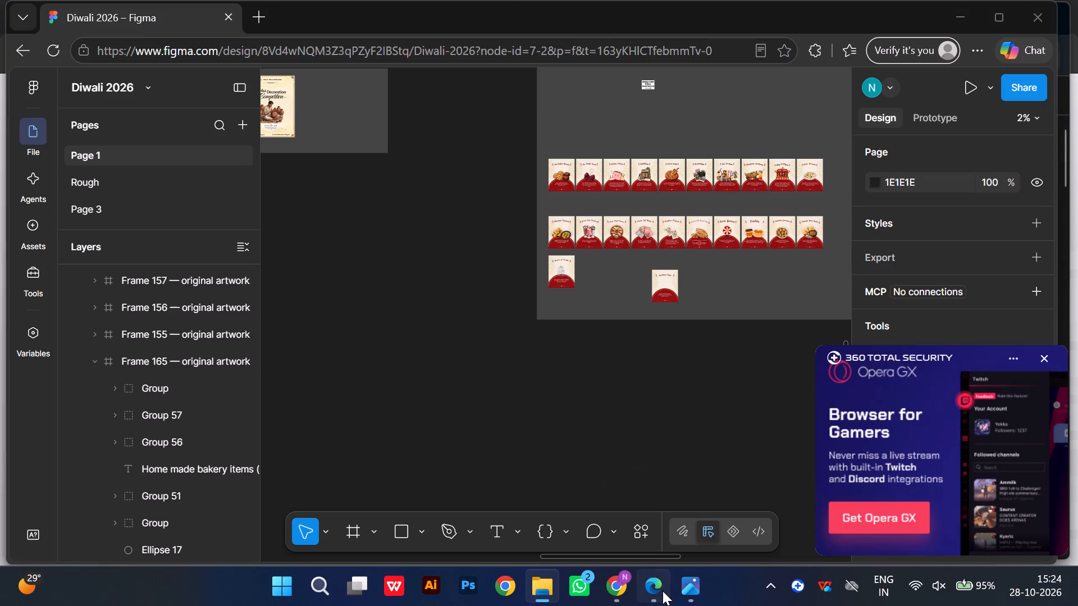
{"action": "scroll", "coordinate": [627, 343], "scroll_direction": "left", "scroll_amount": 1}
{"action": "scroll", "coordinate": [627, 343], "scroll_direction": "up", "scroll_amount": 1}
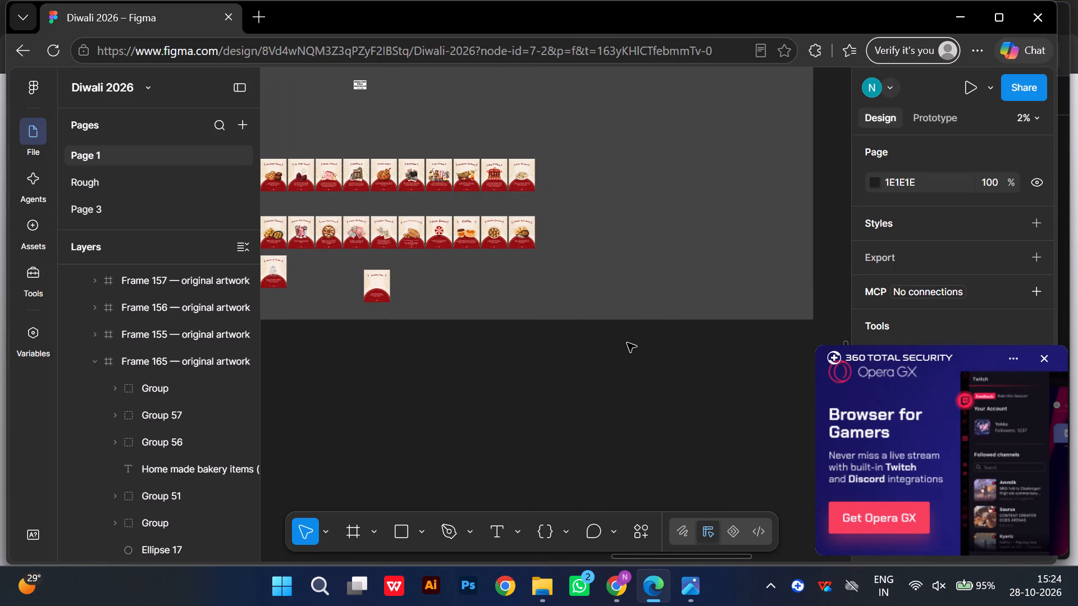
{"action": "scroll", "coordinate": [627, 343], "scroll_direction": "up", "scroll_amount": 1}
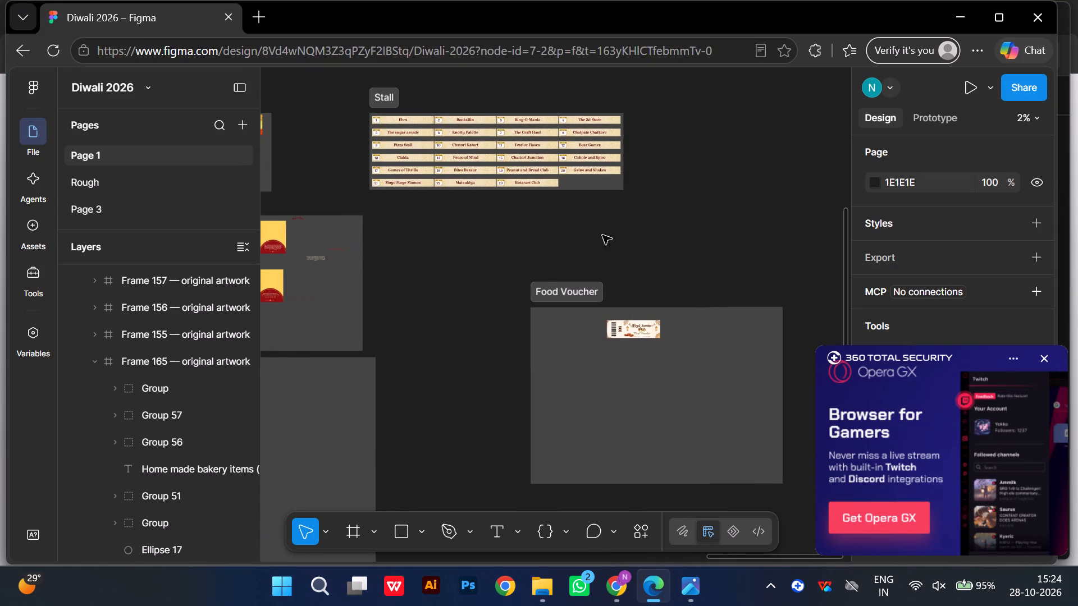
{"action": "left_click", "coordinate": [392, 102]}
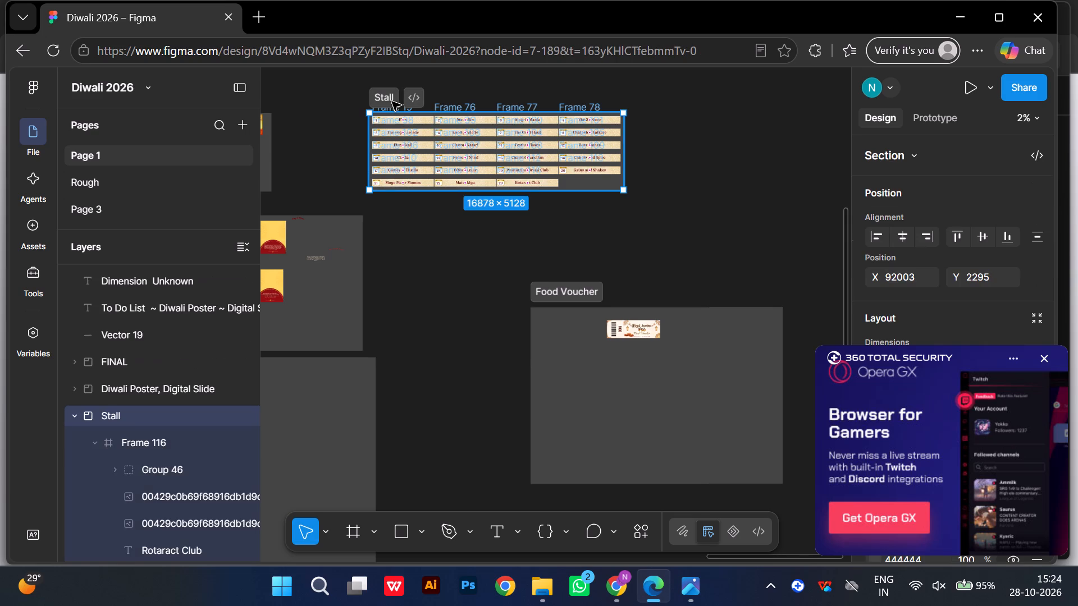
{"action": "left_click", "coordinate": [1042, 360]}
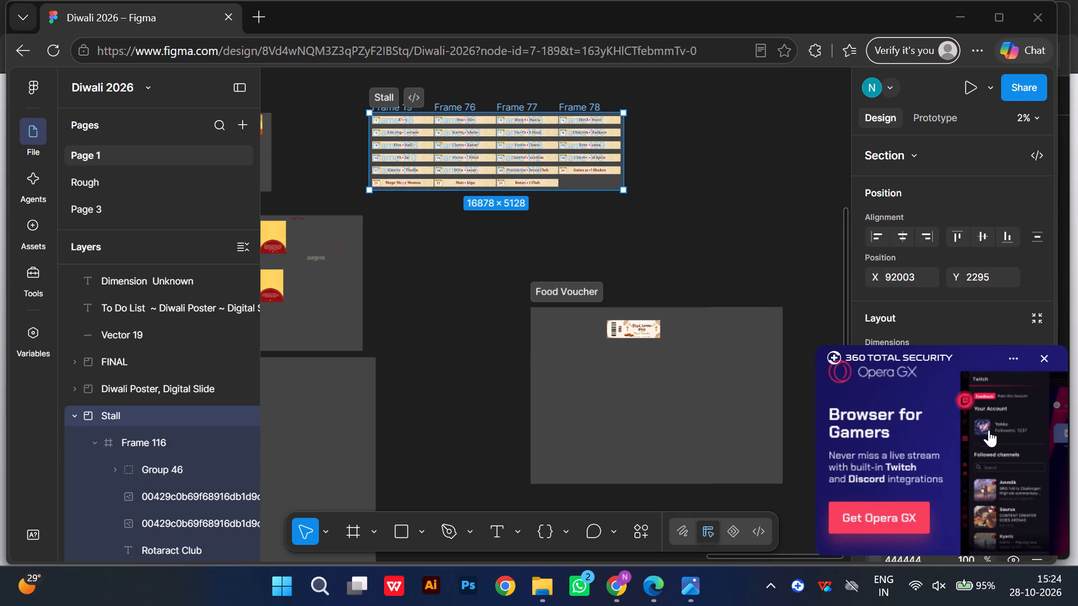
{"action": "scroll", "coordinate": [991, 418], "scroll_direction": "down", "scroll_amount": 4}
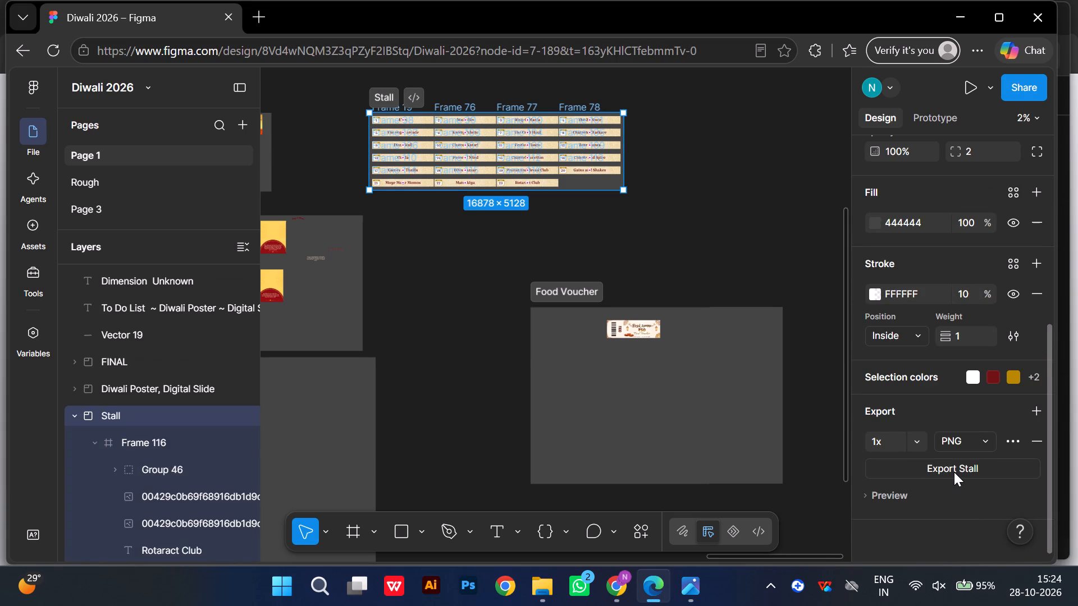
{"action": "left_click", "coordinate": [954, 472]}
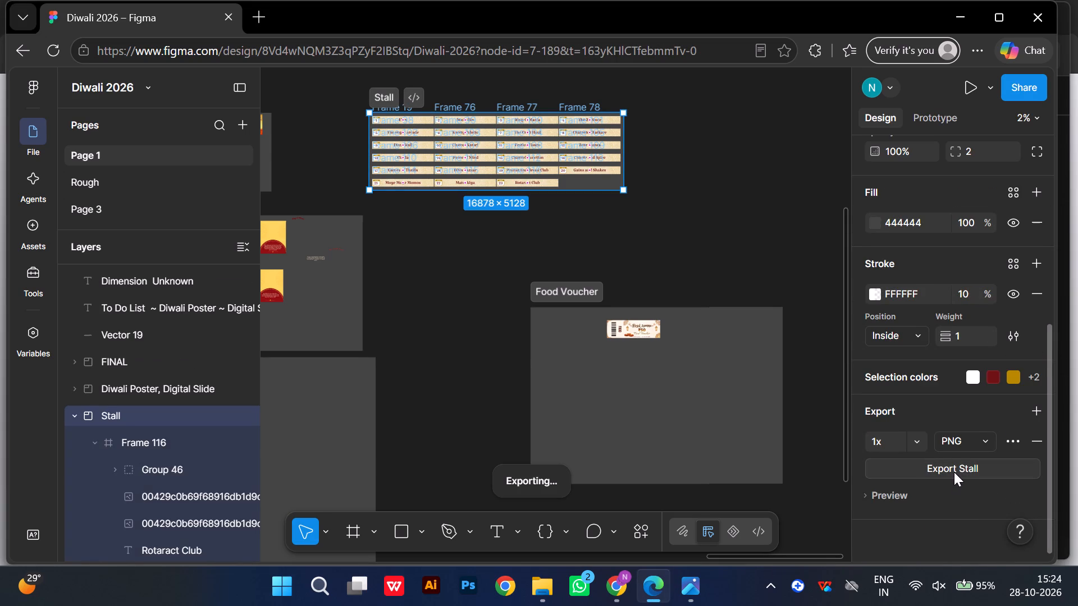
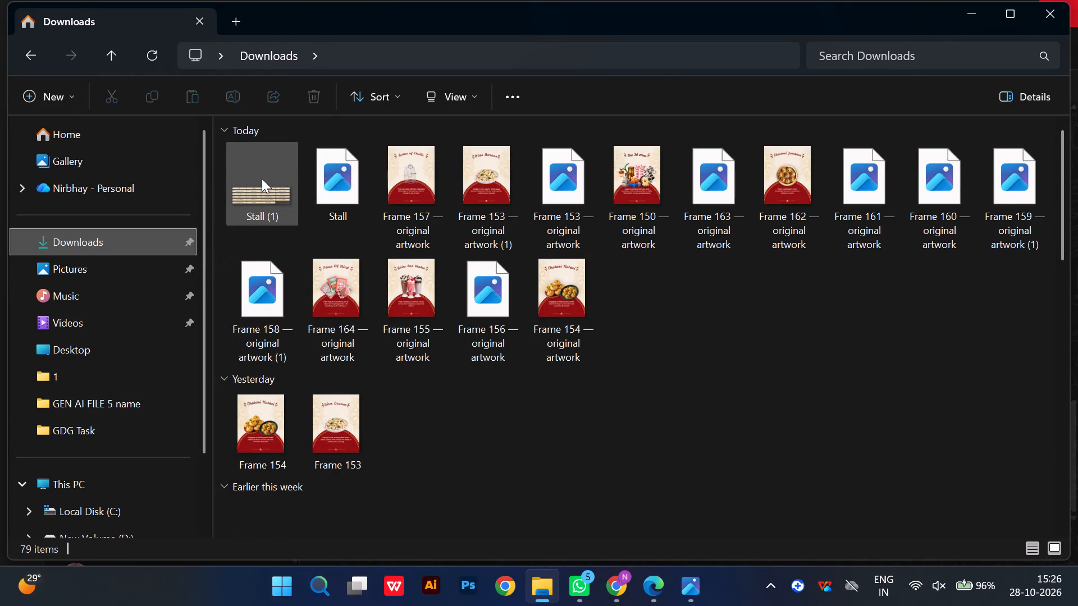
In File Explorer's Downloads folder, delete all the files grouped under Today and Yesterday, including the Stall exports and Frame images.
{"action": "left_click", "coordinate": [249, 128]}
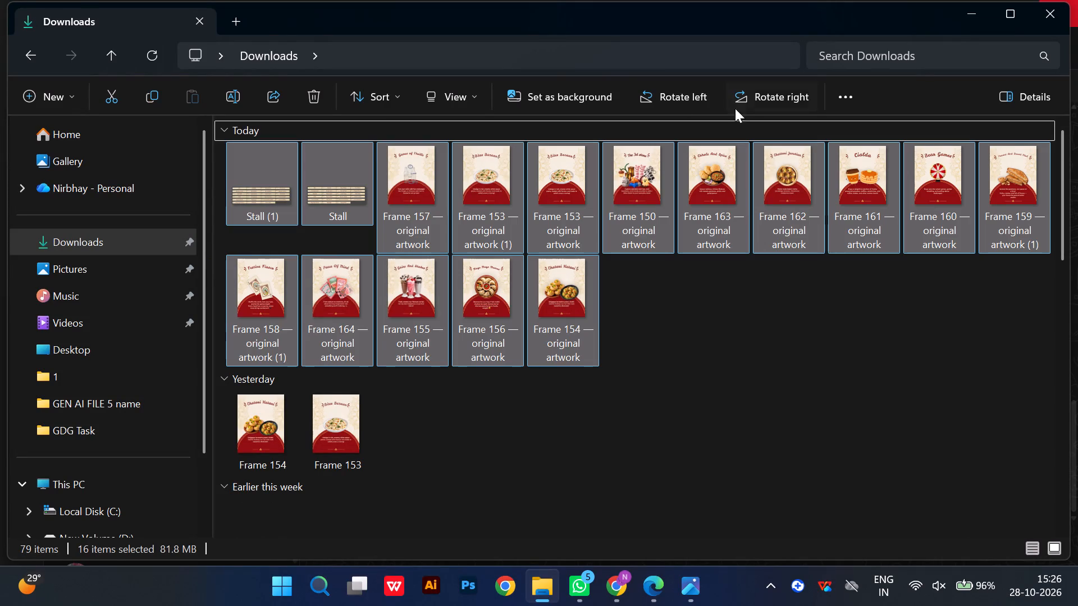
{"action": "left_click", "coordinate": [321, 94]}
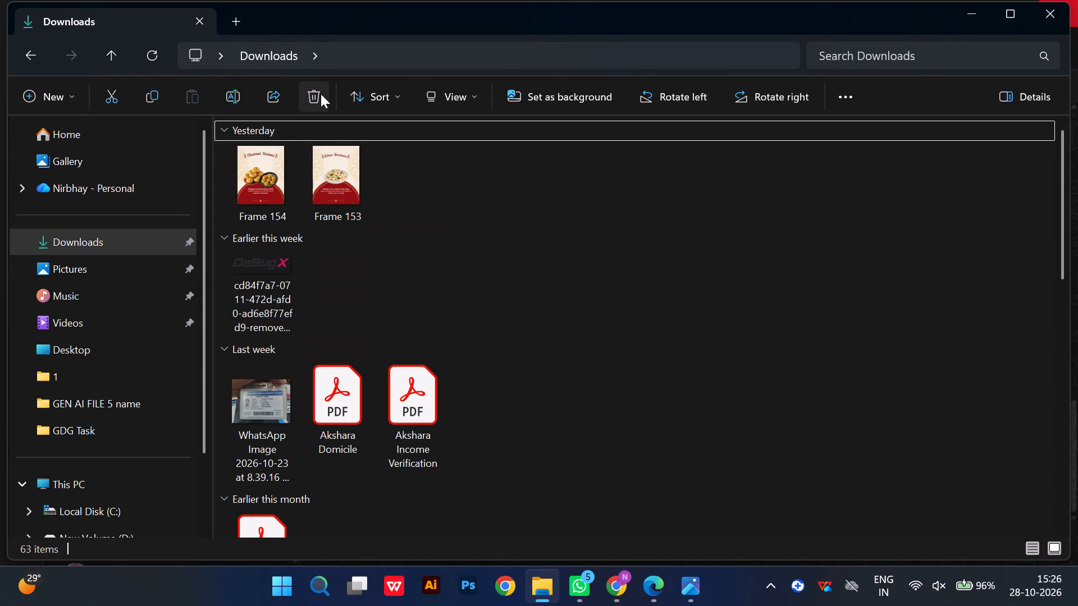
{"action": "left_click", "coordinate": [241, 132]}
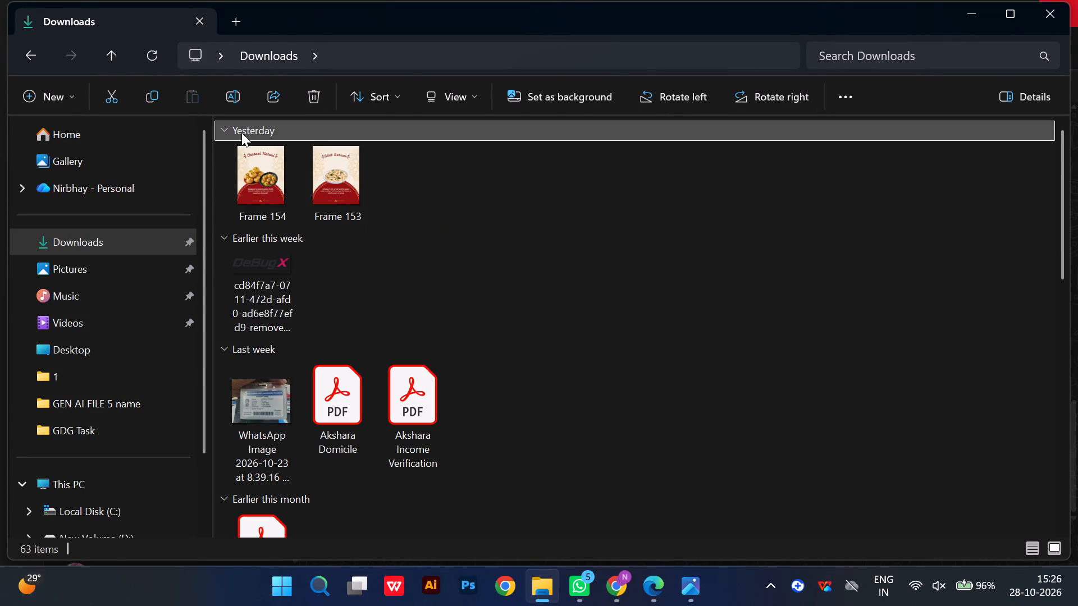
{"action": "left_click", "coordinate": [303, 102]}
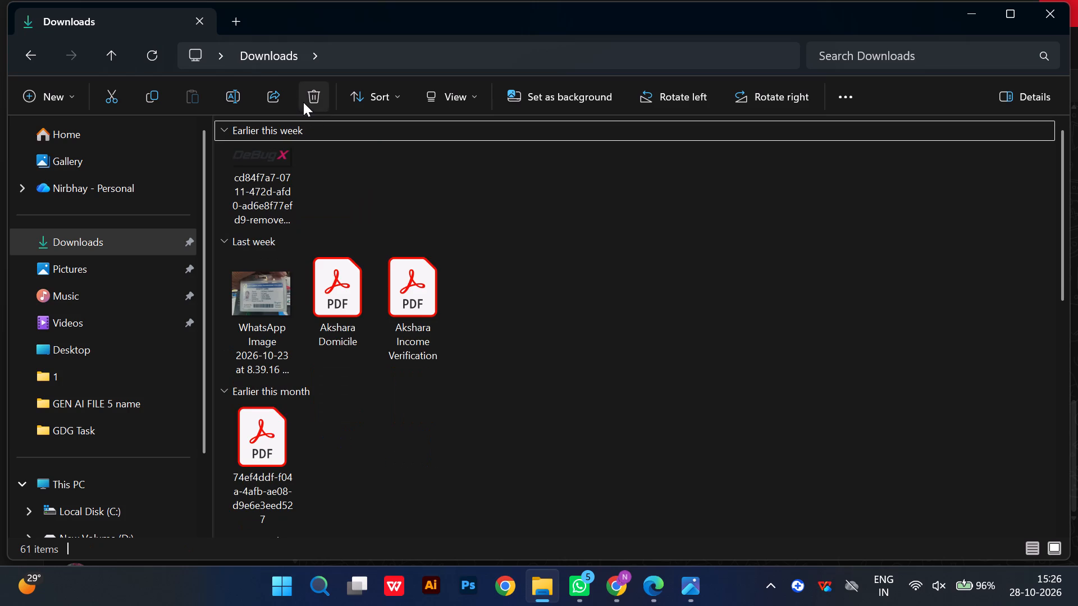
{"action": "scroll", "coordinate": [520, 271], "scroll_direction": "up", "scroll_amount": 5}
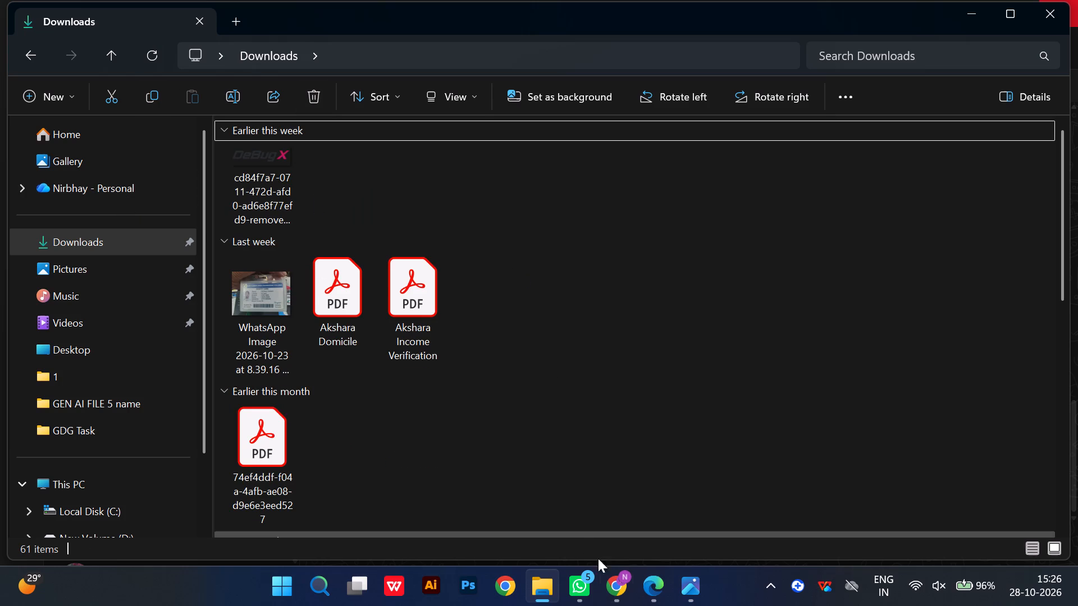
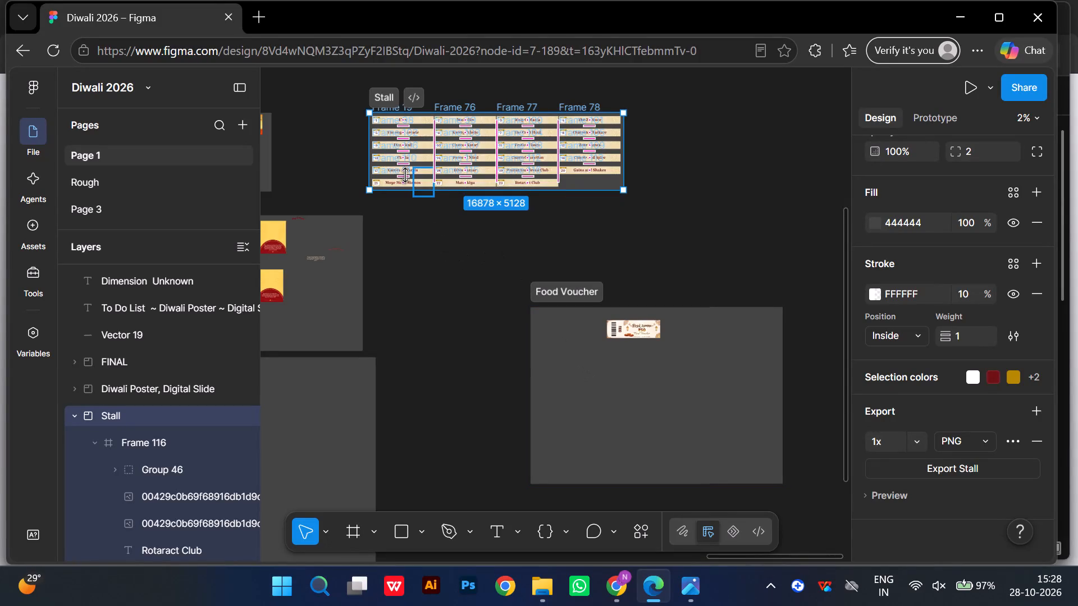
Select the Stall No 1 poster frame, Frame 19, at the start of the Stall section.
{"action": "scroll", "coordinate": [405, 175], "scroll_direction": "up", "scroll_amount": 1}
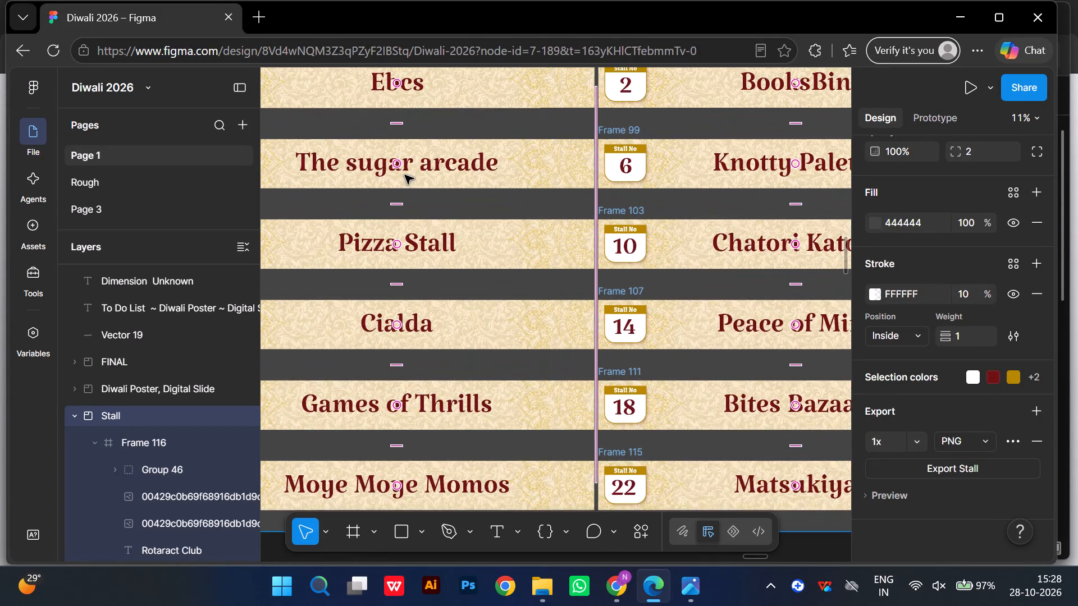
{"action": "scroll", "coordinate": [410, 114], "scroll_direction": "right", "scroll_amount": 1}
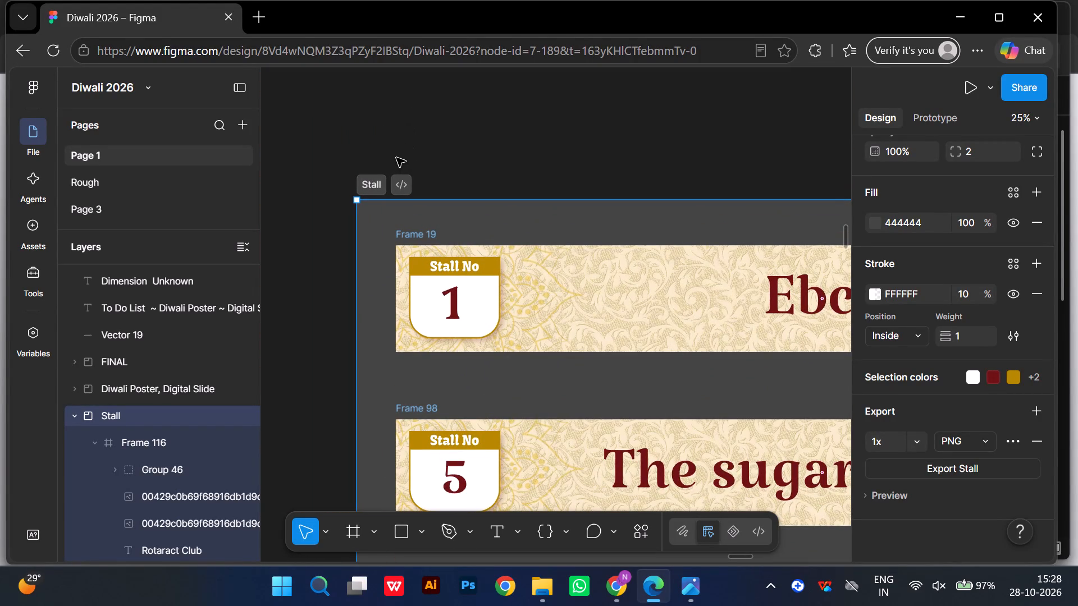
{"action": "left_click", "coordinate": [406, 241]}
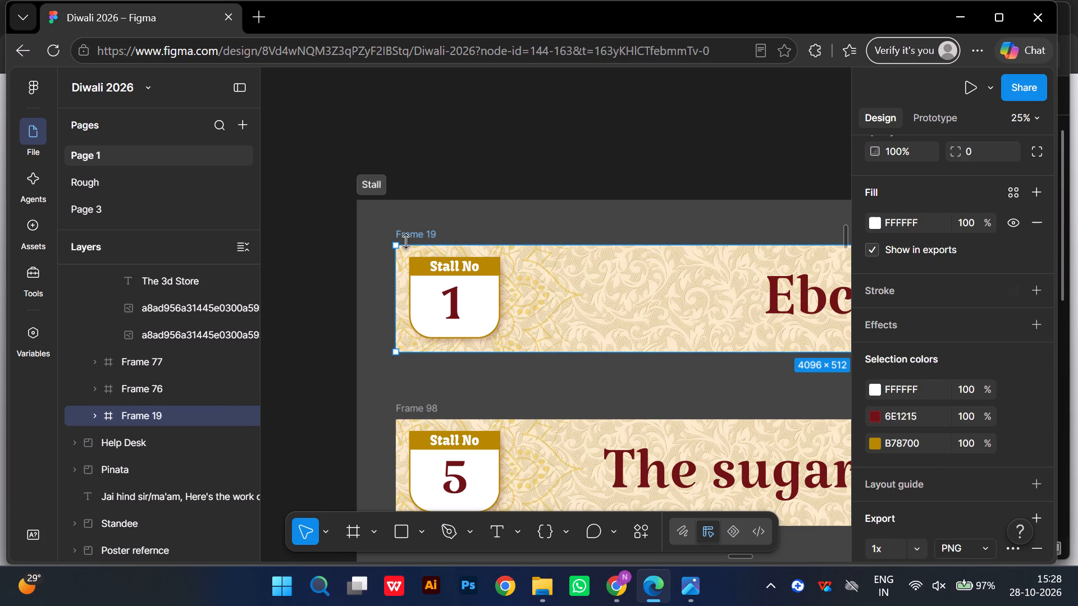
{"action": "left_click", "coordinate": [413, 235]}
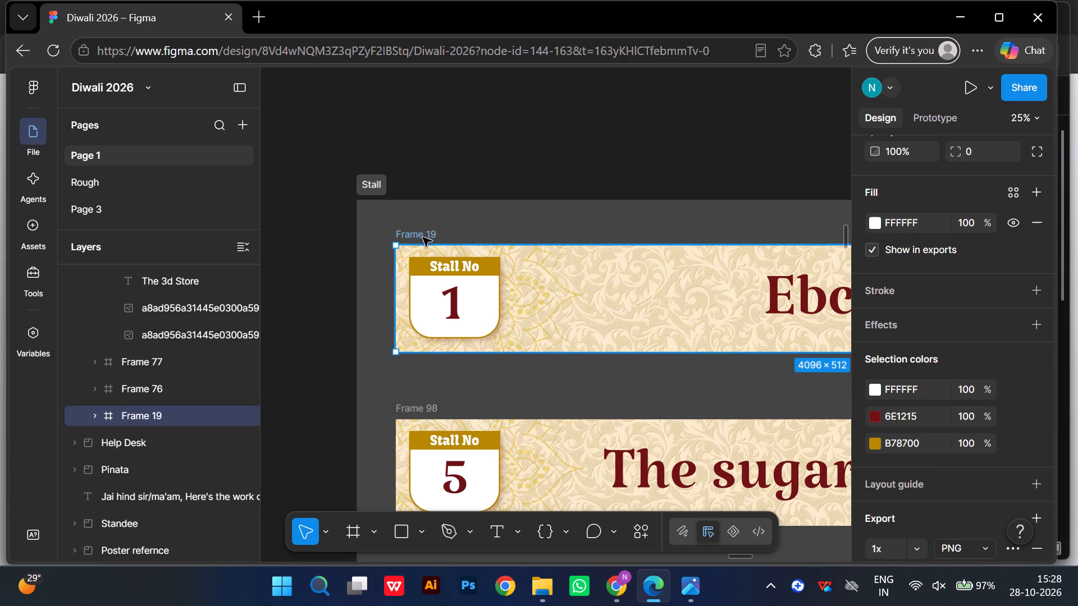
Export the stall 1 (Ebcs) and stall 2 (BooksBin) label frames individually as 1x PNGs.
{"action": "scroll", "coordinate": [895, 434], "scroll_direction": "down", "scroll_amount": 5}
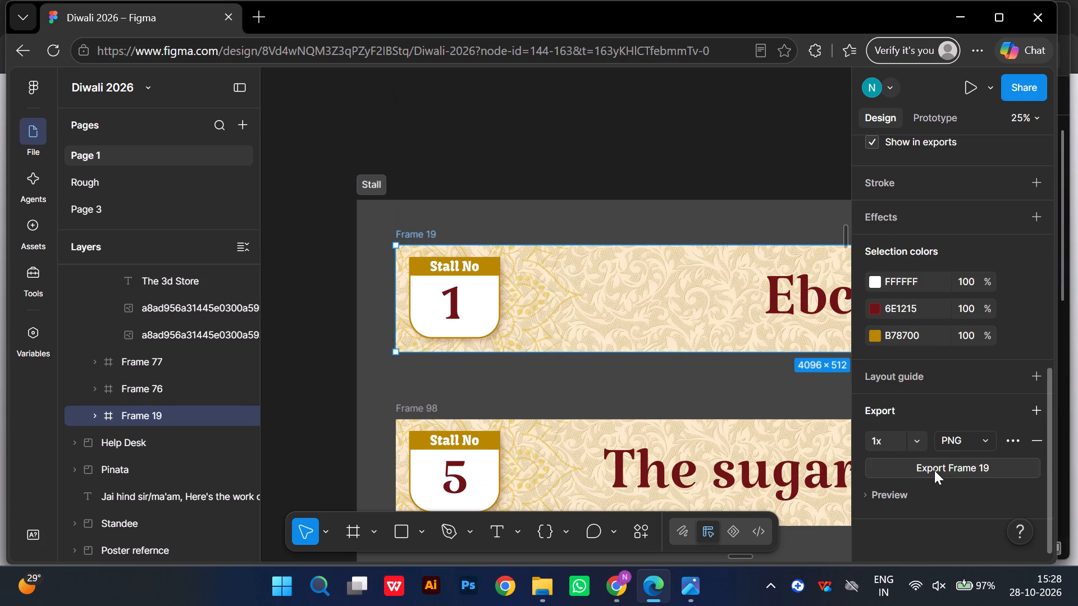
{"action": "left_click", "coordinate": [934, 470]}
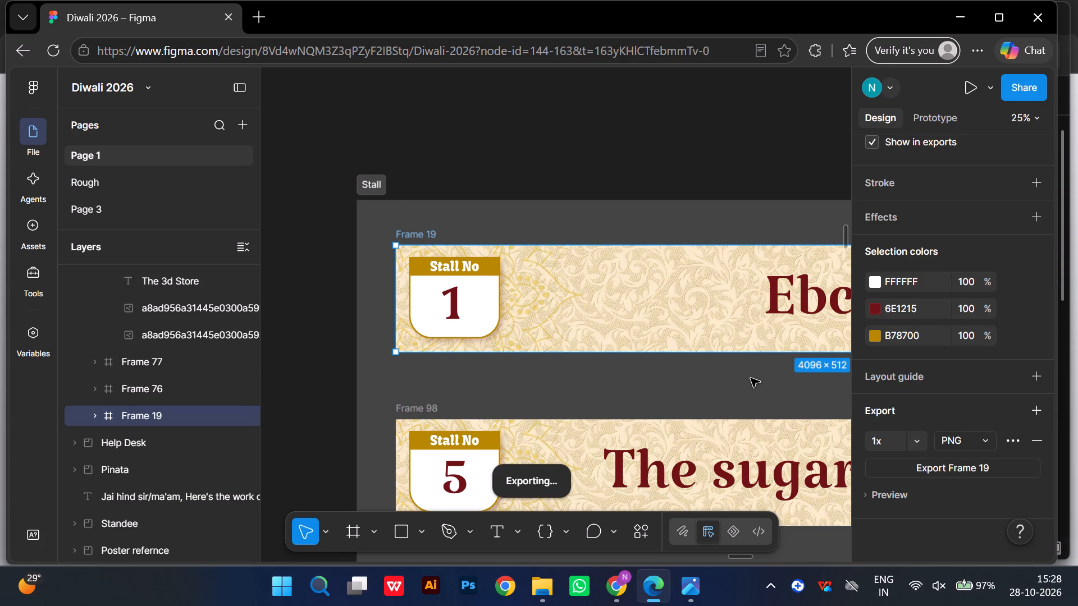
{"action": "scroll", "coordinate": [751, 378], "scroll_direction": "left", "scroll_amount": 5}
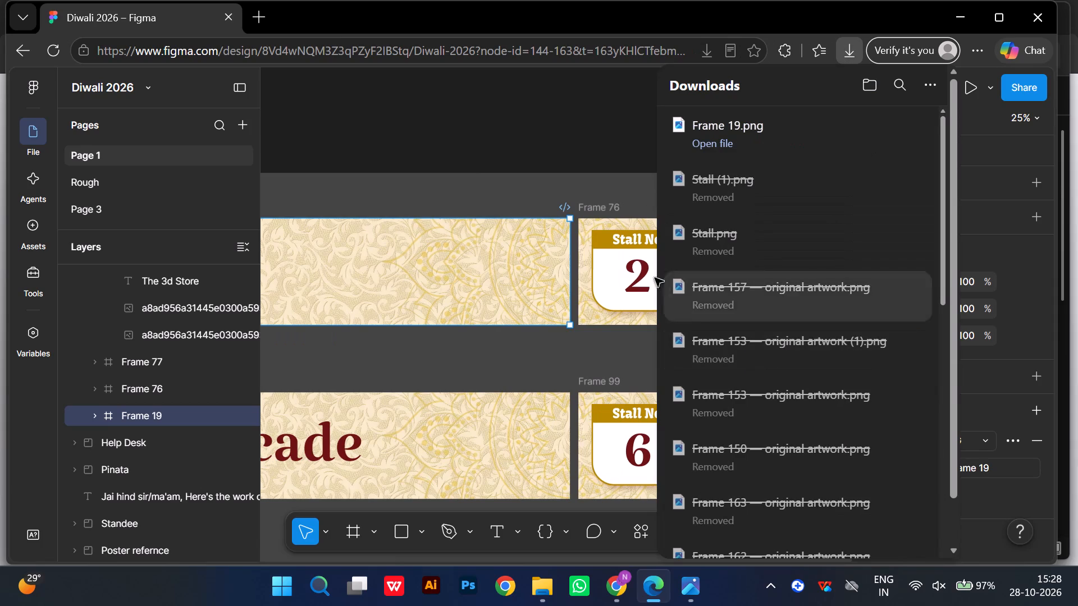
{"action": "left_click", "coordinate": [595, 203]}
{"action": "scroll", "coordinate": [924, 398], "scroll_direction": "down", "scroll_amount": 5}
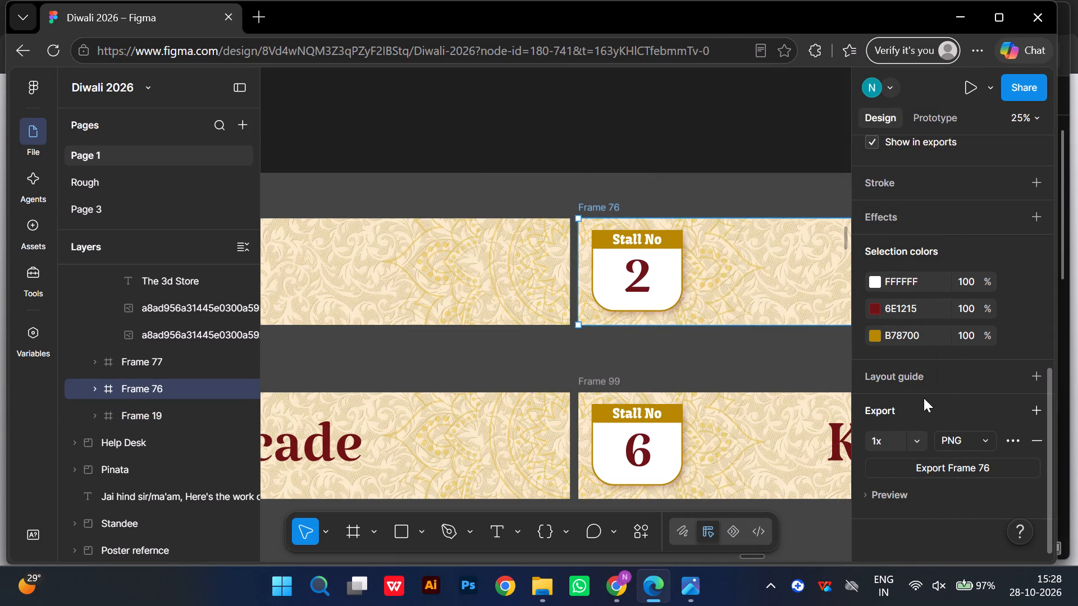
{"action": "left_click", "coordinate": [957, 475]}
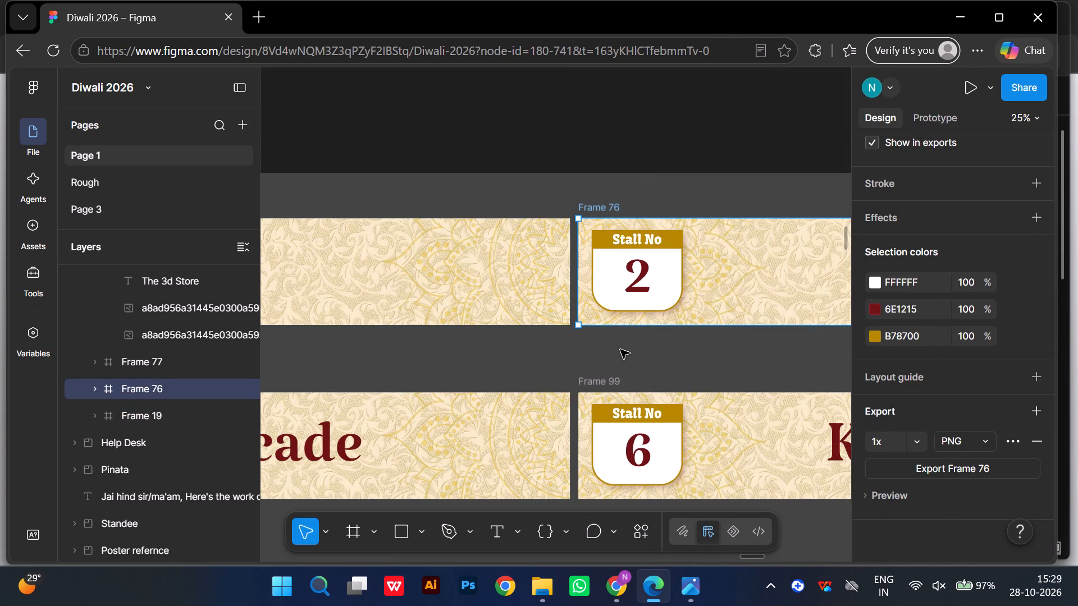
{"action": "scroll", "coordinate": [620, 350], "scroll_direction": "left", "scroll_amount": 6}
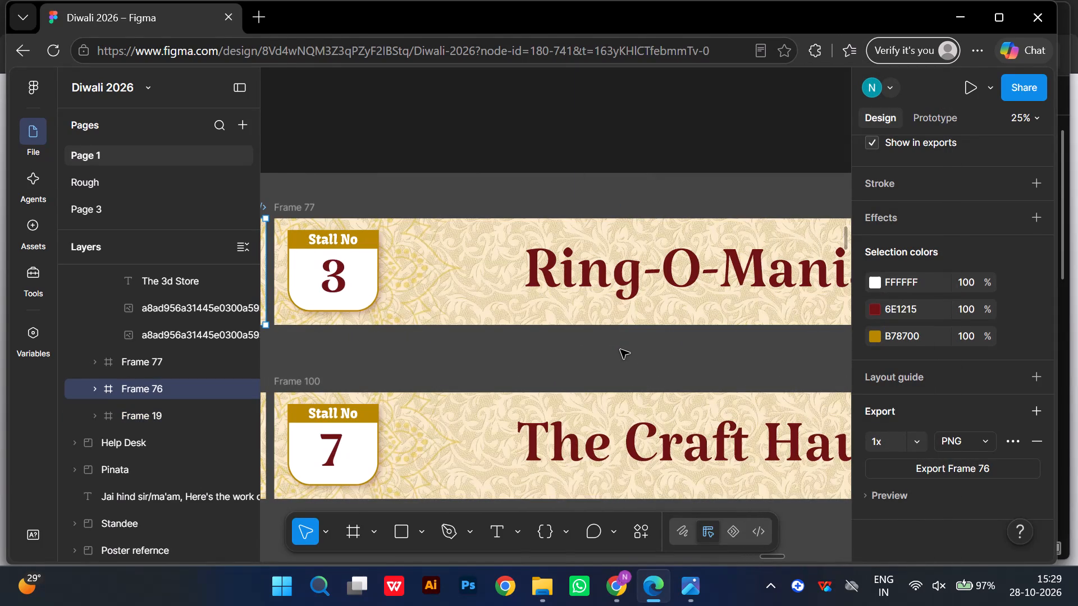
{"action": "left_click", "coordinate": [938, 465]}
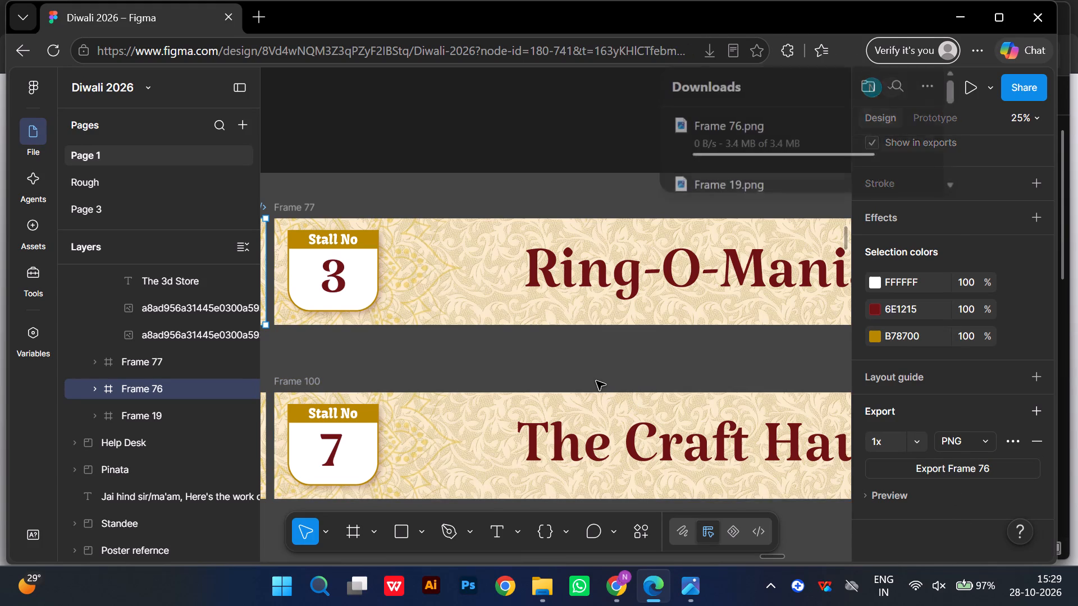
Export the stall 3 (Ring-O-Mania) and stall 4 (The 3d Store) label frames individually as 1x PNGs.
{"action": "scroll", "coordinate": [596, 381], "scroll_direction": "right", "scroll_amount": 1}
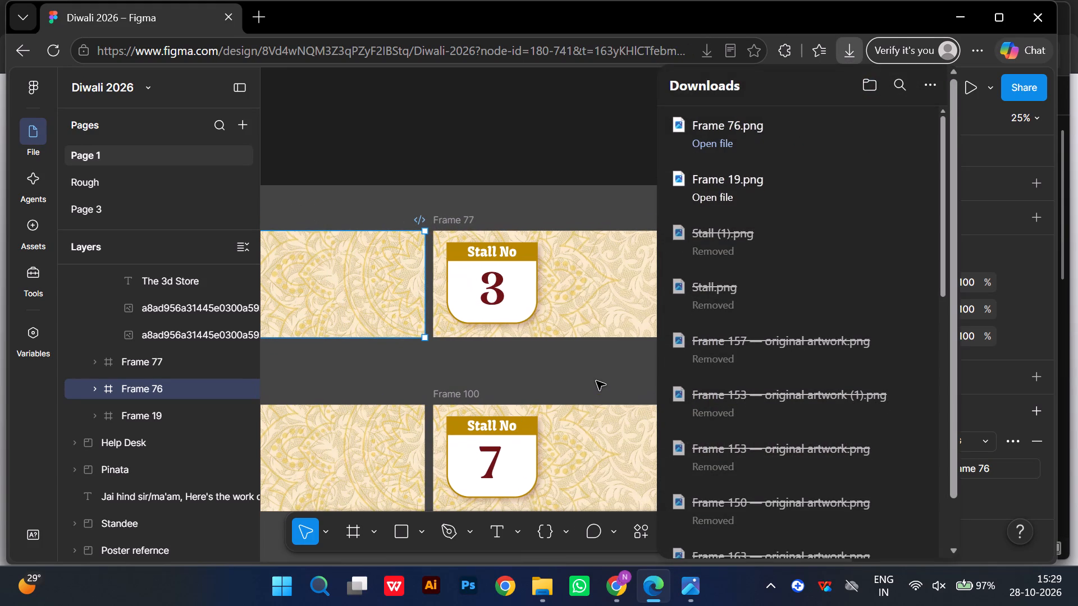
{"action": "left_click", "coordinate": [456, 221]}
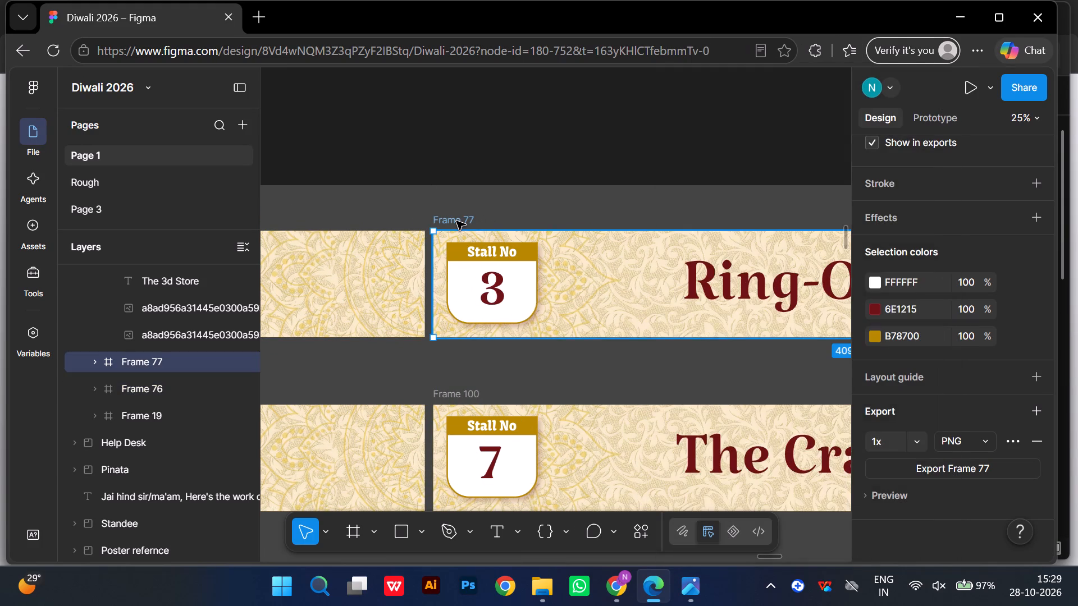
{"action": "left_click", "coordinate": [962, 469]}
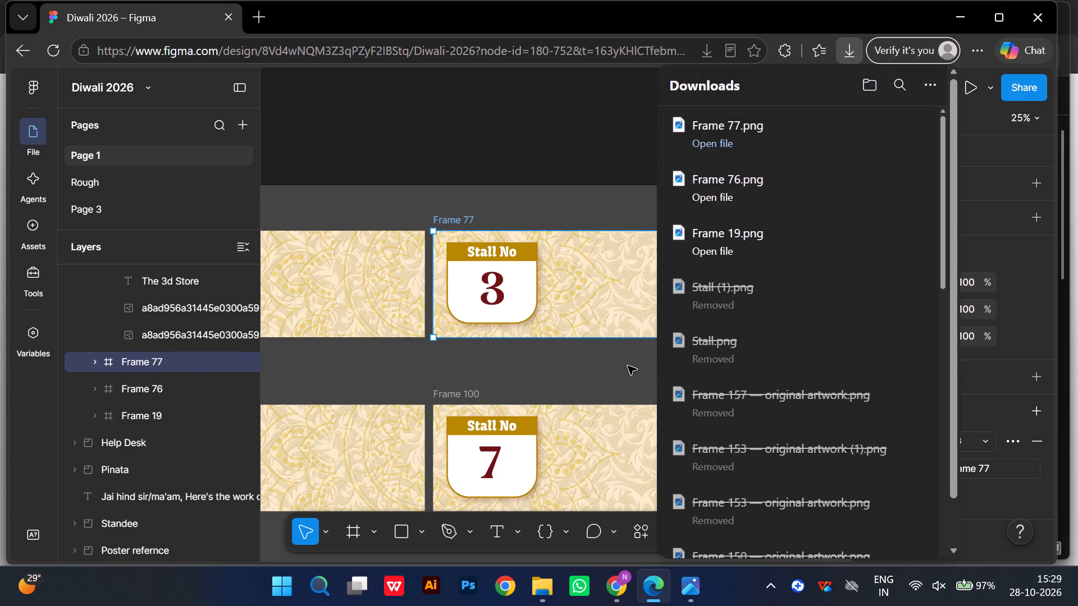
{"action": "scroll", "coordinate": [628, 366], "scroll_direction": "left", "scroll_amount": 5}
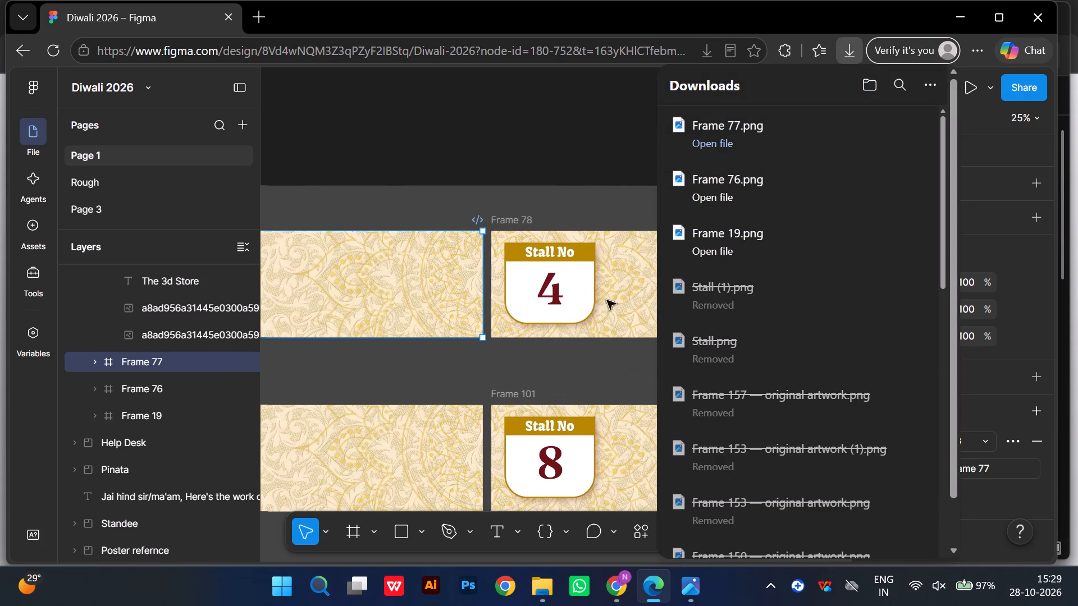
{"action": "left_click", "coordinate": [496, 220]}
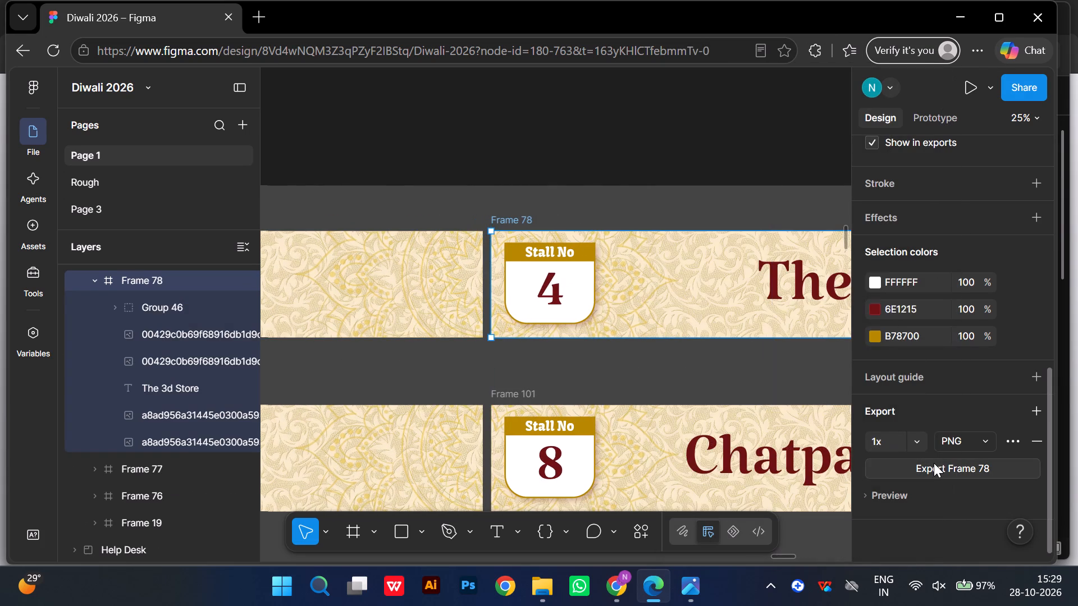
{"action": "left_click", "coordinate": [934, 463]}
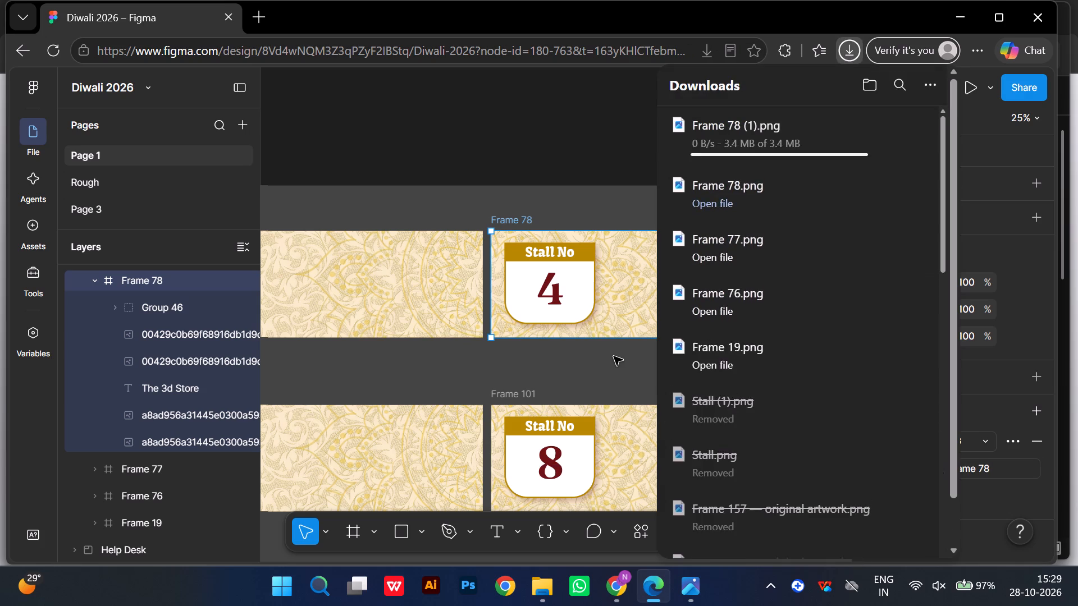
Export the stall 5 label frame, The sugar arcade, as a 1x PNG.
{"action": "left_click", "coordinate": [614, 356]}
{"action": "scroll", "coordinate": [614, 356], "scroll_direction": "left", "scroll_amount": 2}
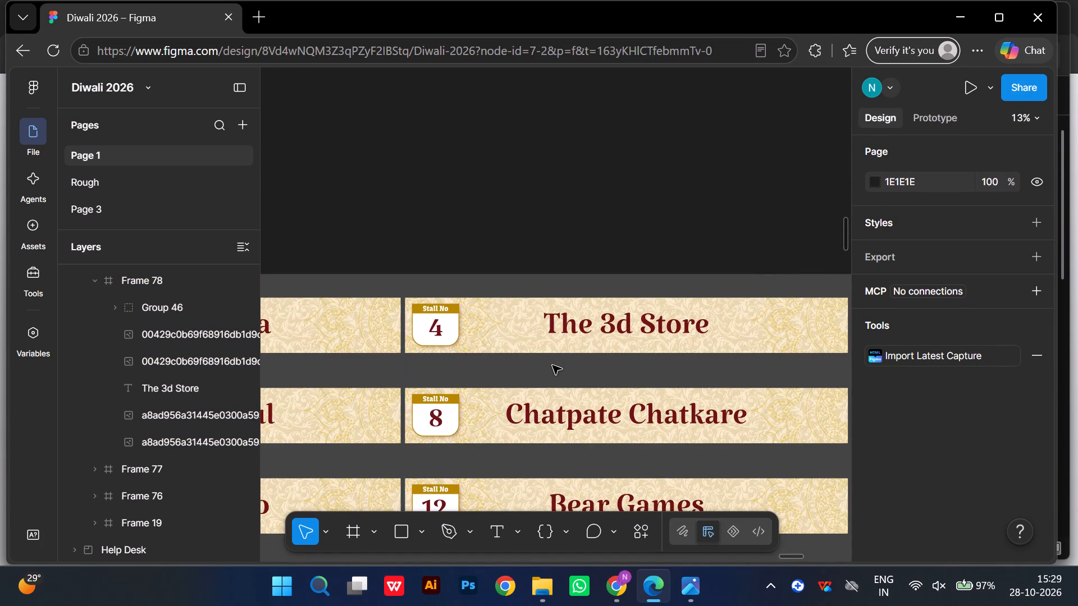
{"action": "left_click", "coordinate": [552, 365]}
{"action": "scroll", "coordinate": [552, 365], "scroll_direction": "right", "scroll_amount": 4}
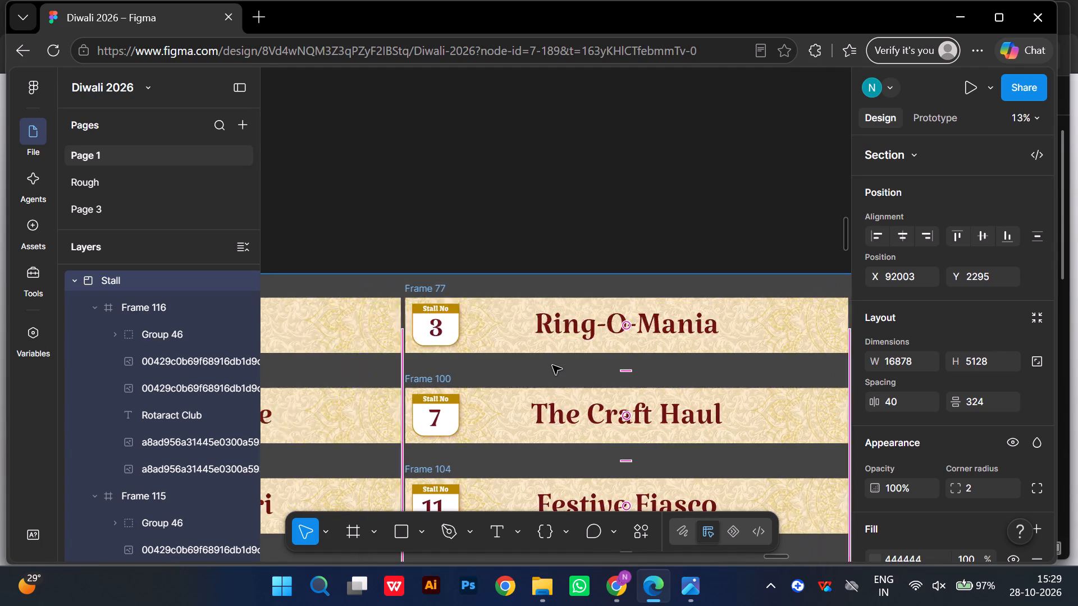
{"action": "scroll", "coordinate": [552, 365], "scroll_direction": "right", "scroll_amount": 6}
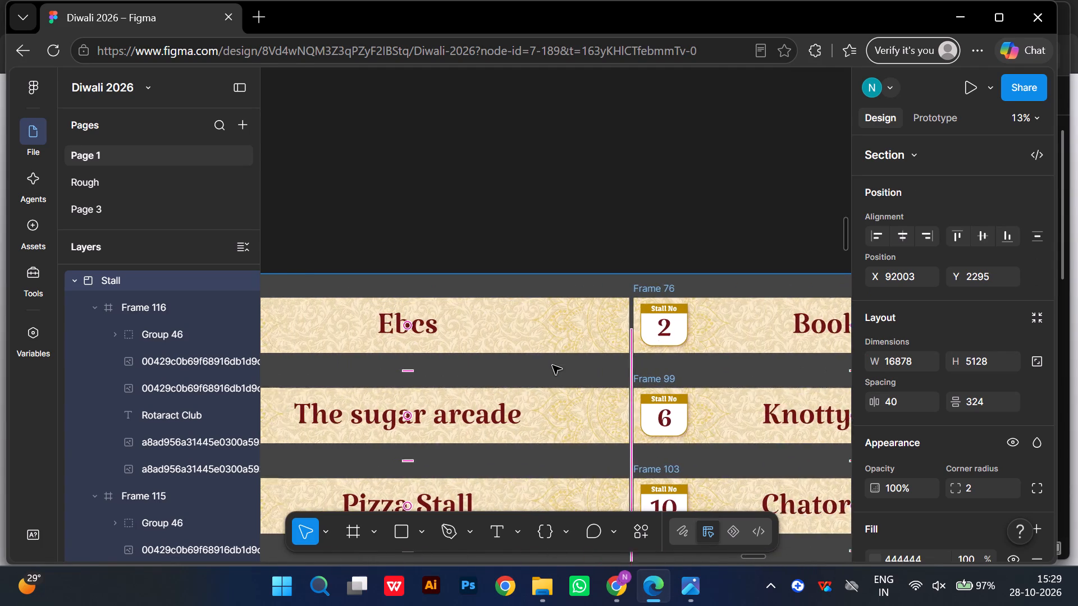
{"action": "scroll", "coordinate": [552, 365], "scroll_direction": "right", "scroll_amount": 4}
{"action": "left_click", "coordinate": [599, 330]}
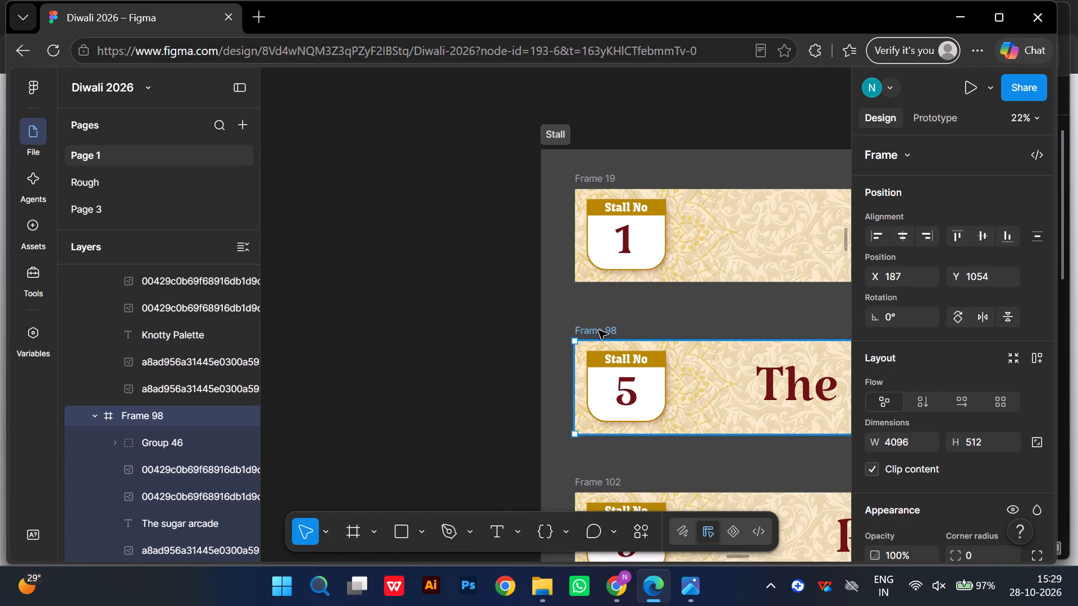
{"action": "scroll", "coordinate": [915, 498], "scroll_direction": "down", "scroll_amount": 5}
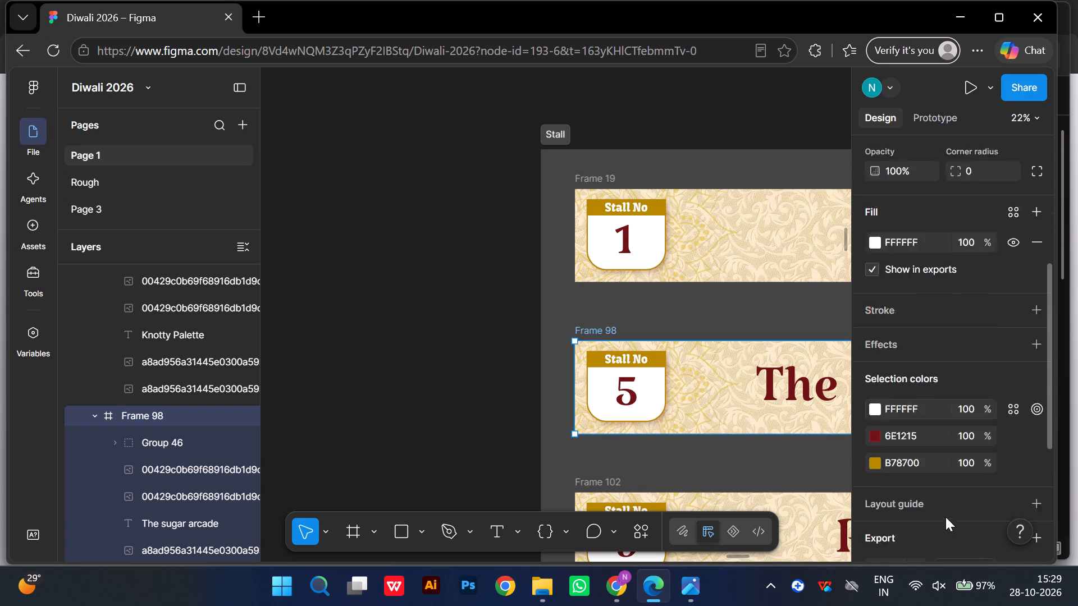
{"action": "scroll", "coordinate": [945, 517], "scroll_direction": "down", "scroll_amount": 2}
{"action": "left_click", "coordinate": [944, 474]}
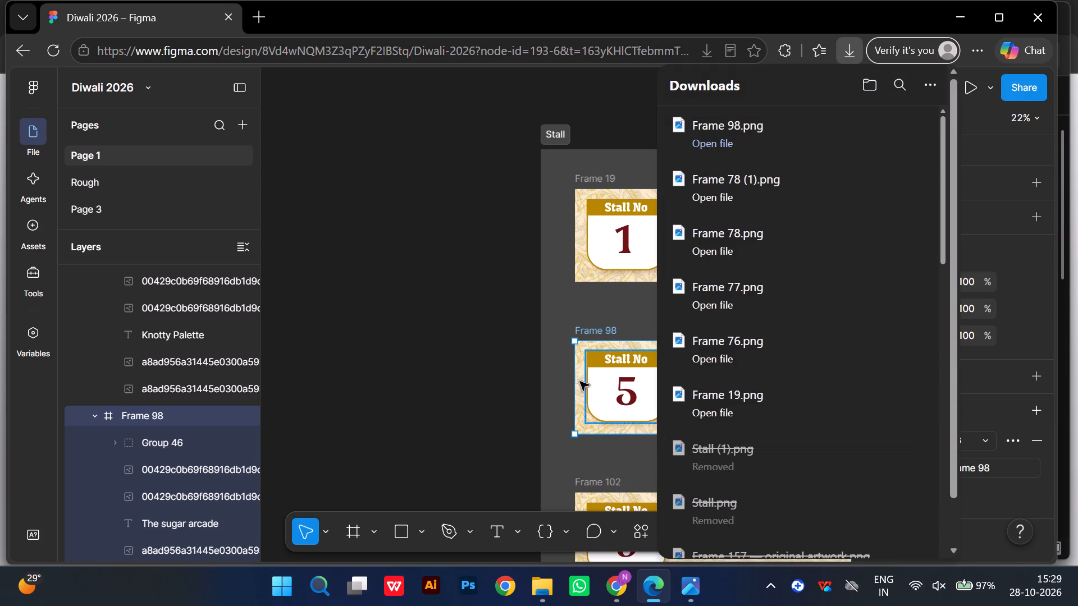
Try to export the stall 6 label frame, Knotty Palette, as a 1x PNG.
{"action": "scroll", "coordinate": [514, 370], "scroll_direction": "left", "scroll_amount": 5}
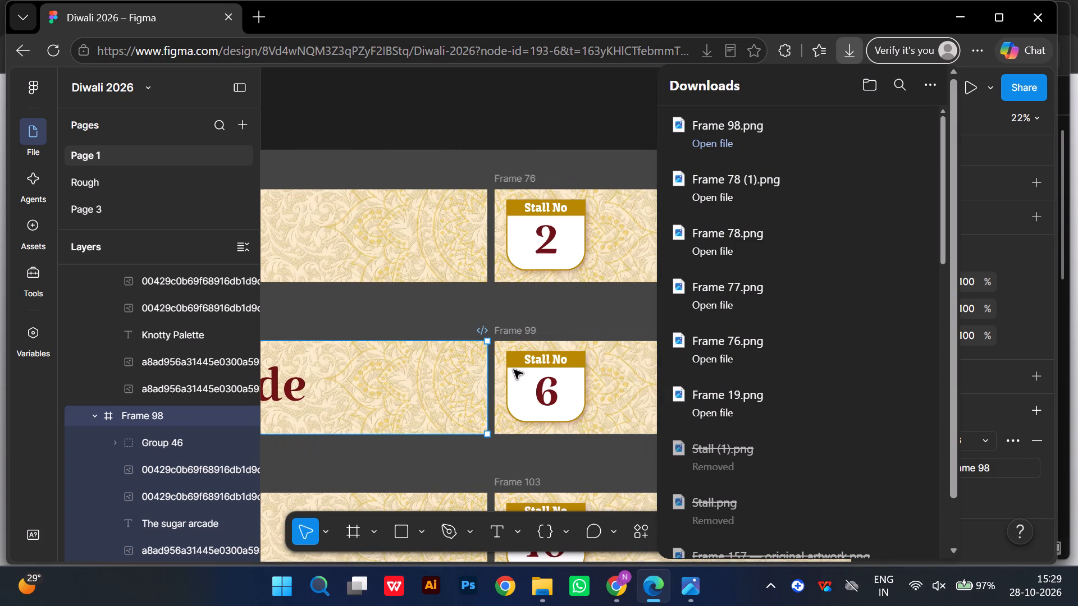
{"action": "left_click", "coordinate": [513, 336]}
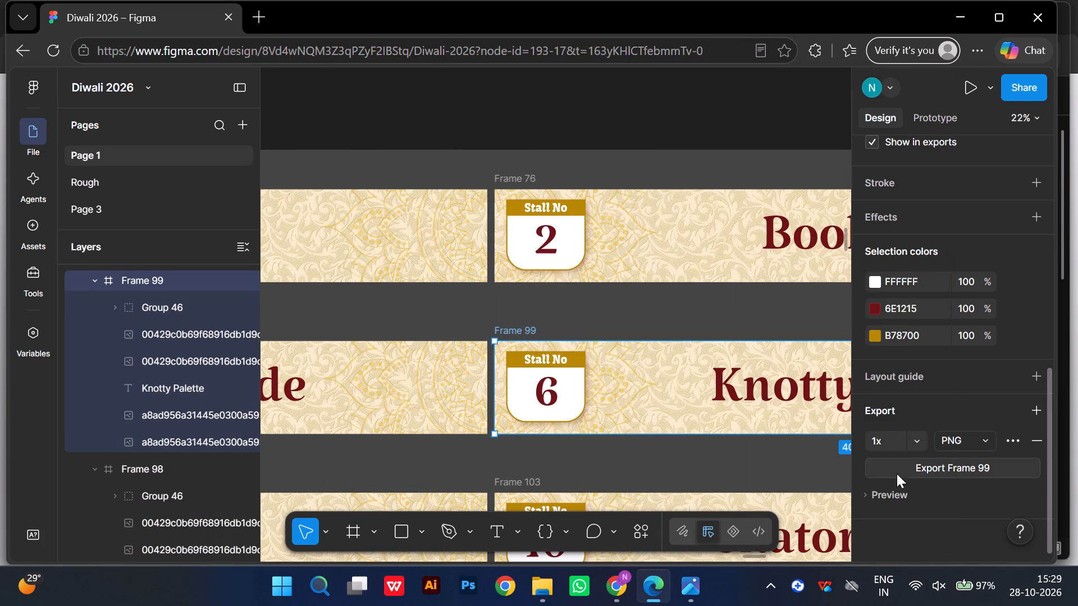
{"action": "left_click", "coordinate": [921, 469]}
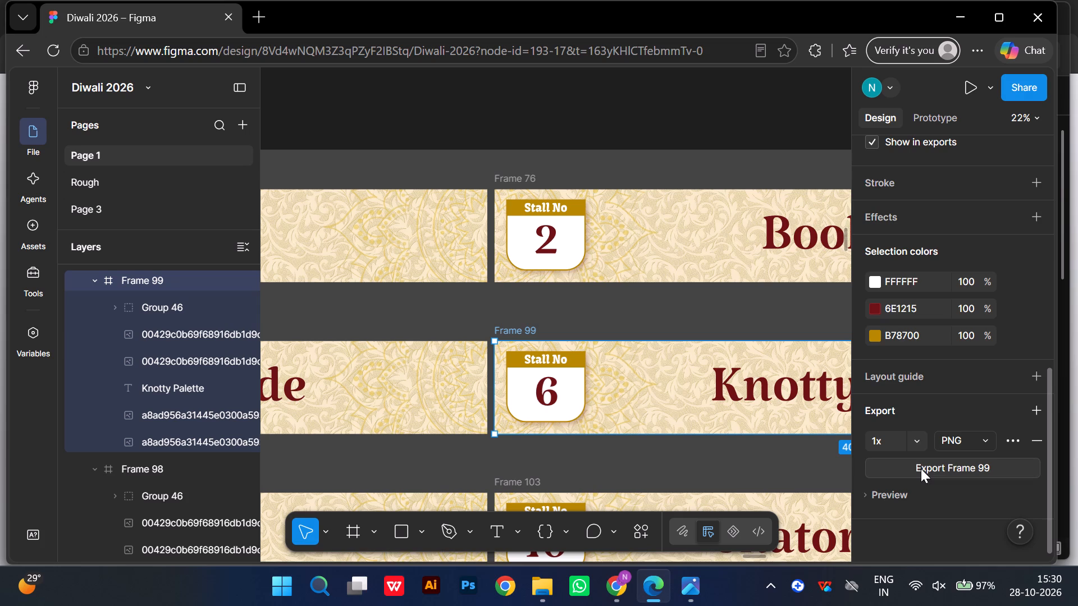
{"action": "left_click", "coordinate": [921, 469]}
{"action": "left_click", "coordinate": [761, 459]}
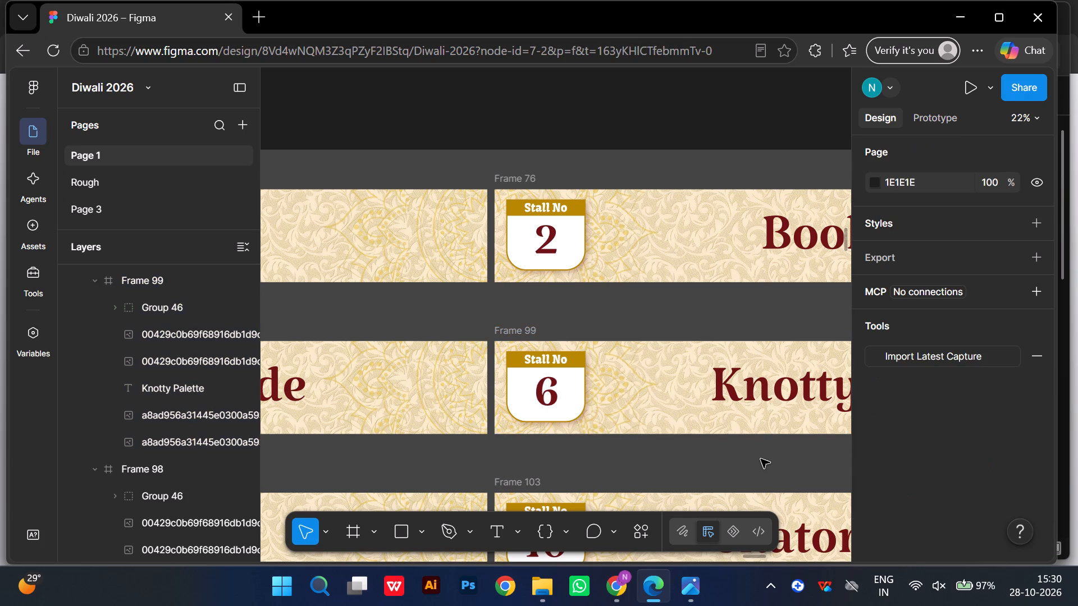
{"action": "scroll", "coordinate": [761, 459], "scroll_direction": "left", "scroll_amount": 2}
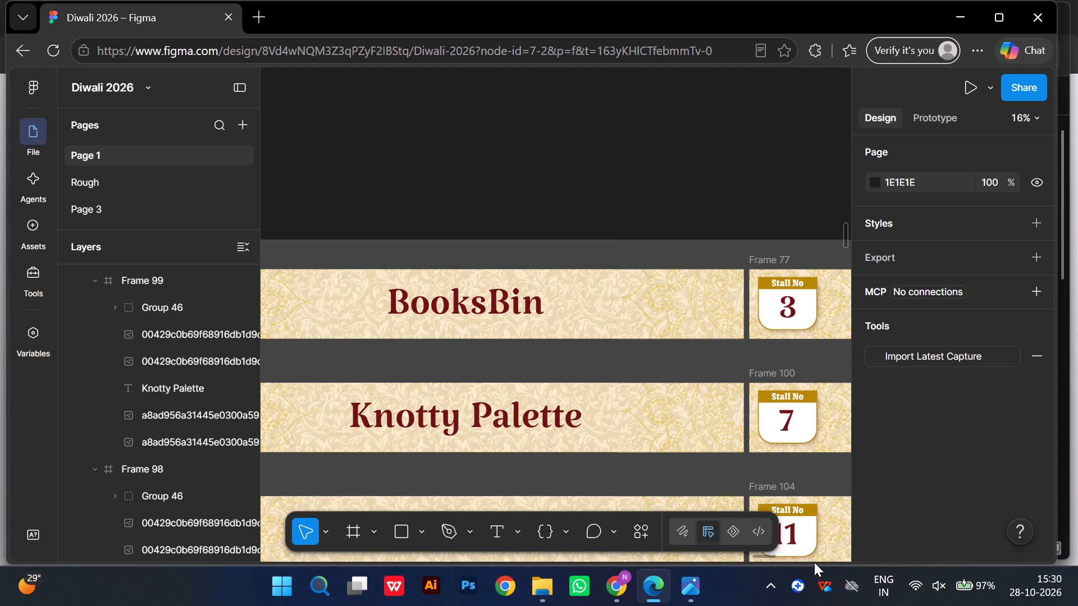
Close all open windows, including the Figma browser, the Downloads folder and the Gains And Shakes poster image.
{"action": "left_click", "coordinate": [1077, 0]}
{"action": "left_click", "coordinate": [1077, 0]}
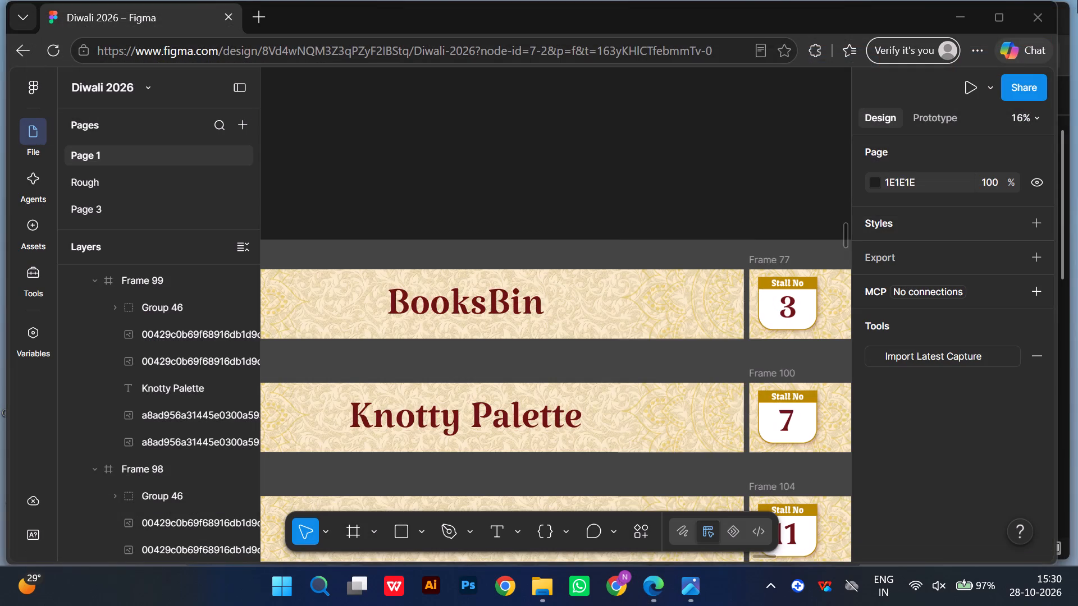
{"action": "left_click", "coordinate": [1036, 4]}
{"action": "left_click", "coordinate": [1039, 19]}
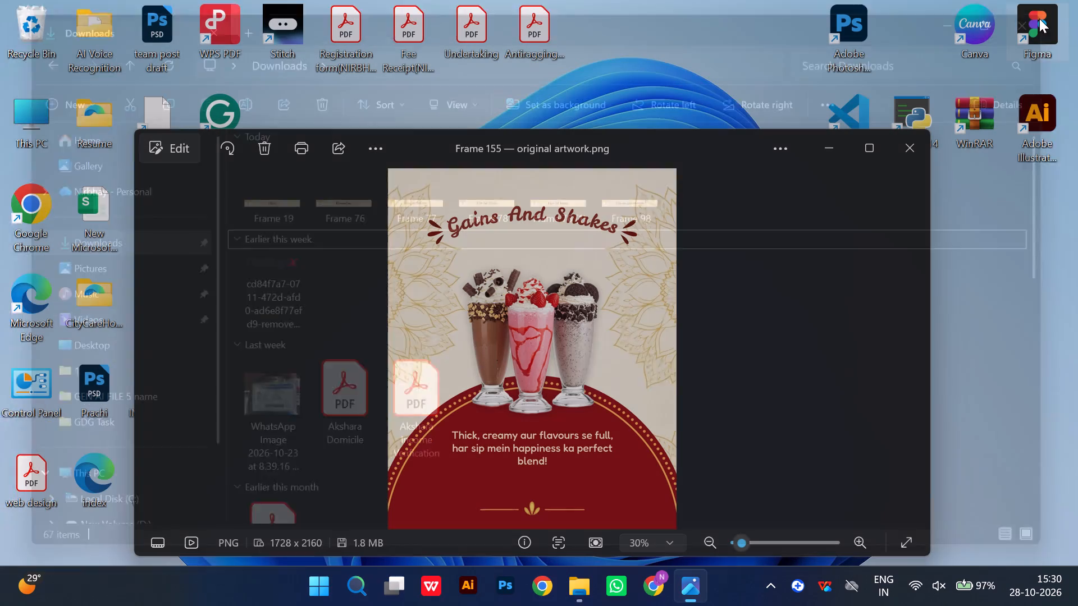
{"action": "left_click", "coordinate": [914, 149]}
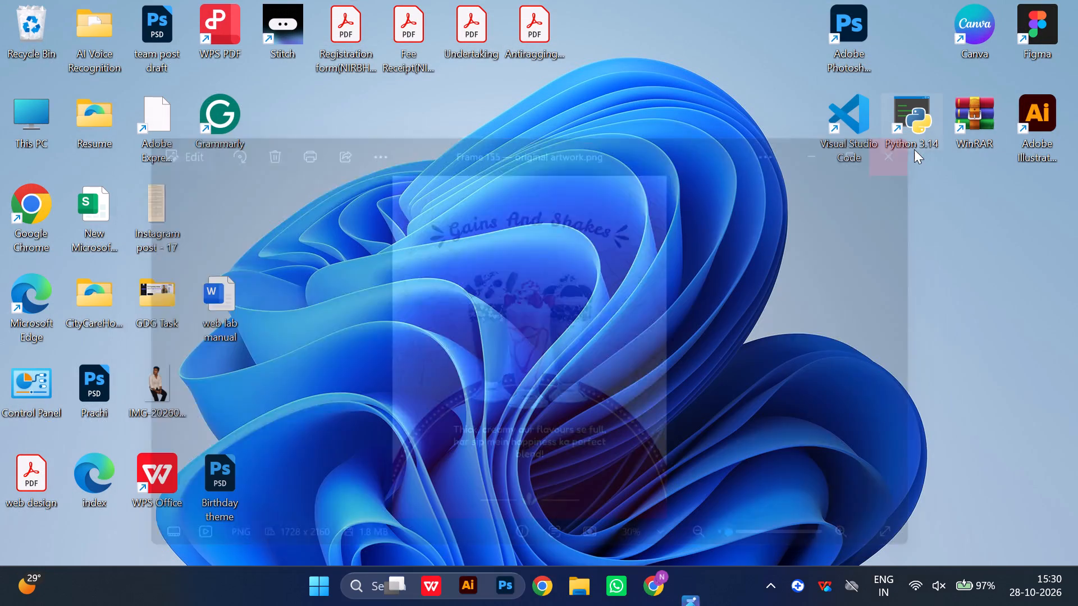
Refresh the Windows desktop and bring up the Shut Down Windows dialog.
{"action": "right_click", "coordinate": [689, 347]}
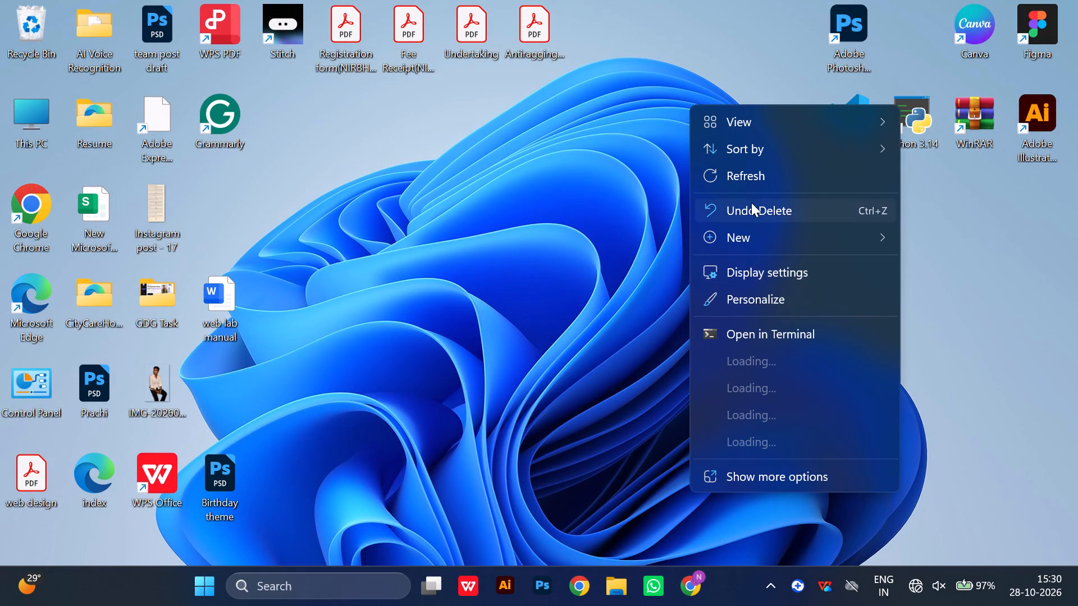
{"action": "left_click", "coordinate": [744, 175]}
{"action": "key", "text": "alt+F4"}
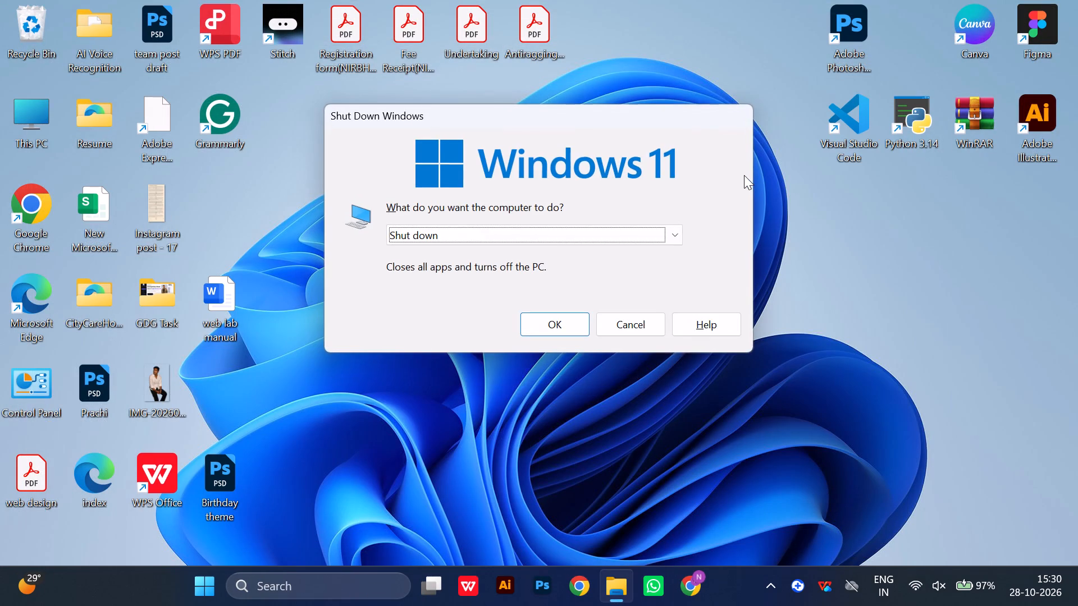